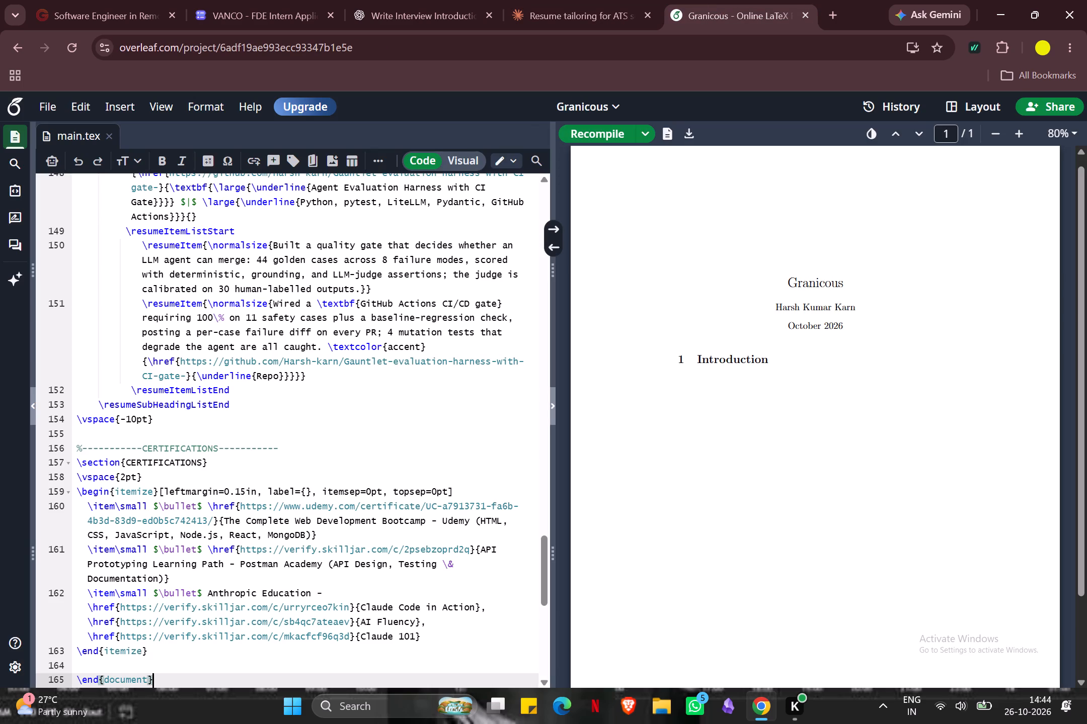
pyautogui.click(585, 138)
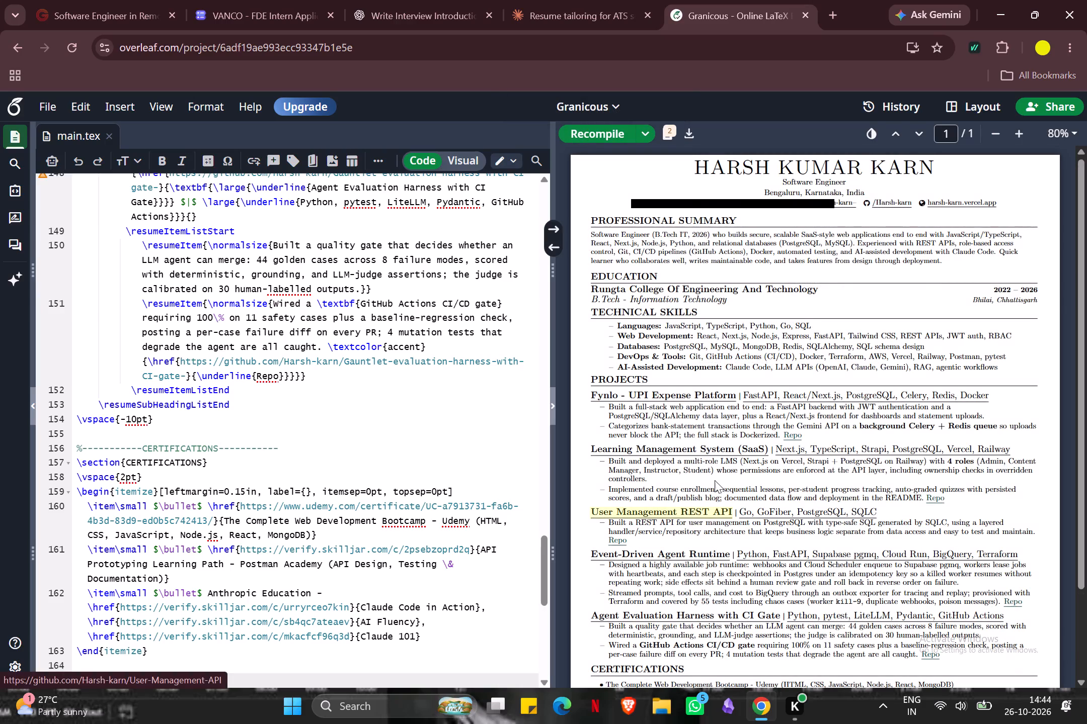
# Review the compiled resume from the heading down to the certifications, checking content and page fit.
pyautogui.scroll(-2, 718, 481)
pyautogui.scroll(1, 718, 481)
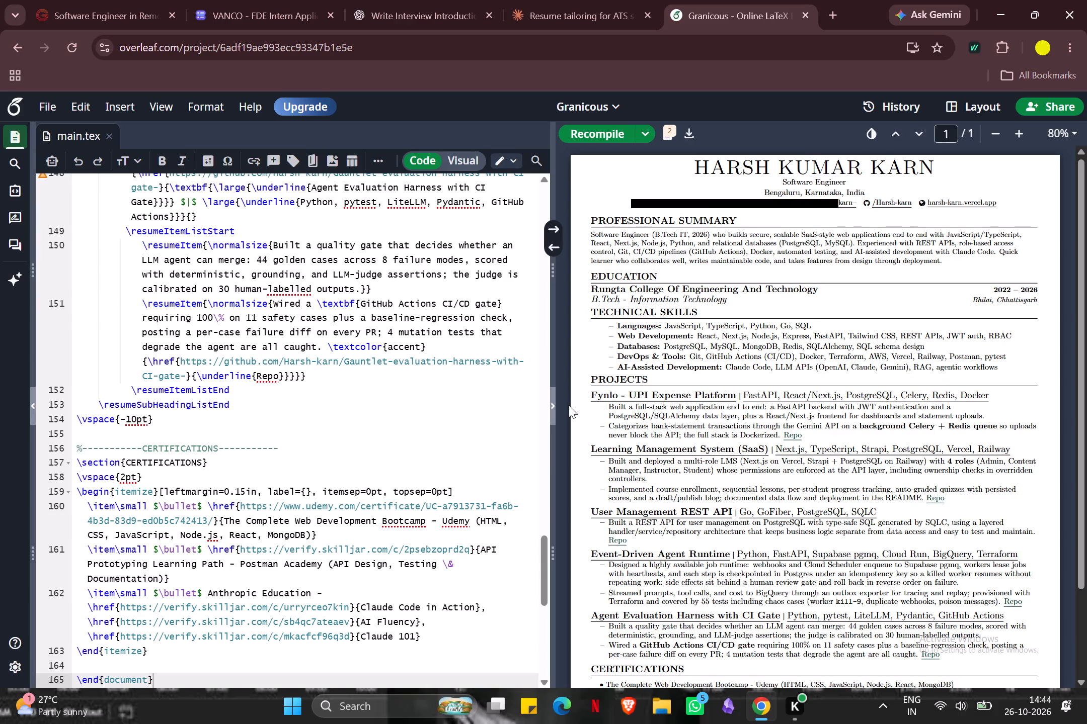
pyautogui.scroll(-4, 746, 421)
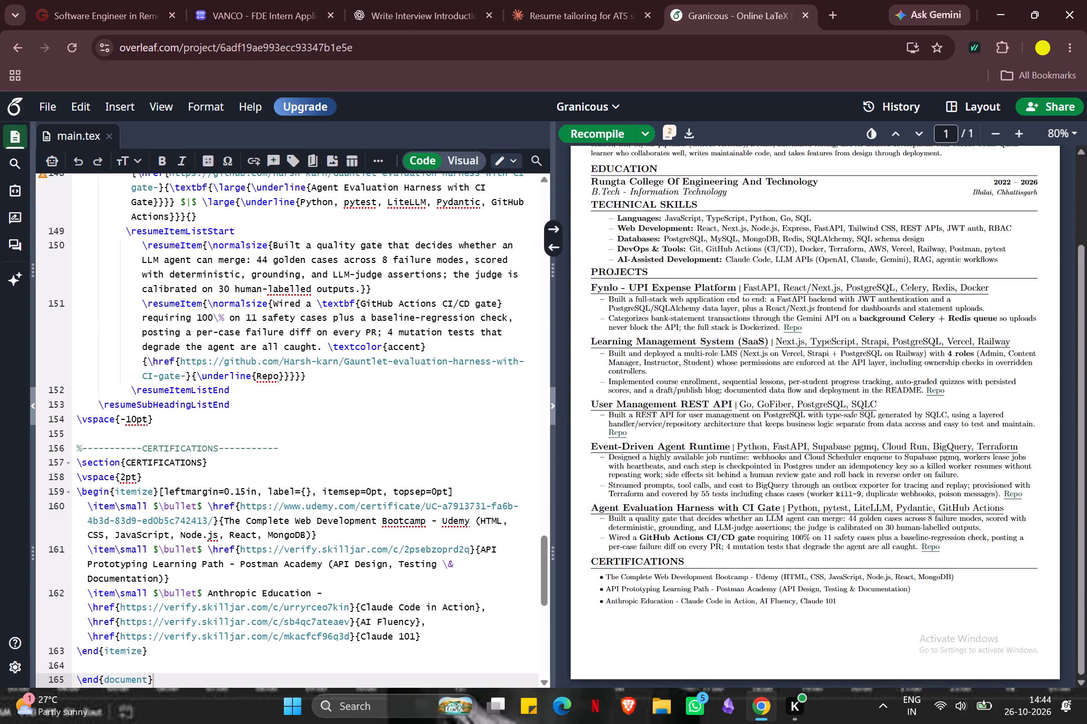
pyautogui.scroll(4, 714, 465)
pyautogui.scroll(7, 504, 339)
pyautogui.scroll(-1, 506, 339)
pyautogui.scroll(1, 506, 339)
pyautogui.scroll(-2, 508, 339)
pyautogui.scroll(2, 508, 339)
pyautogui.scroll(-2, 508, 339)
pyautogui.scroll(1, 508, 339)
pyautogui.scroll(-4, 507, 339)
pyautogui.scroll(3, 507, 339)
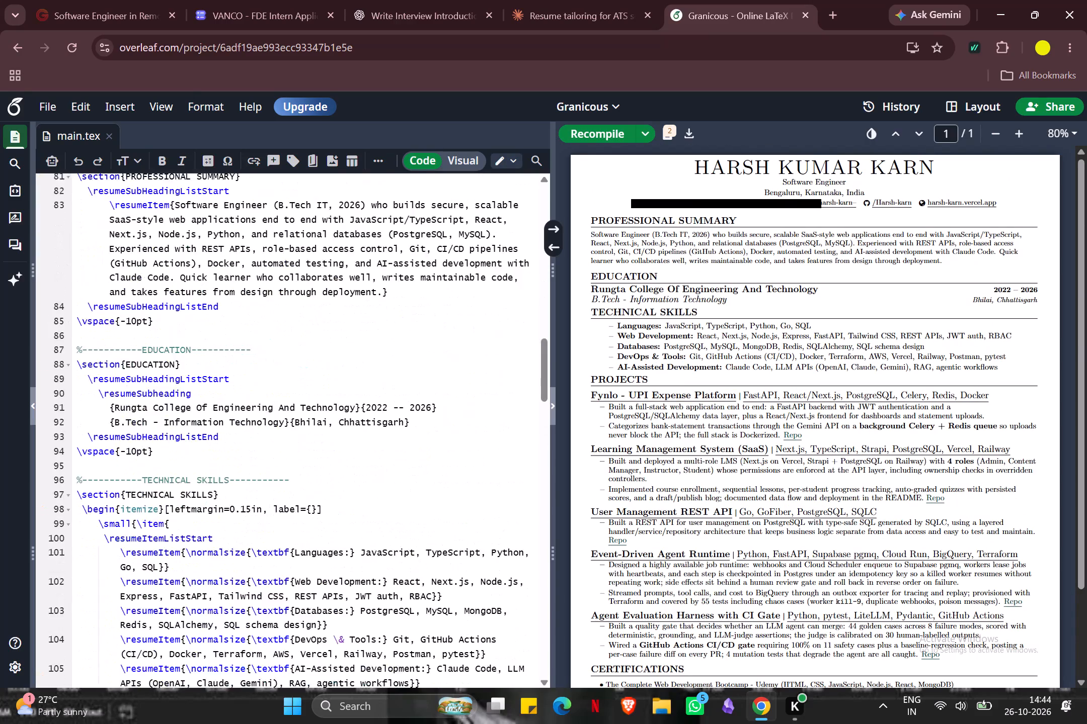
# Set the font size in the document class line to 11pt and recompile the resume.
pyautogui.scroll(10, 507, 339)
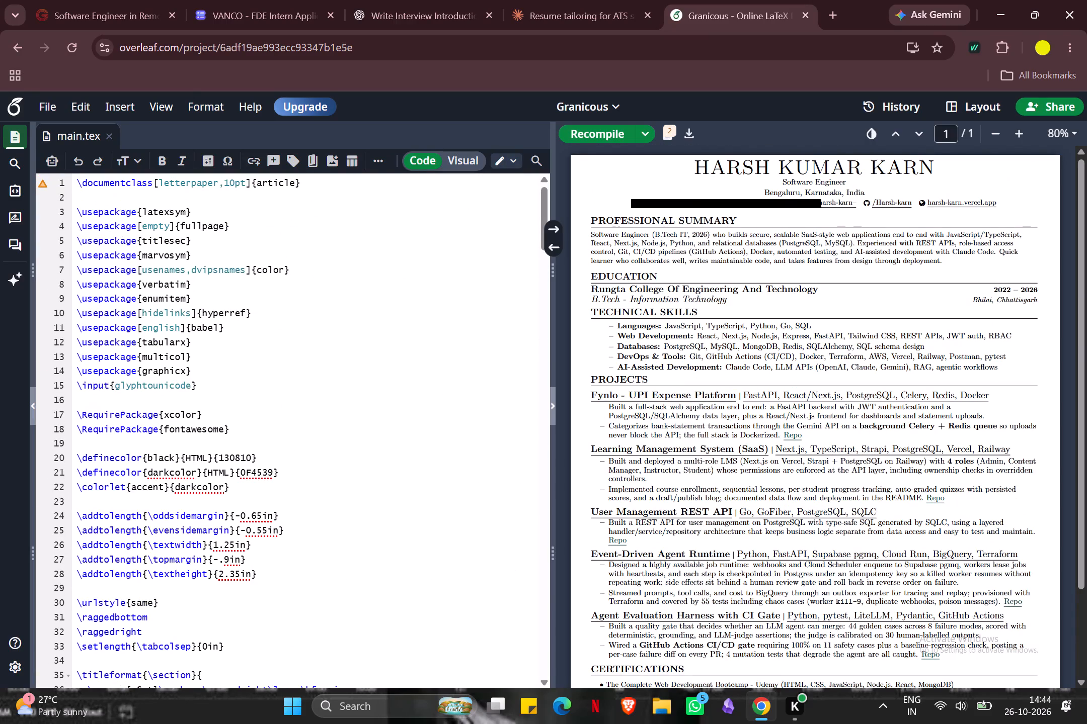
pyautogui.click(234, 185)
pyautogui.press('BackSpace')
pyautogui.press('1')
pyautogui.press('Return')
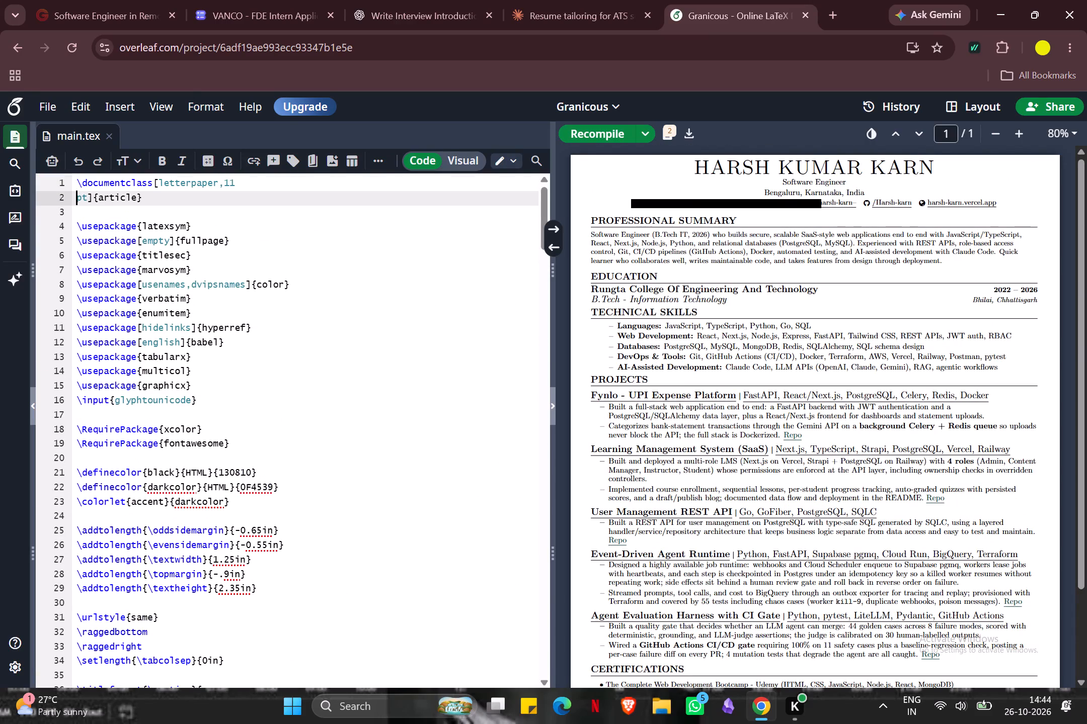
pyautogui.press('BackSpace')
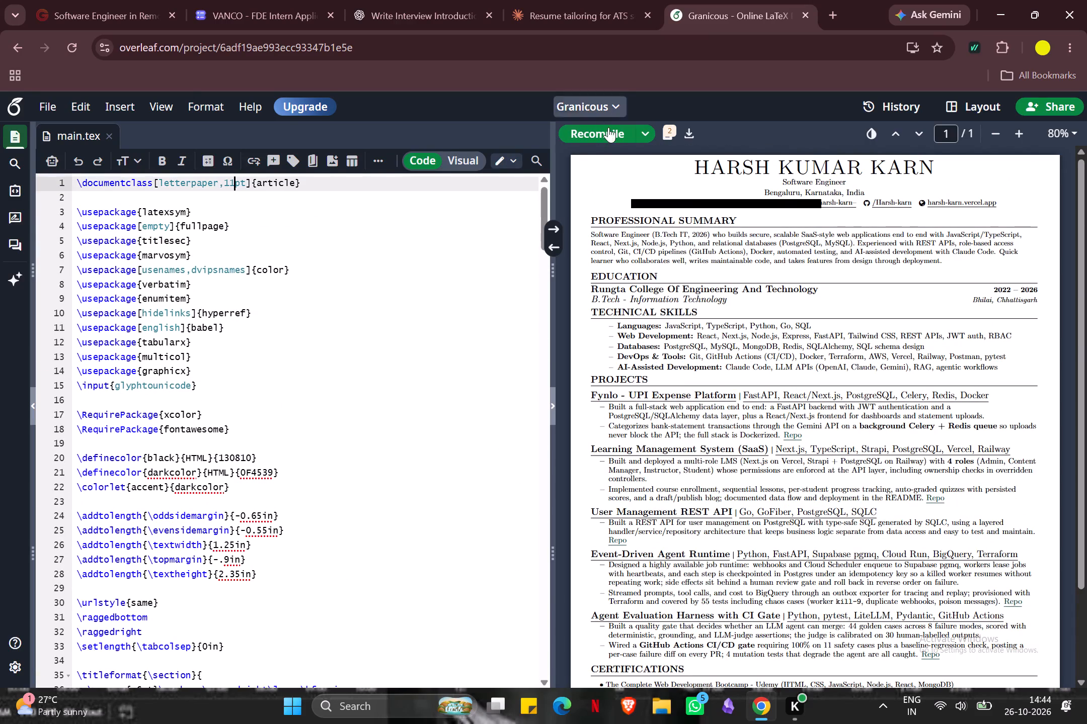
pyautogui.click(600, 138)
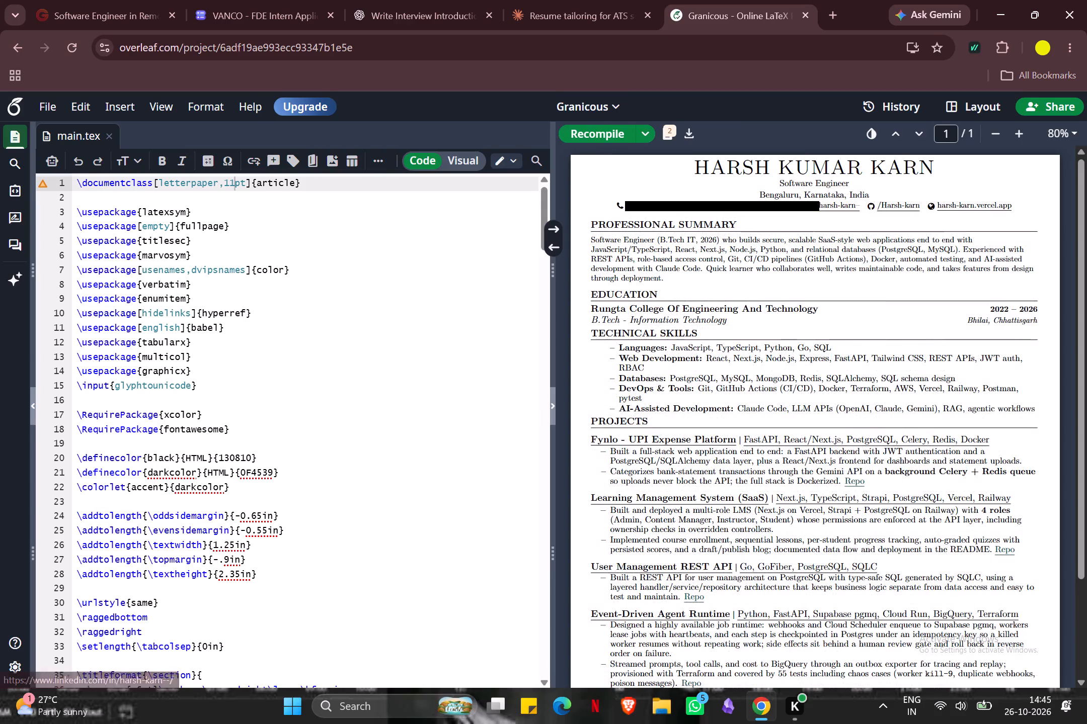
# Check how the 11pt resume fits on the page, down to the certifications section.
pyautogui.scroll(-1, 477, 264)
pyautogui.scroll(2, 477, 264)
pyautogui.scroll(-4, 694, 361)
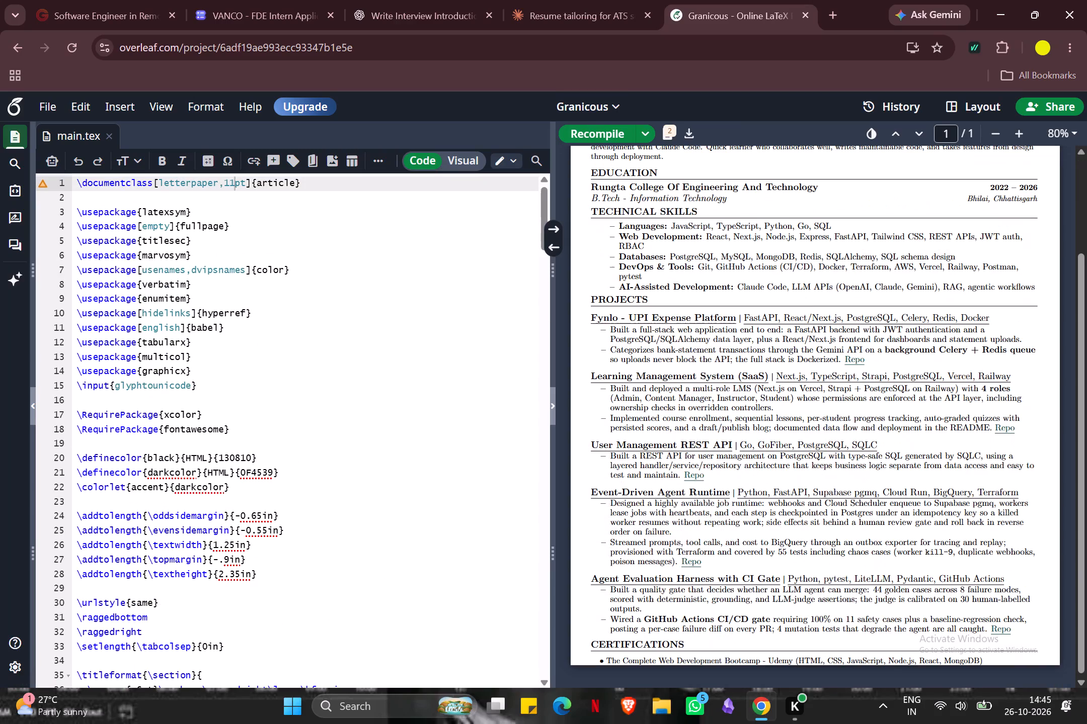
pyautogui.scroll(-1, 690, 362)
pyautogui.scroll(1, 690, 362)
pyautogui.scroll(-1, 690, 362)
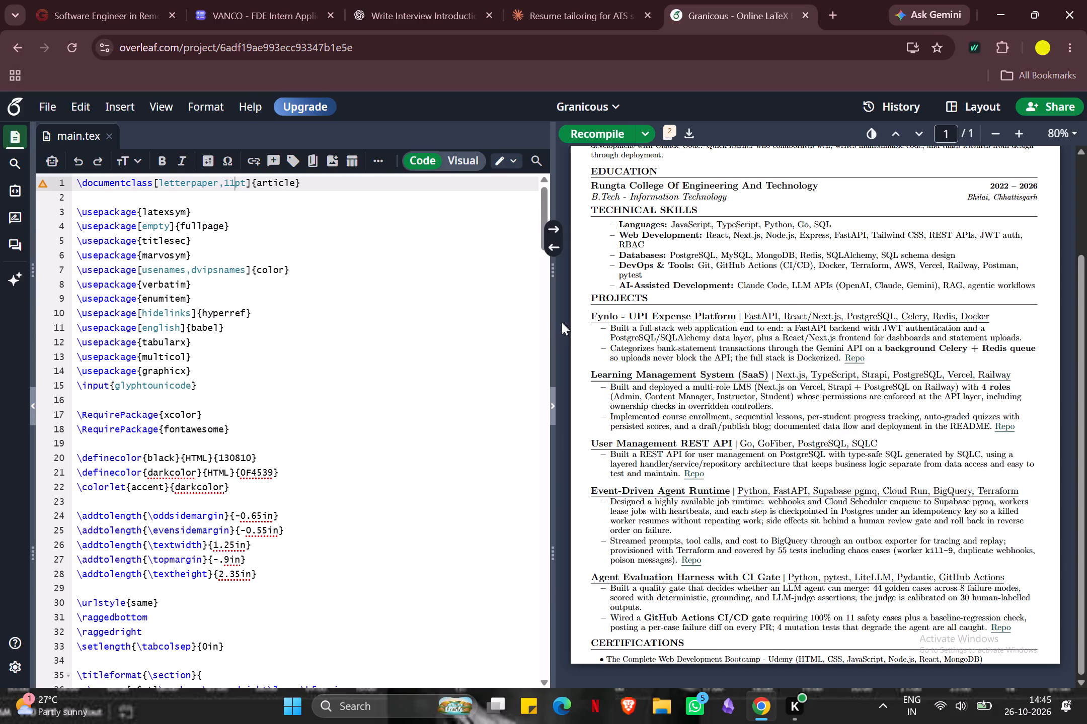
pyautogui.scroll(2, 413, 326)
# Delete the "Software Engineer" line below the name in the heading code, leaving no blank line, and recompile.
pyautogui.scroll(-1, 413, 327)
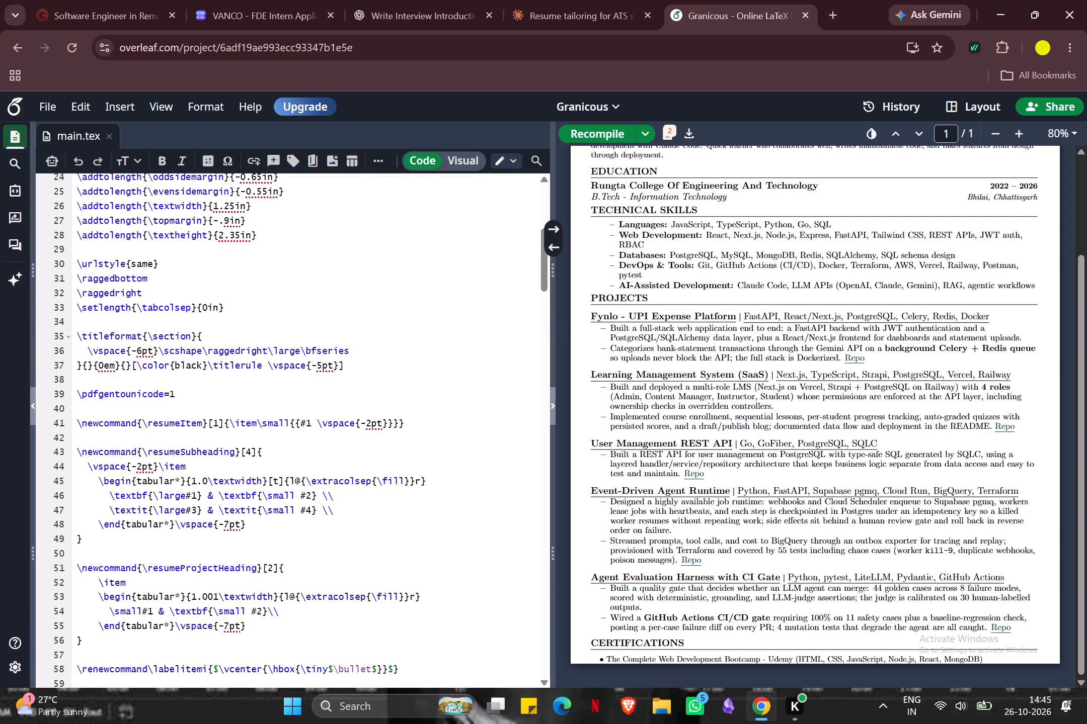
pyautogui.scroll(-1, 262, 371)
pyautogui.scroll(1, 262, 371)
pyautogui.scroll(-1, 284, 379)
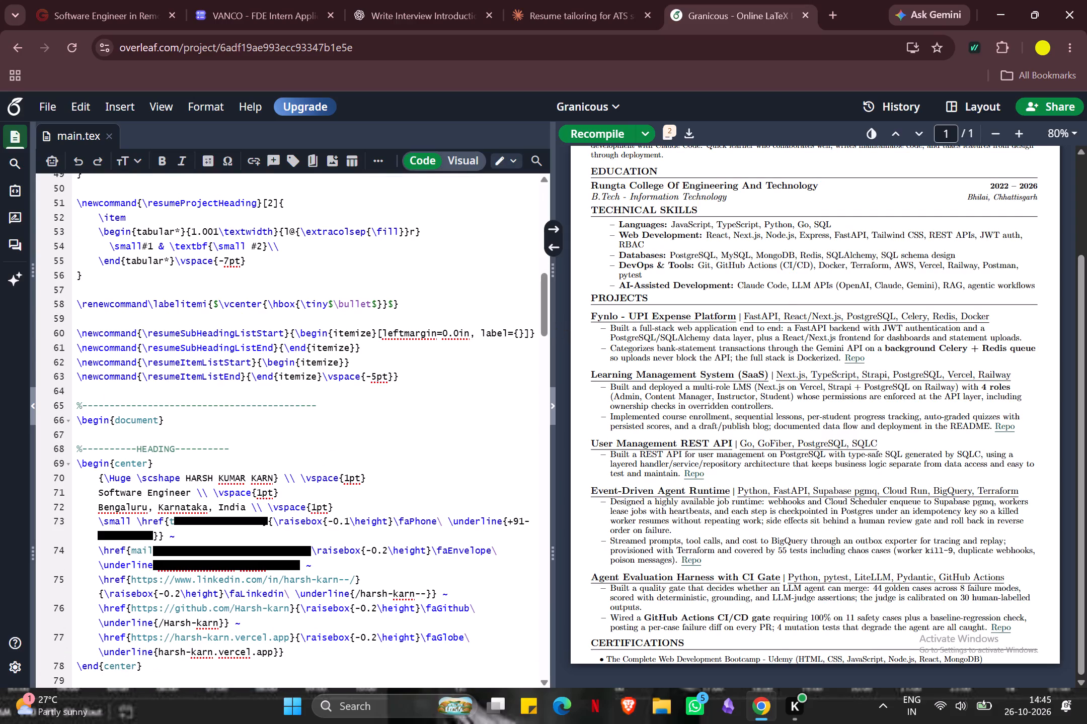
pyautogui.moveTo(273, 494); pyautogui.dragTo(100, 493)
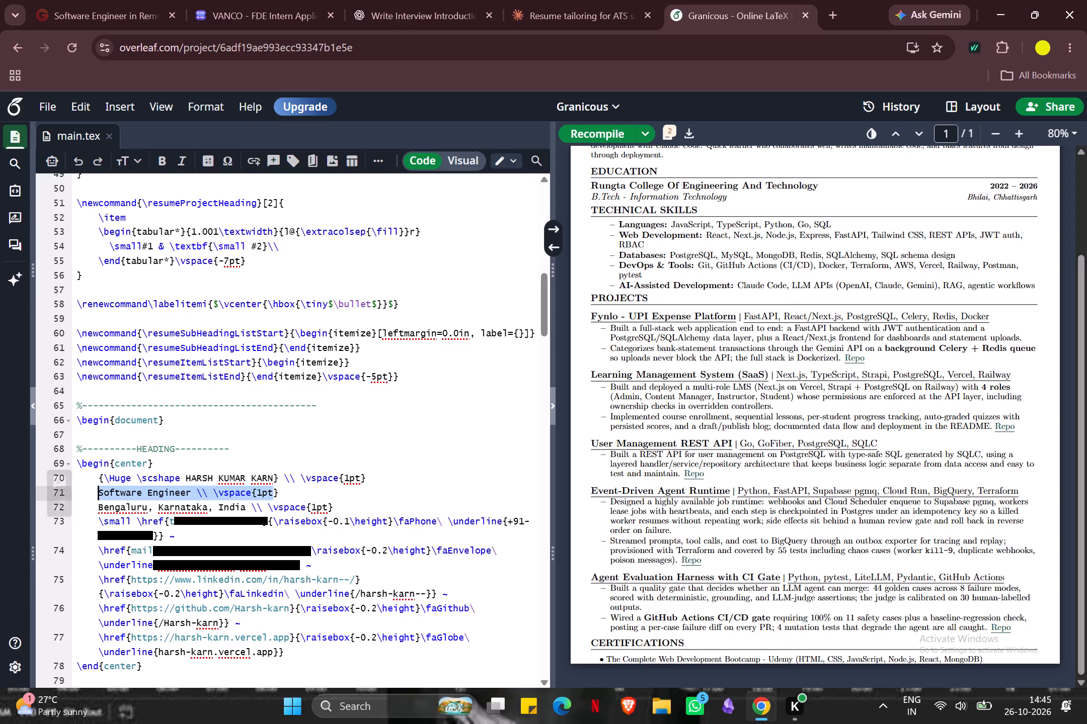
pyautogui.press('BackSpace')
pyautogui.press('BackSpace')
pyautogui.press('Right')
pyautogui.press('BackSpace')
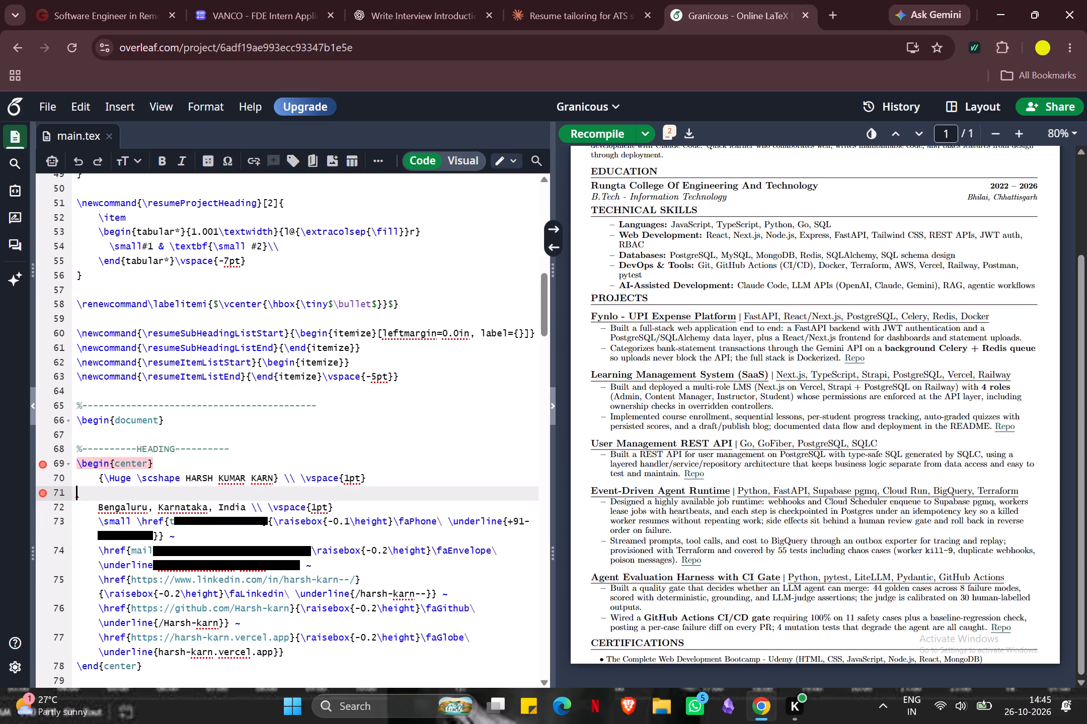
pyautogui.press('BackSpace')
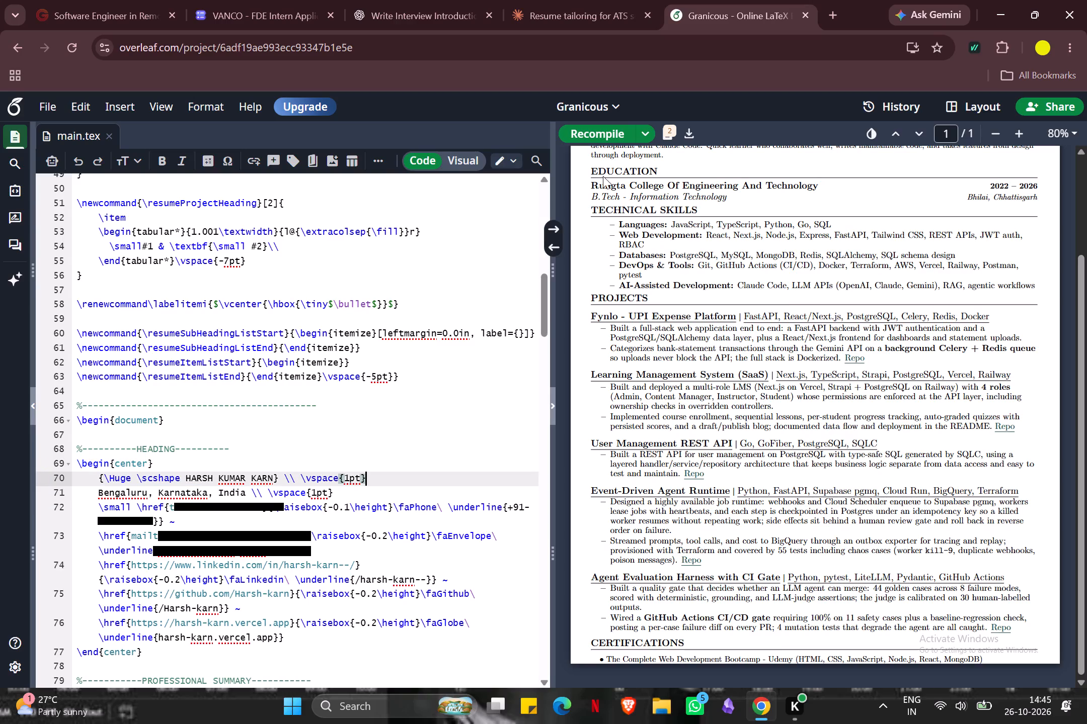
pyautogui.click(575, 131)
# Examine the recompiled resume's heading and check whether the certifications fit on the page.
pyautogui.scroll(4, 604, 283)
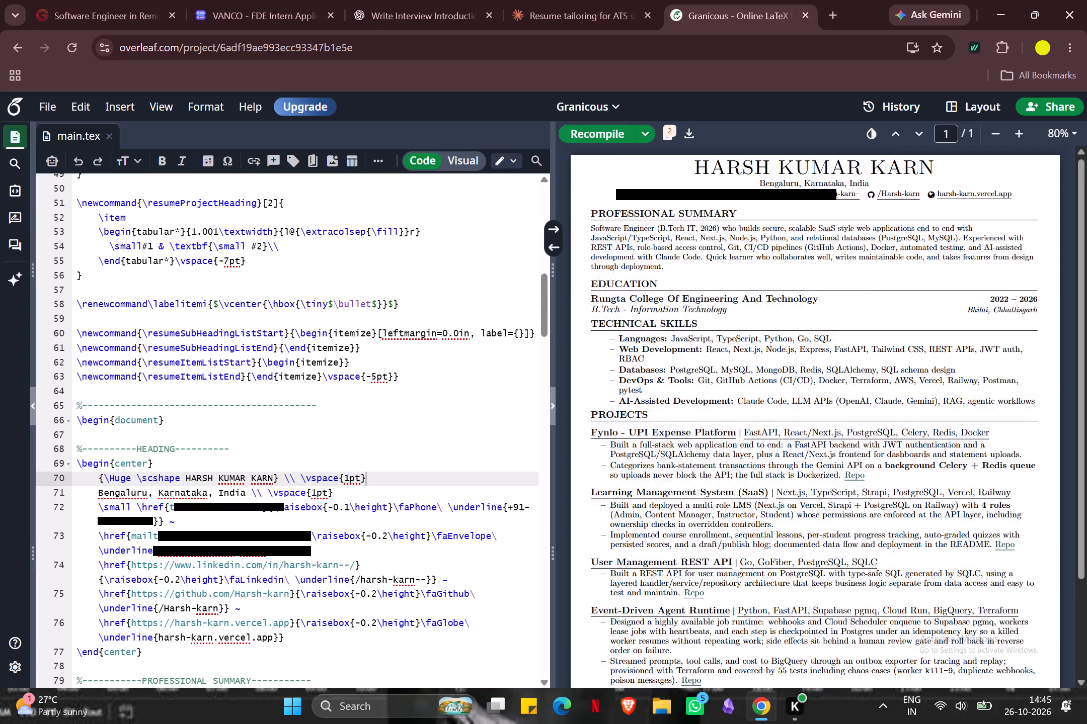
pyautogui.scroll(-4, 680, 328)
pyautogui.scroll(2, 680, 329)
pyautogui.scroll(-2, 680, 329)
pyautogui.scroll(2, 679, 329)
pyautogui.scroll(-2, 679, 329)
pyautogui.scroll(2, 679, 329)
pyautogui.scroll(-2, 679, 329)
pyautogui.scroll(1, 679, 329)
pyautogui.scroll(-6, 679, 327)
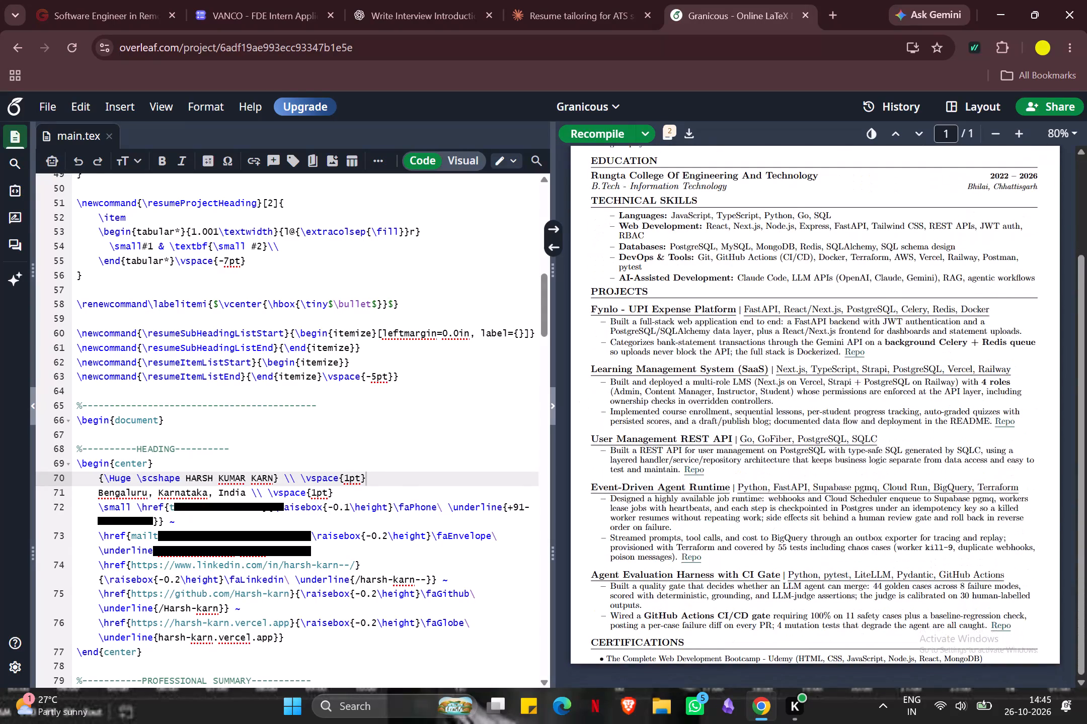
pyautogui.scroll(5, 416, 421)
pyautogui.scroll(-1, 418, 419)
# Set the font size in the document class line to 10pt and recompile the resume.
pyautogui.scroll(1, 418, 419)
pyautogui.click(233, 180)
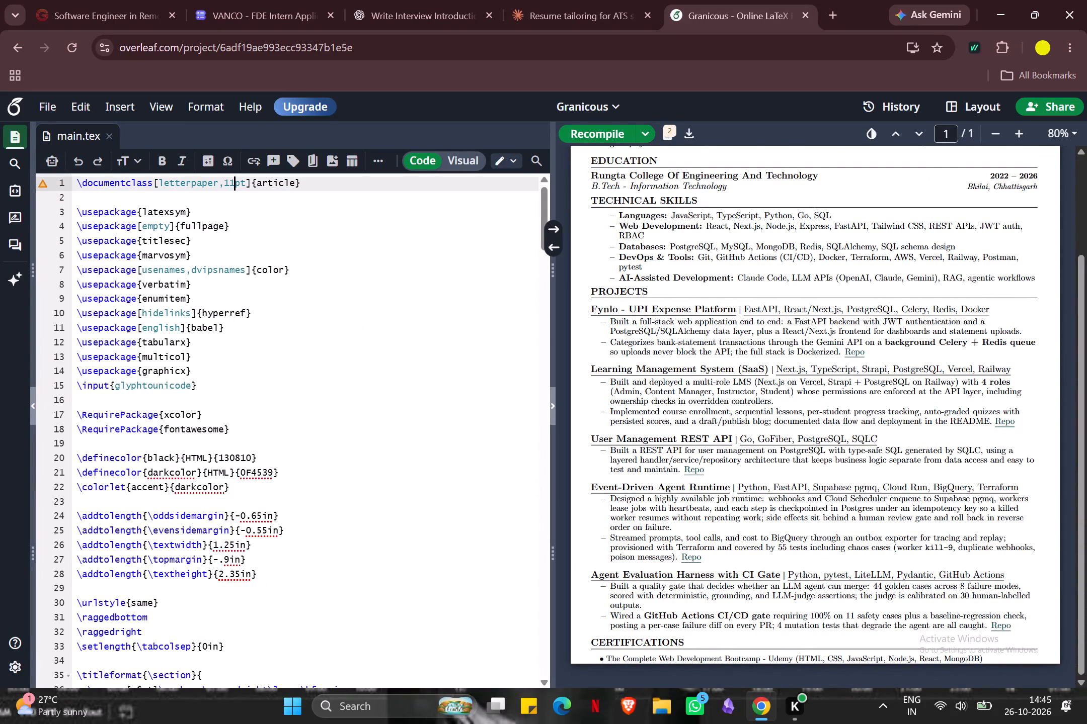
pyautogui.press('BackSpace')
pyautogui.press('0')
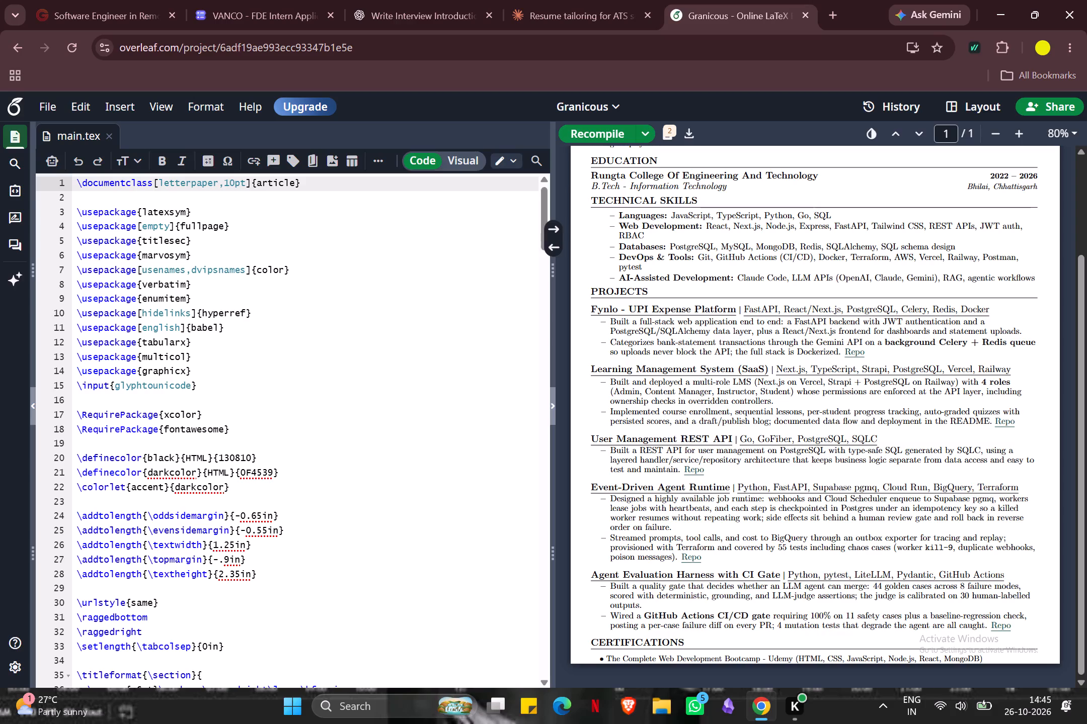
pyautogui.click(593, 137)
# Review the recompiled 10pt resume from top to bottom, examining the project bullets, spacing and certifications.
pyautogui.scroll(1, 637, 466)
pyautogui.scroll(-4, 637, 466)
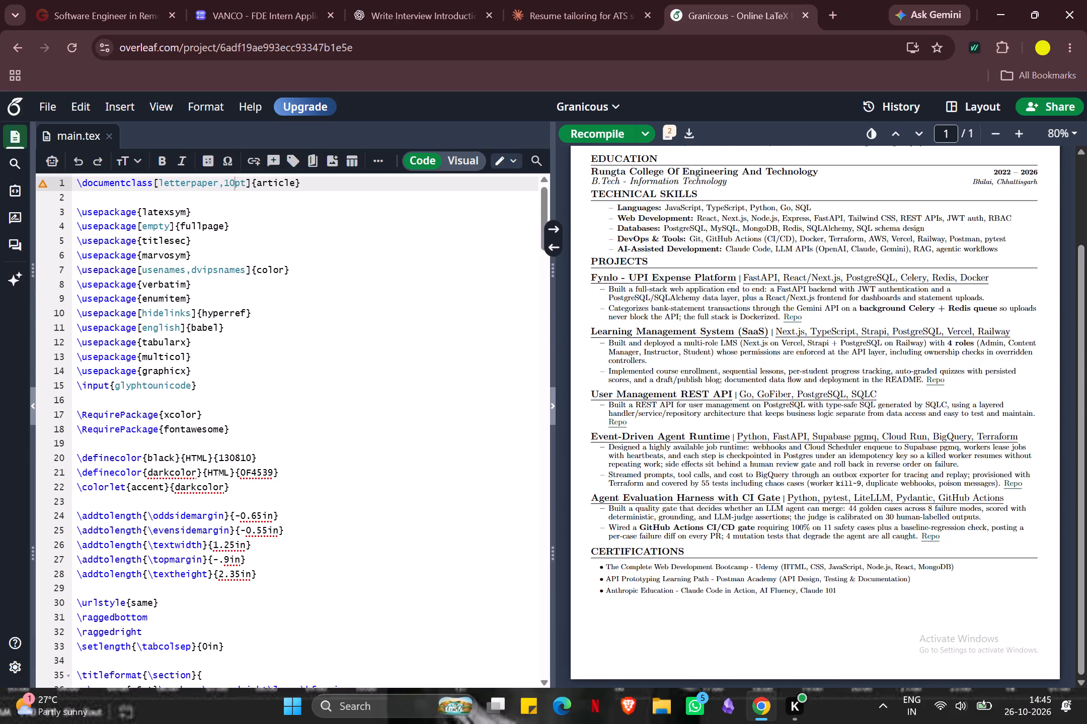
pyautogui.scroll(1, 647, 506)
pyautogui.scroll(-1, 647, 506)
pyautogui.scroll(1, 647, 506)
pyautogui.scroll(-1, 647, 506)
pyautogui.scroll(6, 647, 506)
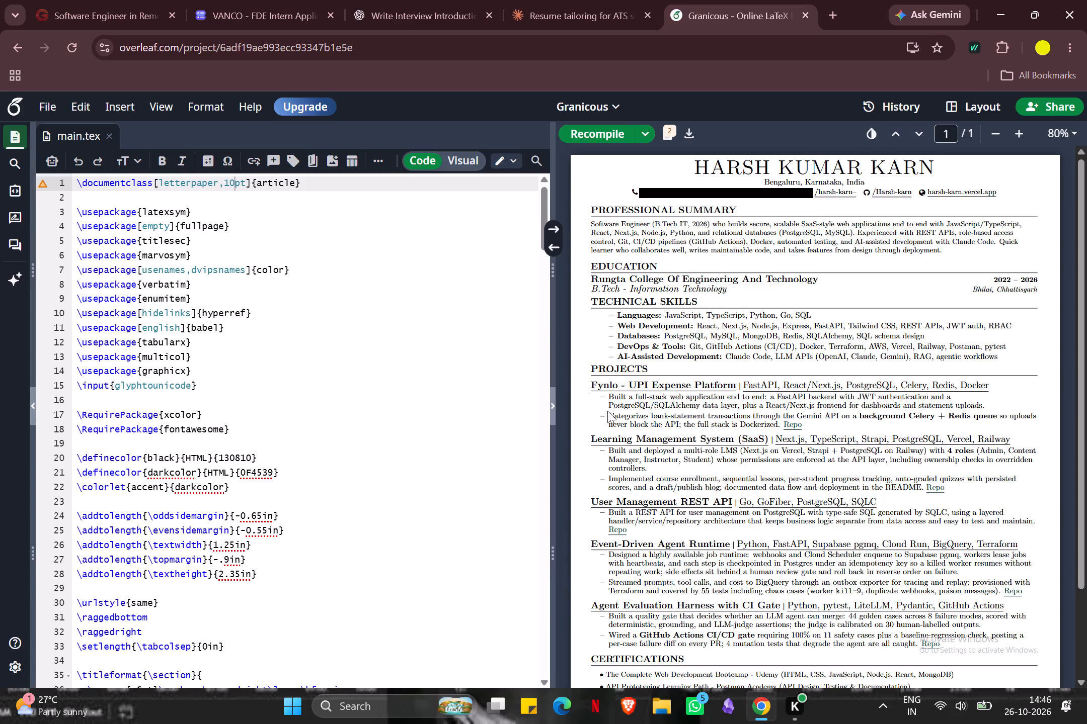
pyautogui.scroll(-3, 674, 427)
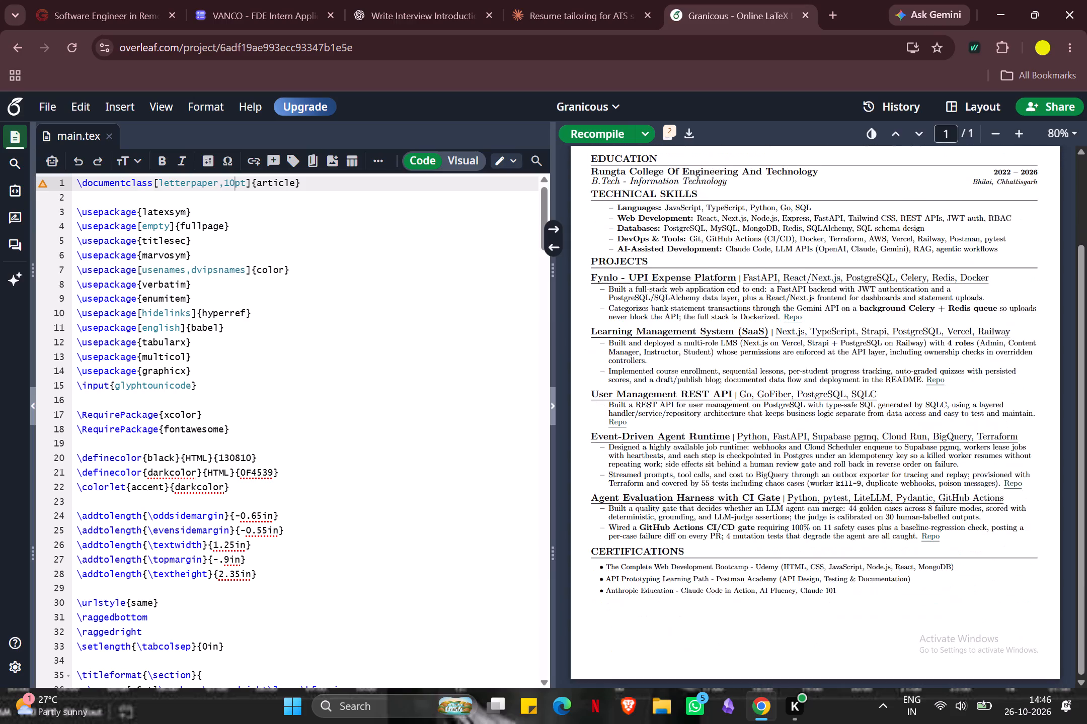
pyautogui.scroll(4, 674, 427)
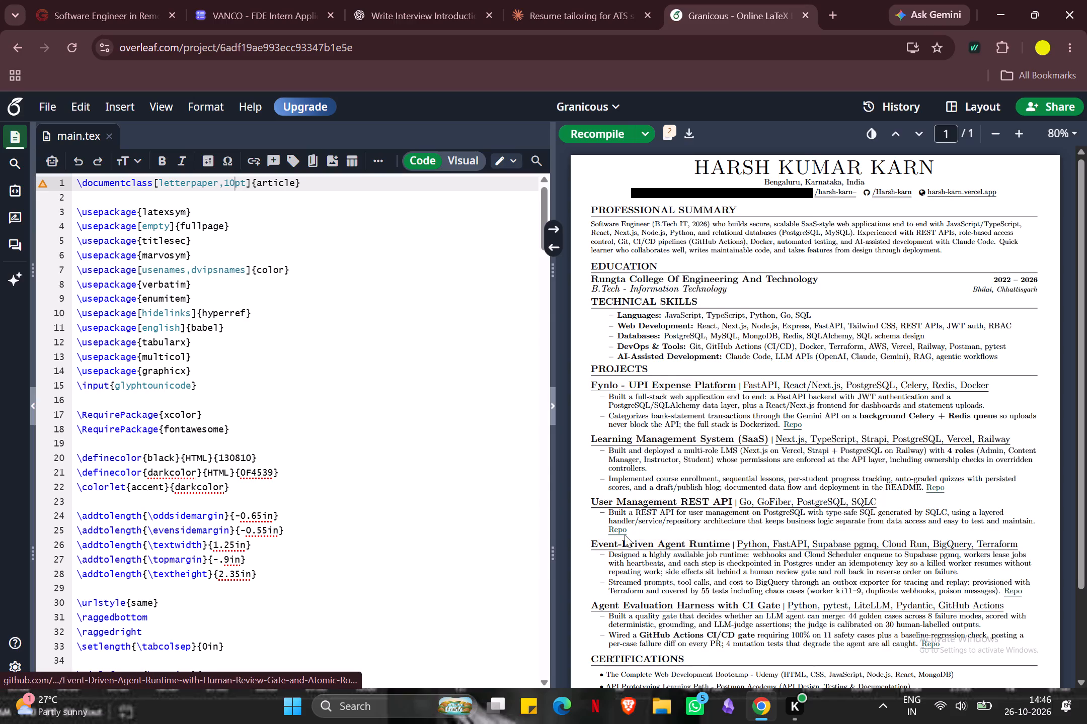
pyautogui.scroll(-1, 616, 587)
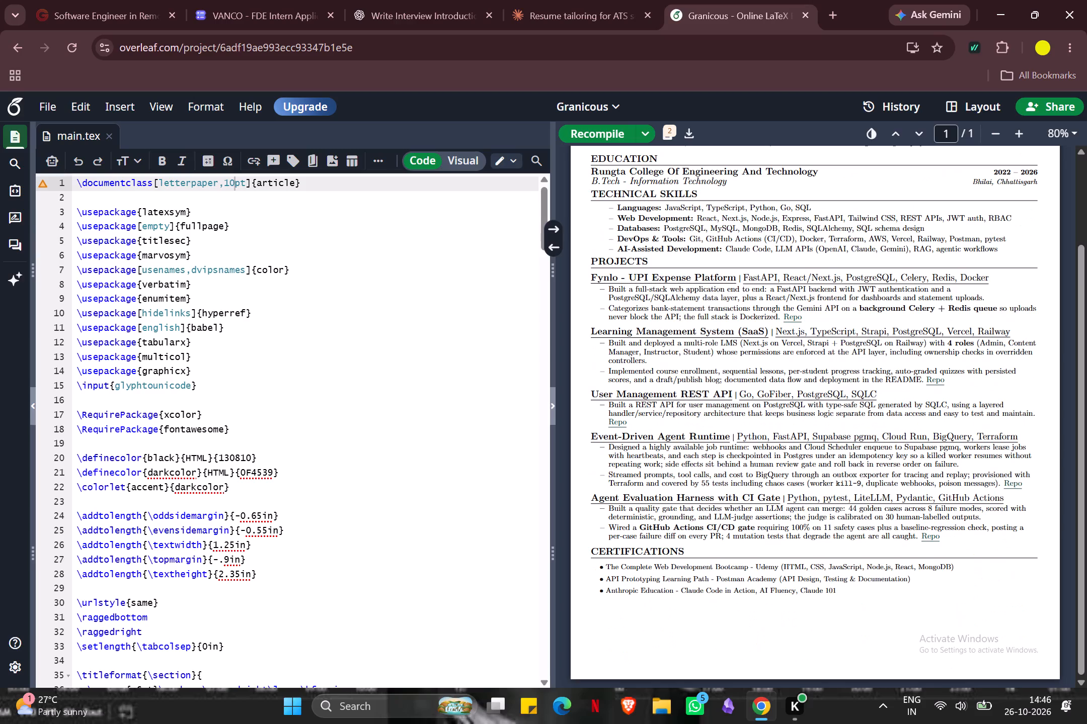
pyautogui.scroll(-2, 604, 448)
pyautogui.scroll(1, 604, 448)
pyautogui.scroll(-1, 604, 448)
pyautogui.scroll(3, 604, 448)
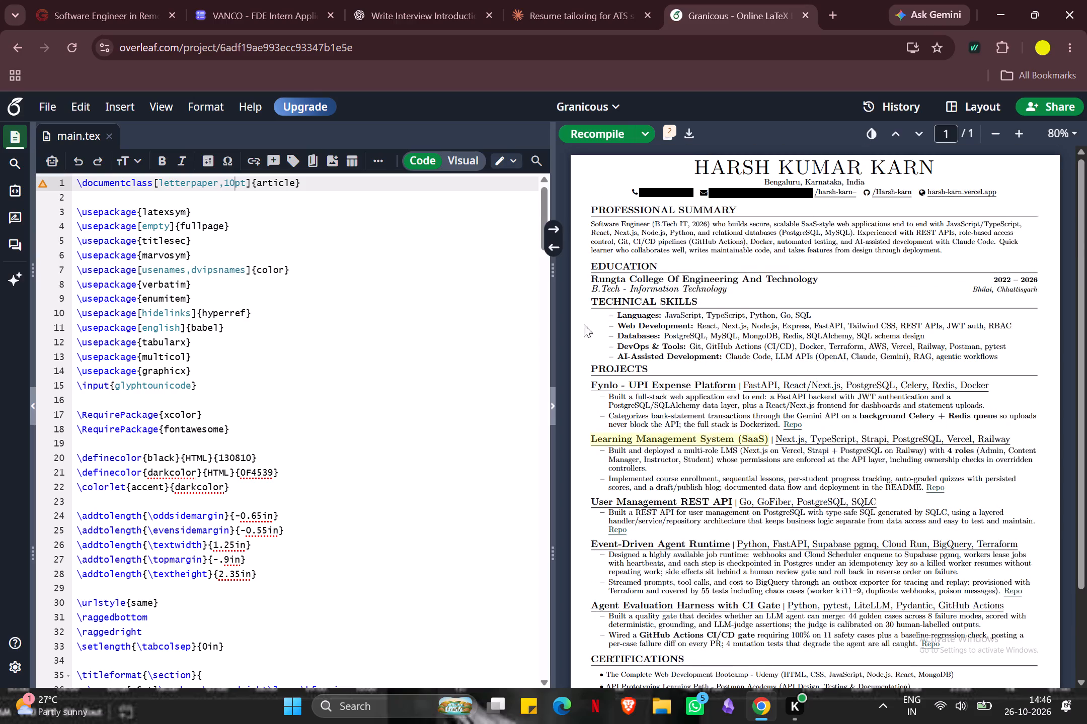
pyautogui.click(550, 0)
pyautogui.scroll(-3, 682, 419)
pyautogui.scroll(3, 682, 419)
pyautogui.scroll(-1, 682, 419)
pyautogui.scroll(1, 682, 419)
pyautogui.scroll(-1, 682, 419)
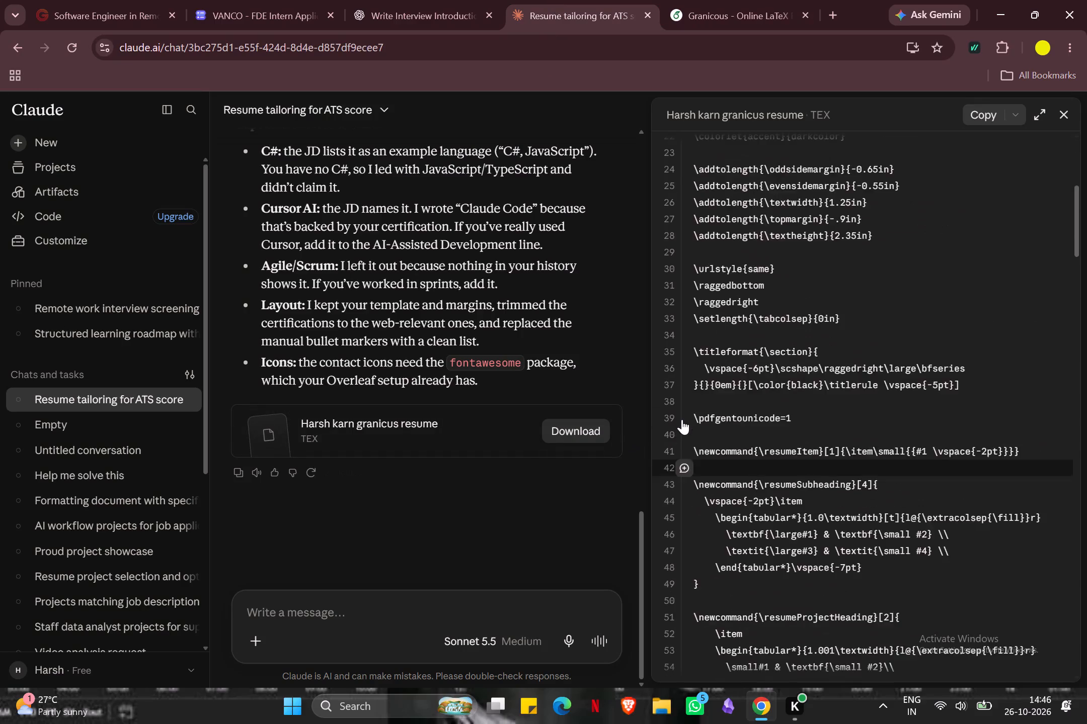
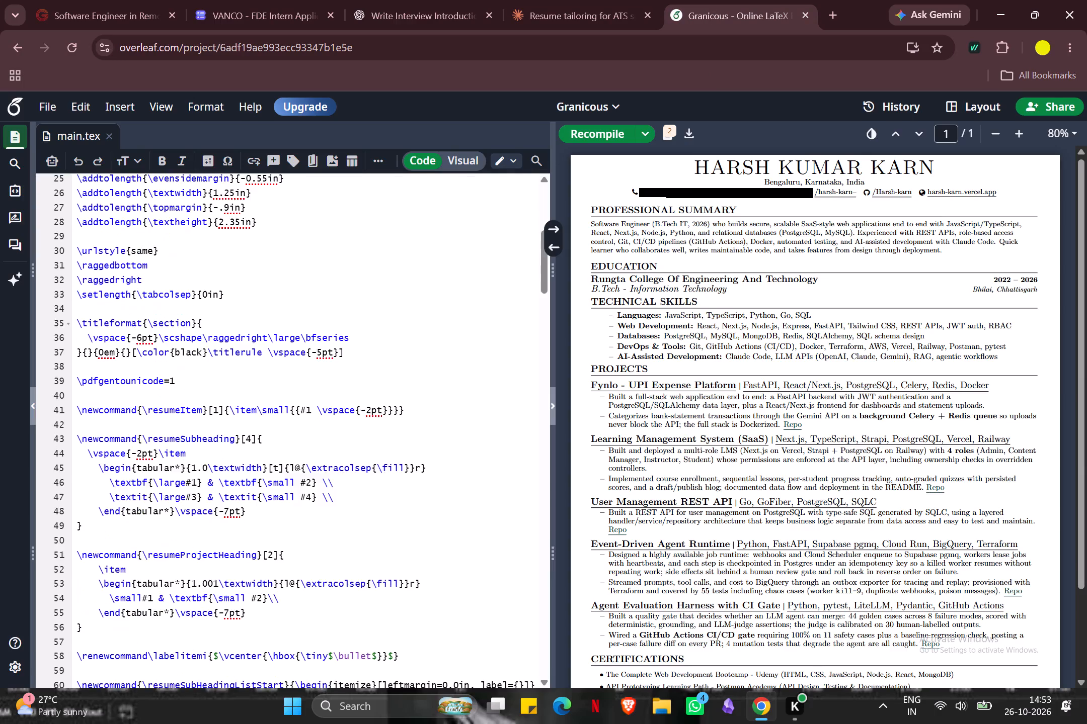
pyautogui.scroll(-3, 210, 414)
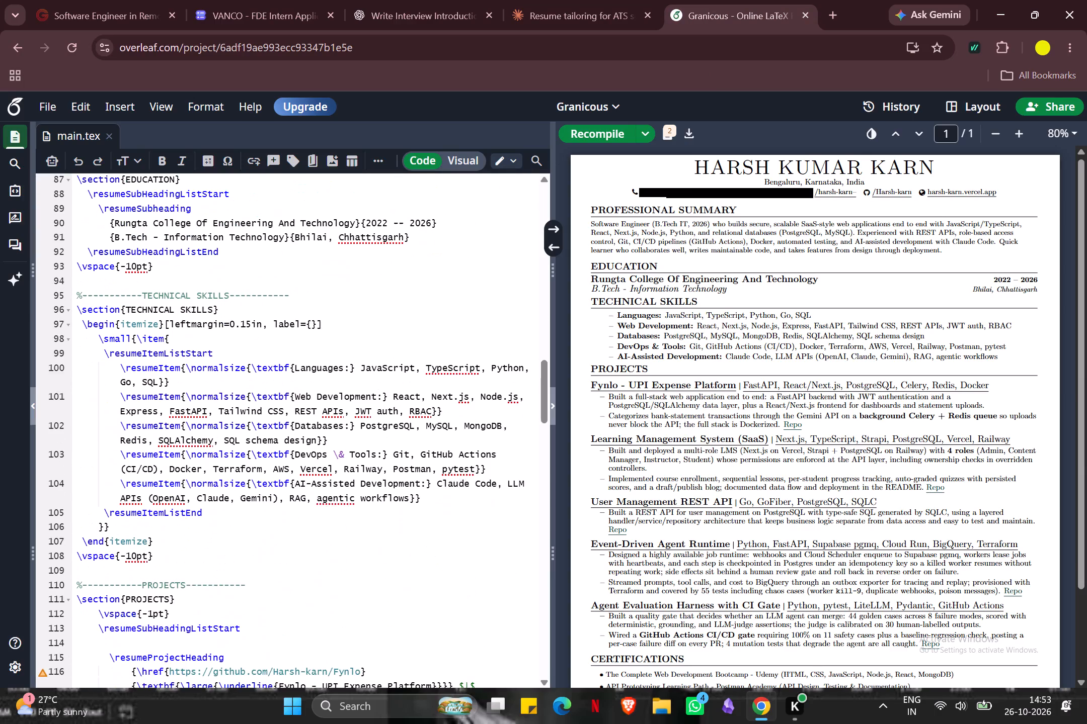
pyautogui.scroll(-1, 209, 413)
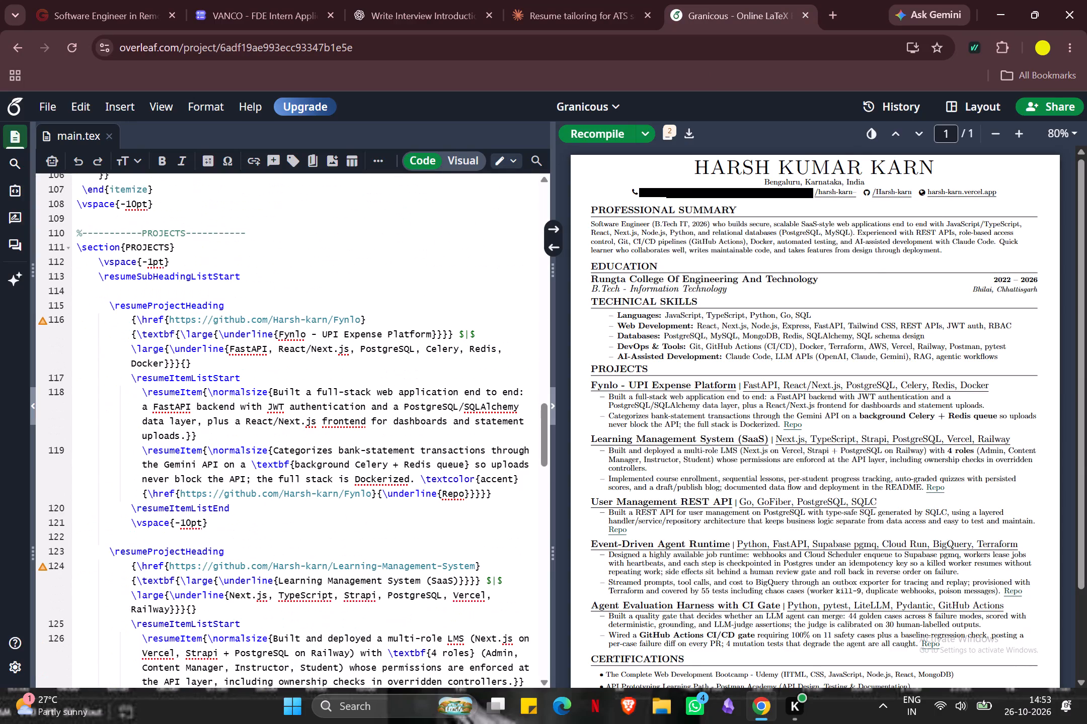
pyautogui.moveTo(77, 246); pyautogui.dragTo(205, 580)
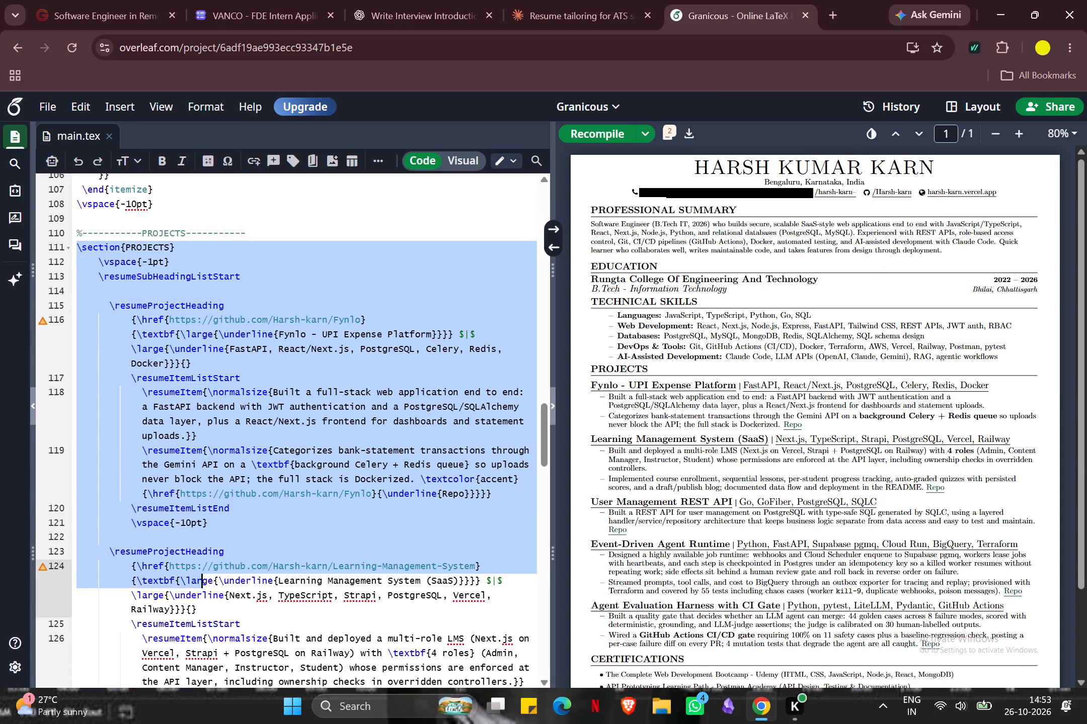
pyautogui.moveTo(205, 580); pyautogui.dragTo(245, 699)
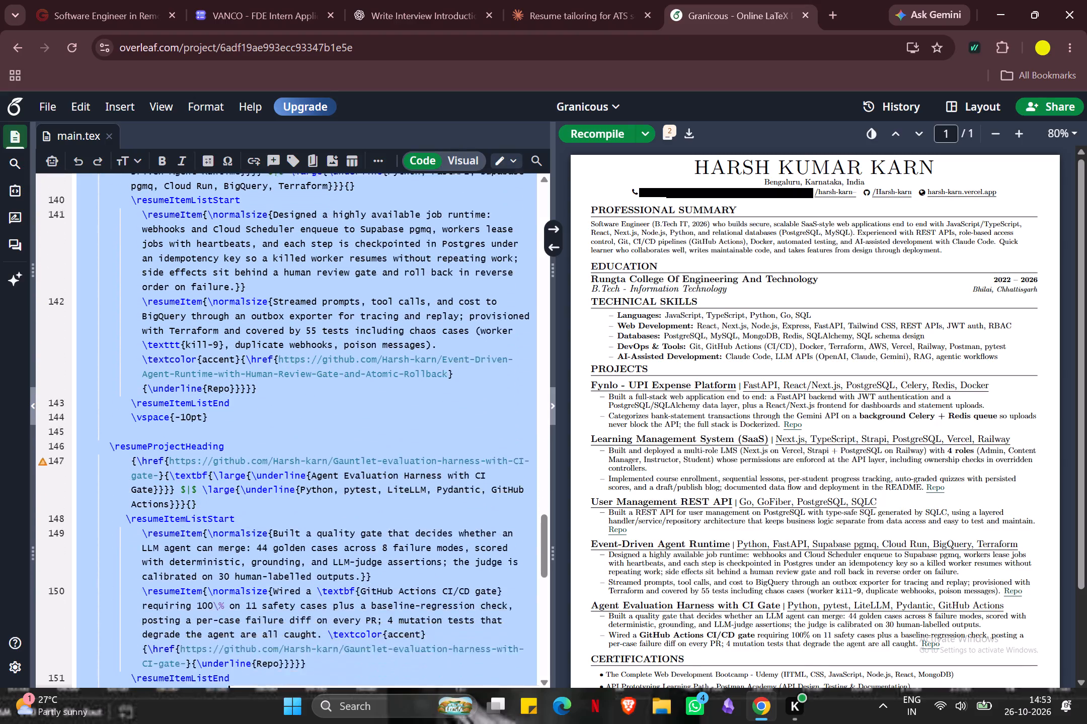
pyautogui.moveTo(245, 699); pyautogui.dragTo(227, 477)
pyautogui.hotkey('ctrl', 'v')
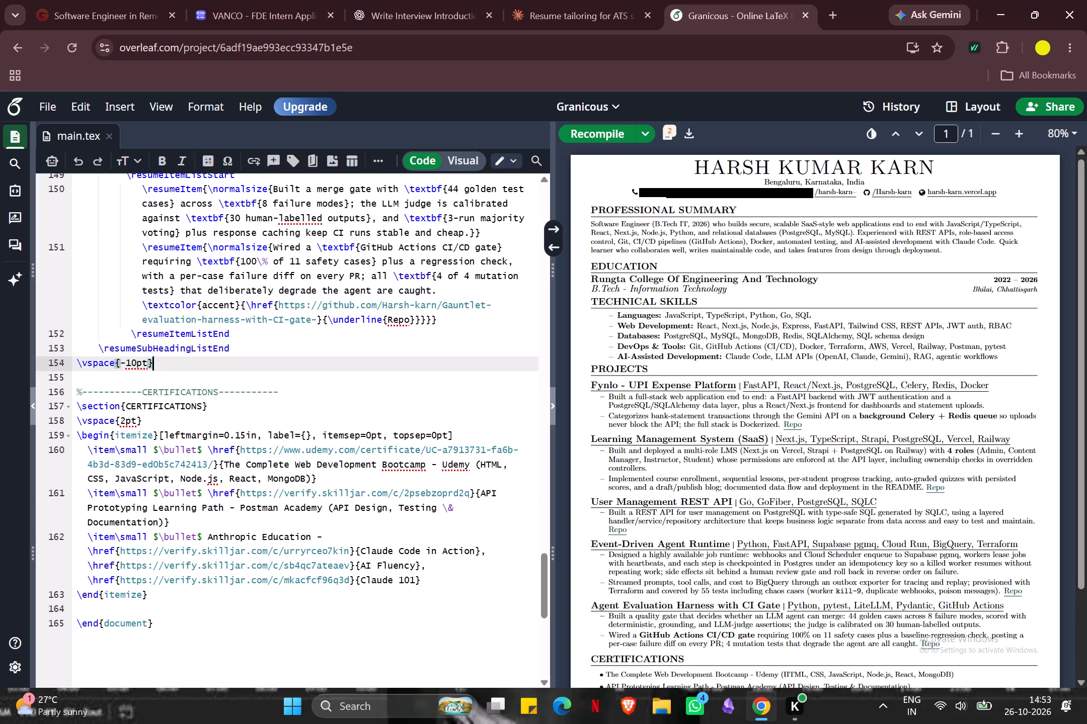
# Recompile the Granicous resume and check the rewritten projects and the page layout in the PDF preview.
pyautogui.click(583, 131)
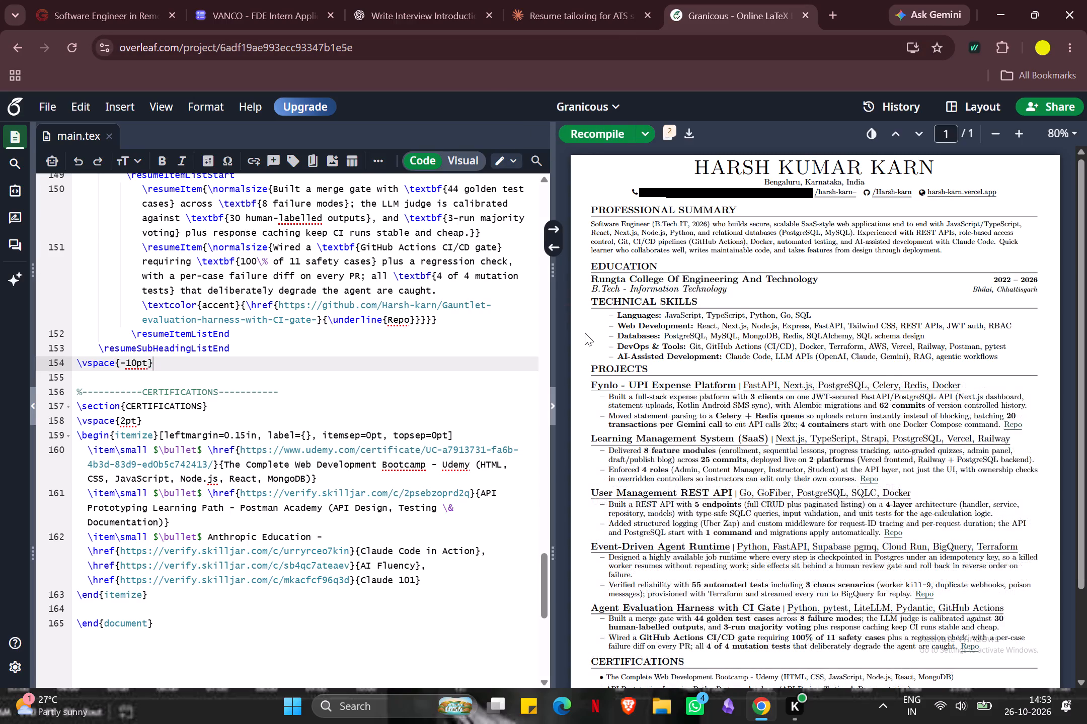
pyautogui.scroll(-1, 624, 482)
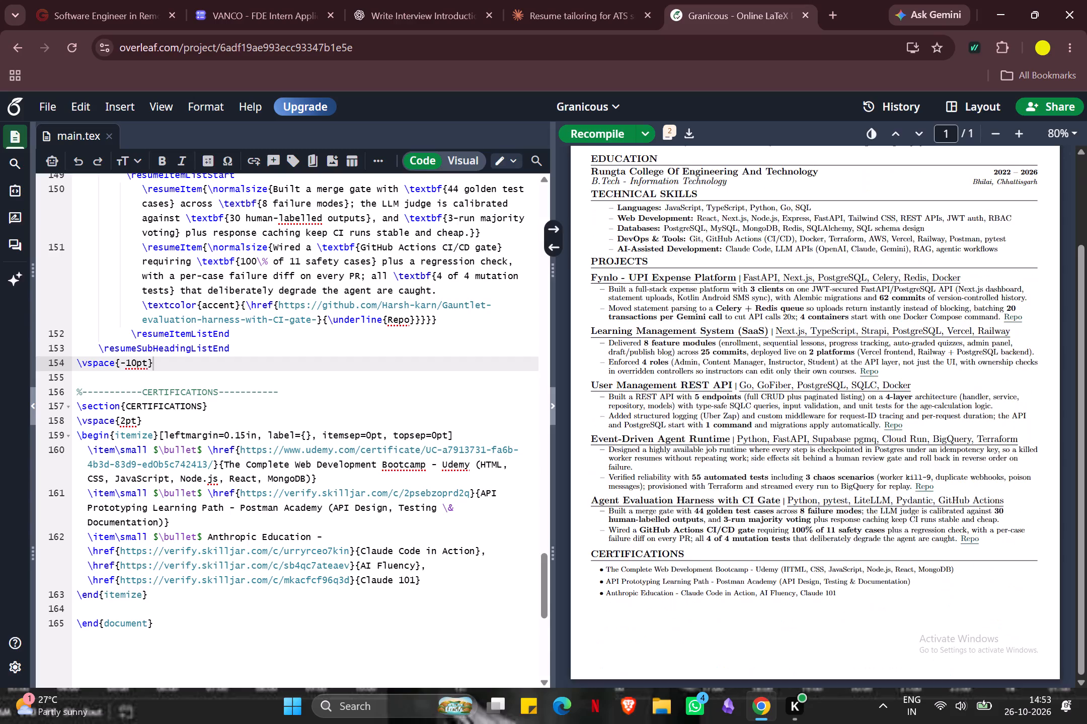
pyautogui.scroll(1, 624, 482)
pyautogui.scroll(1, 287, 377)
pyautogui.scroll(-2, 288, 377)
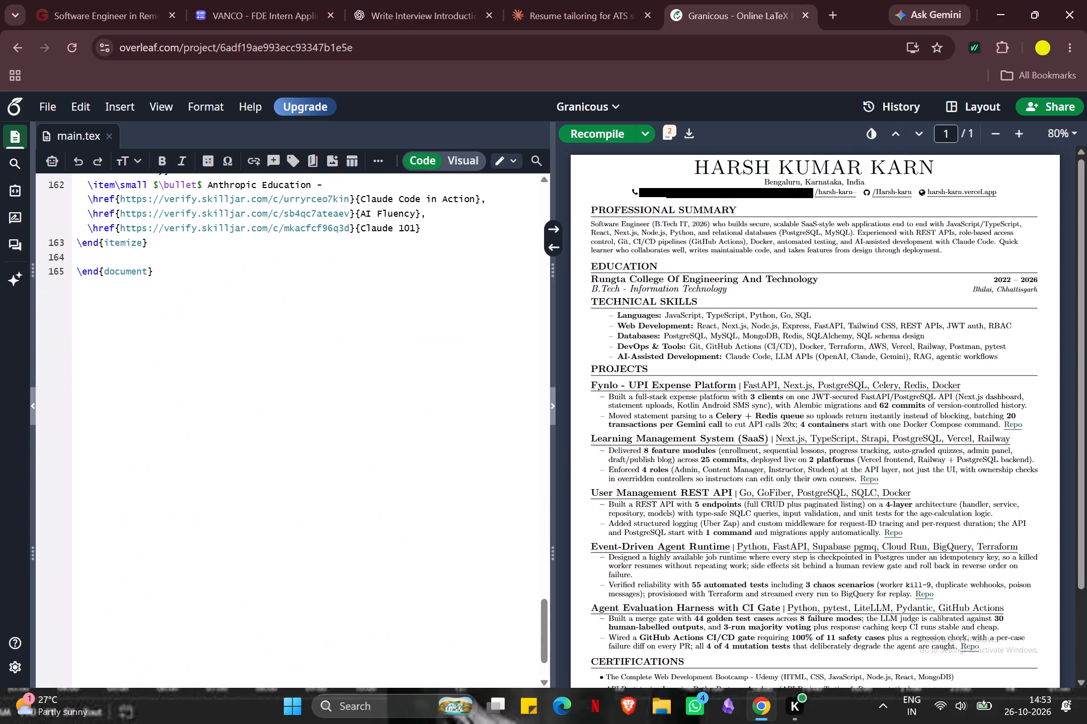
pyautogui.scroll(-2, 562, 440)
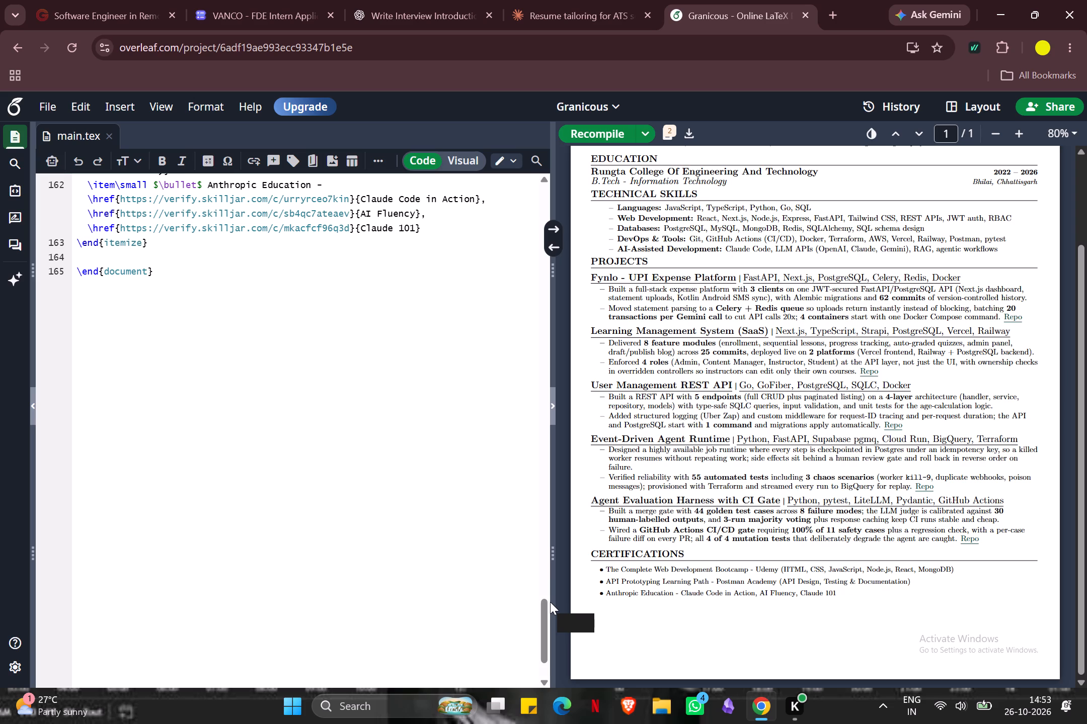
# Open the Overleaf project list in a new browser tab and open the "generic resume" project.
pyautogui.click(840, 10)
pyautogui.press('g')
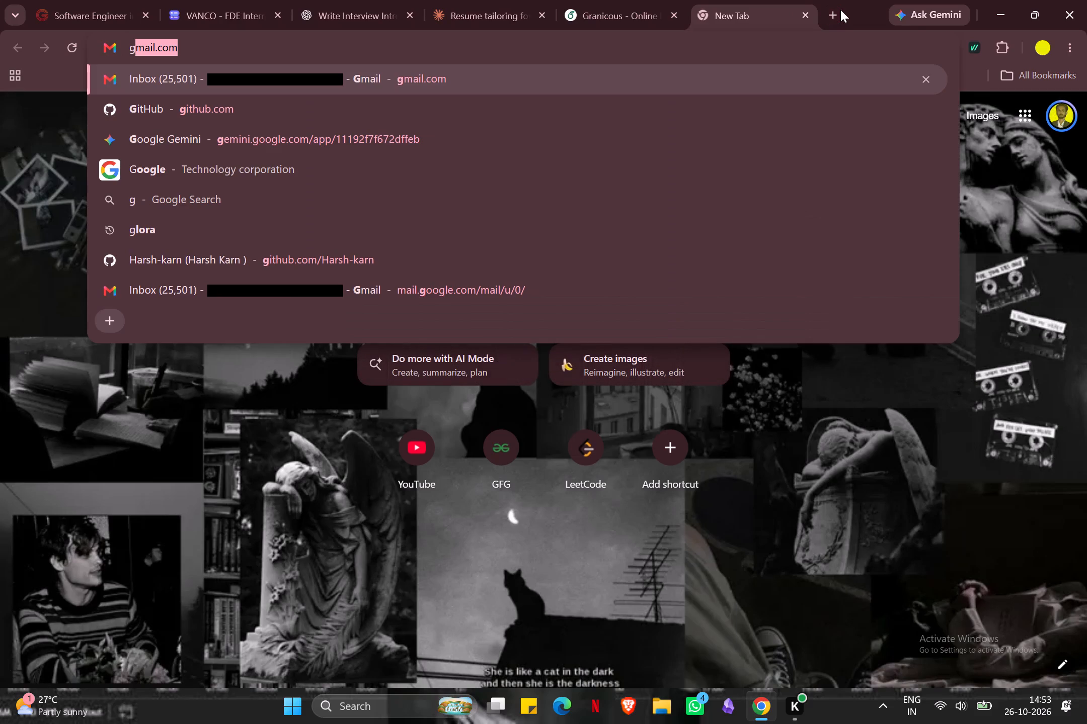
pyautogui.press('BackSpace')
pyautogui.press('BackSpace')
pyautogui.write('ov')
pyautogui.write('er')
pyautogui.press('Return')
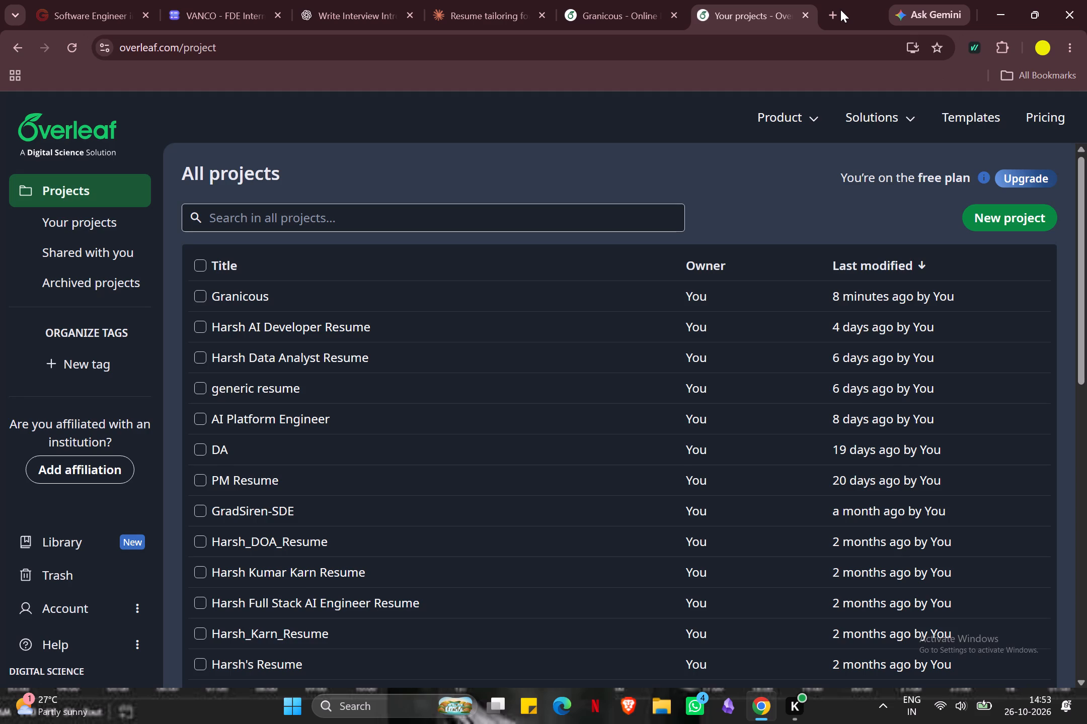
pyautogui.click(291, 376)
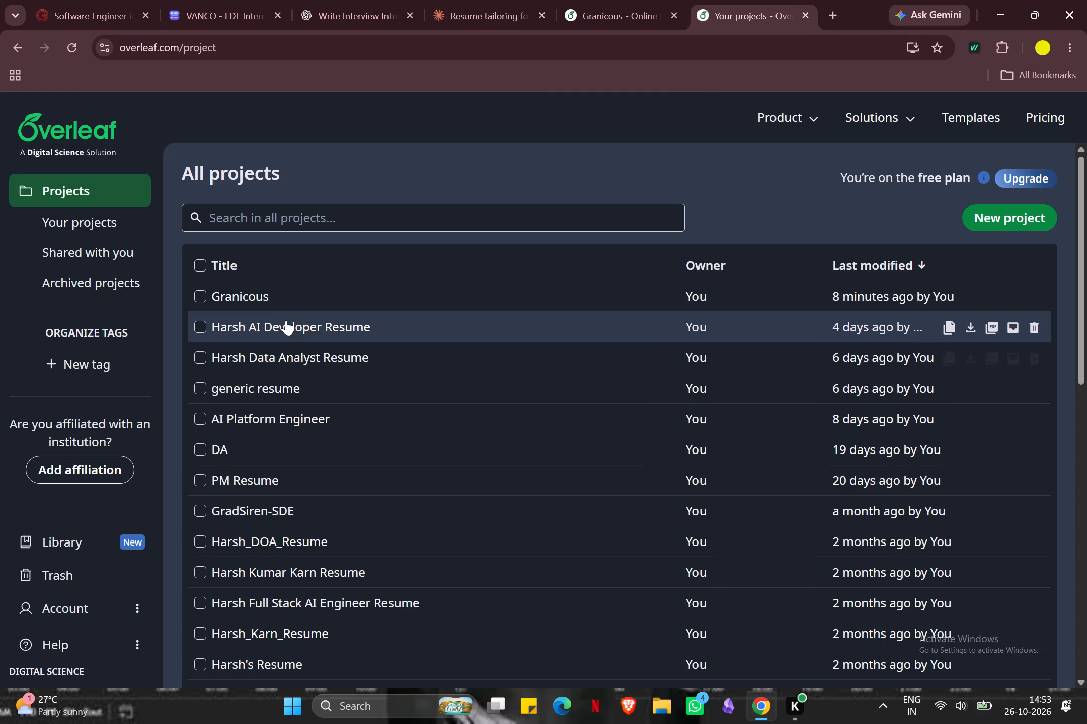
pyautogui.click(260, 393)
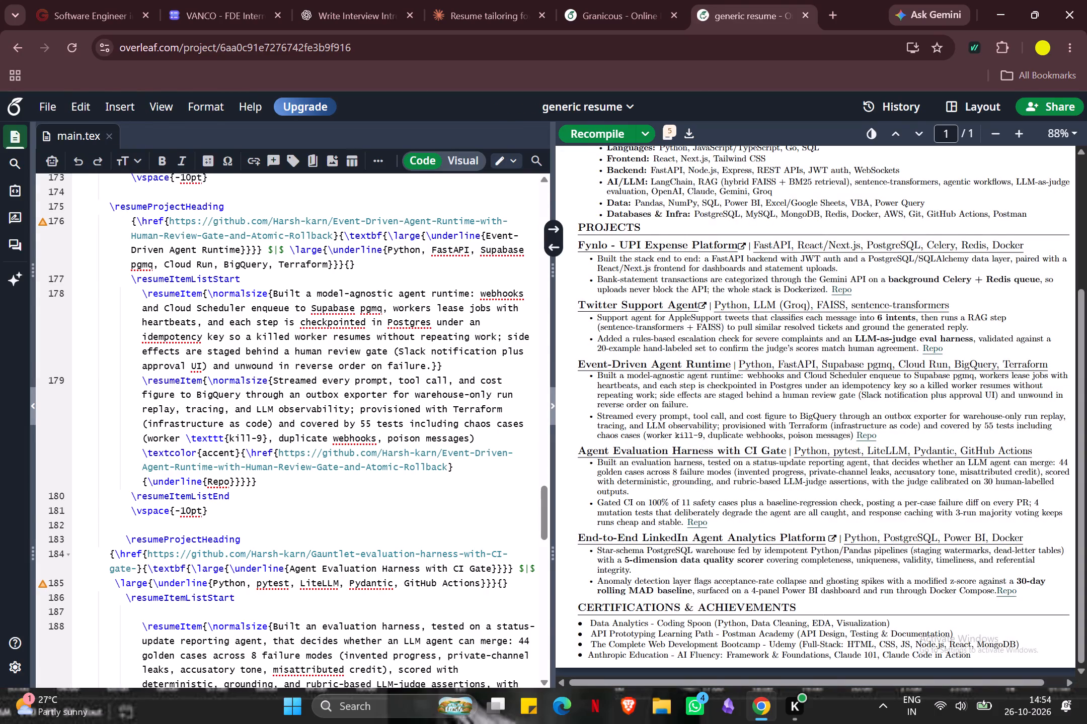
# Copy the generic resume's preamble and heading code, from \documentclass on line 1 through \end{center}.
pyautogui.scroll(1, 264, 296)
pyautogui.scroll(-1, 264, 296)
pyautogui.scroll(10, 265, 296)
pyautogui.scroll(-1, 266, 295)
pyautogui.scroll(2, 266, 295)
pyautogui.scroll(-1, 266, 295)
pyautogui.scroll(4, 266, 295)
pyautogui.scroll(-1, 266, 295)
pyautogui.scroll(1, 266, 295)
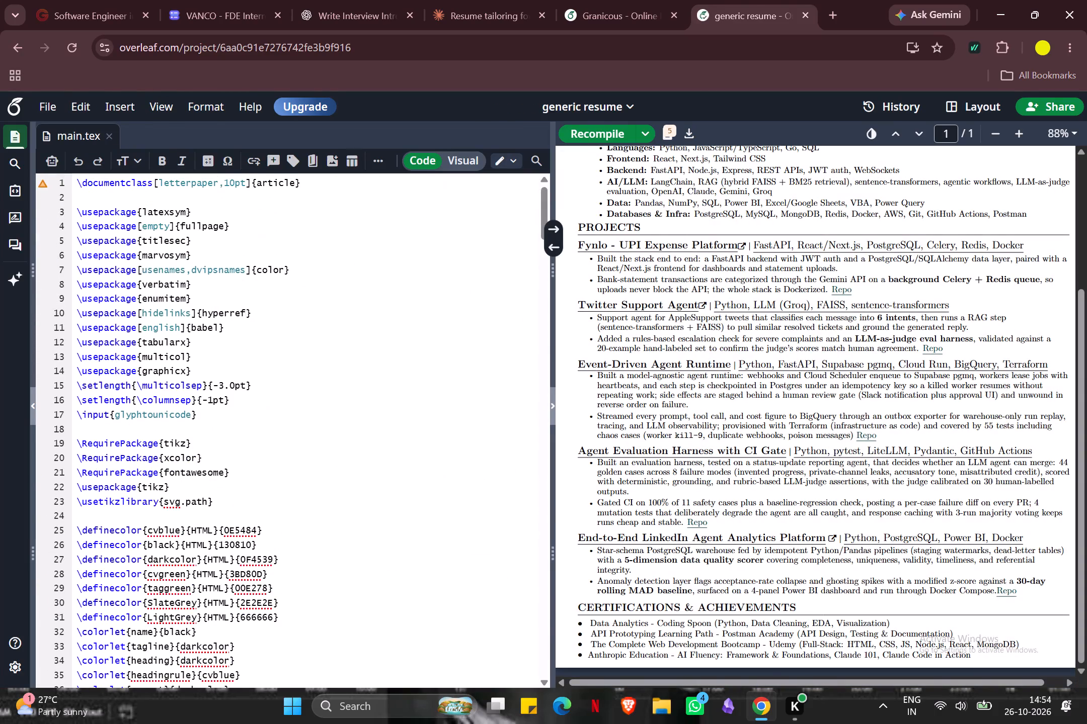
pyautogui.moveTo(77, 182); pyautogui.dragTo(172, 601)
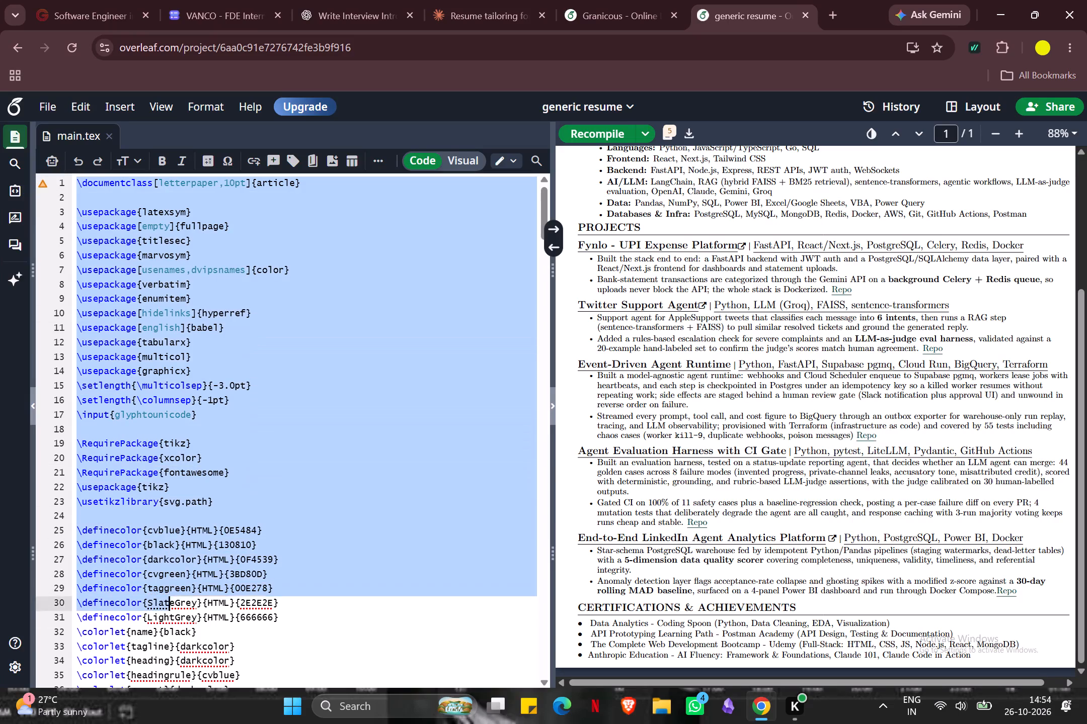
pyautogui.moveTo(172, 601); pyautogui.dragTo(165, 710)
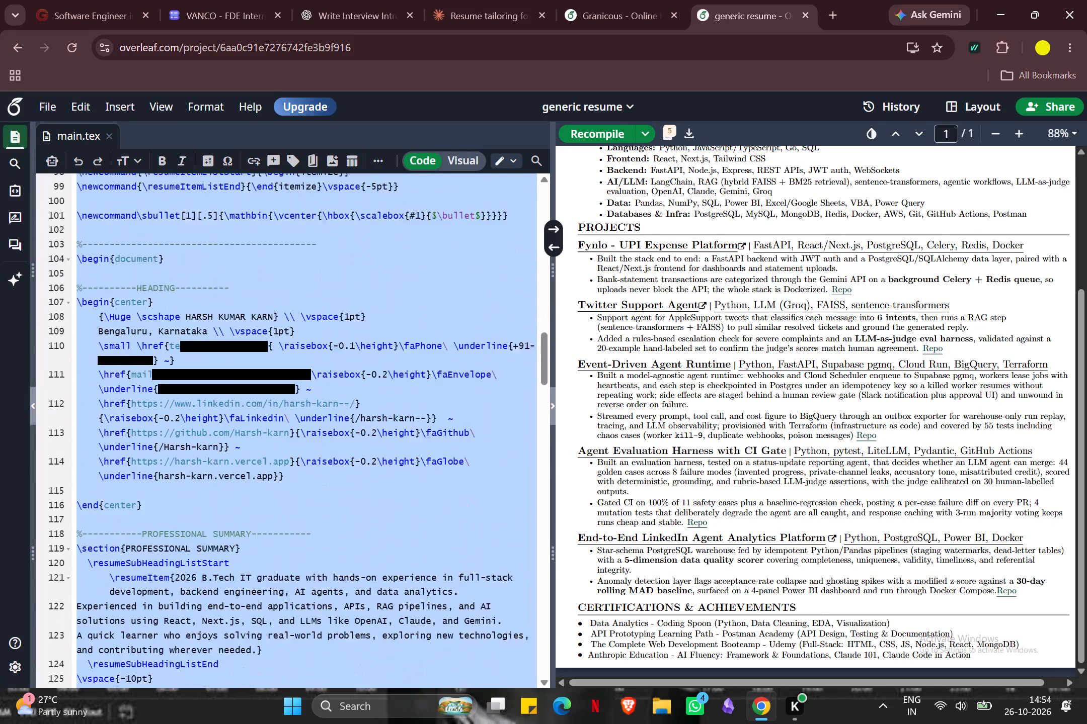
pyautogui.moveTo(165, 710); pyautogui.dragTo(171, 375)
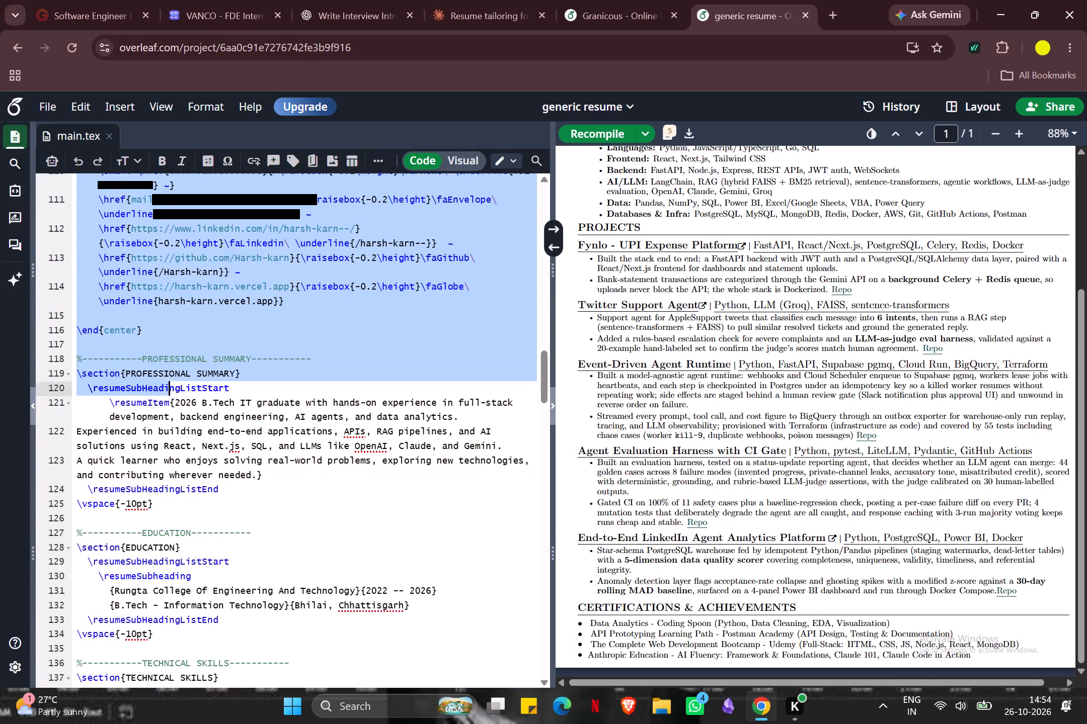
pyautogui.moveTo(171, 375); pyautogui.dragTo(163, 333)
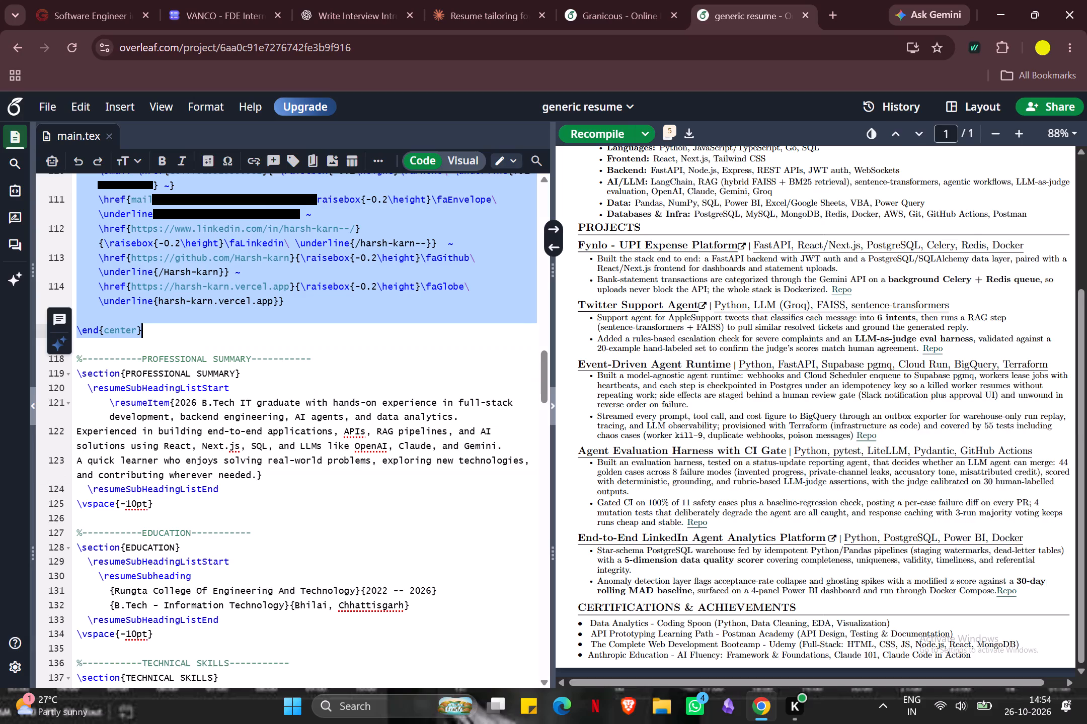
pyautogui.hotkey('ctrl', 'c')
# Switch to the Granicous project and replace main.tex from \documentclass on line 1 through \end{center} with the copied preamble and heading.
pyautogui.click(601, 0)
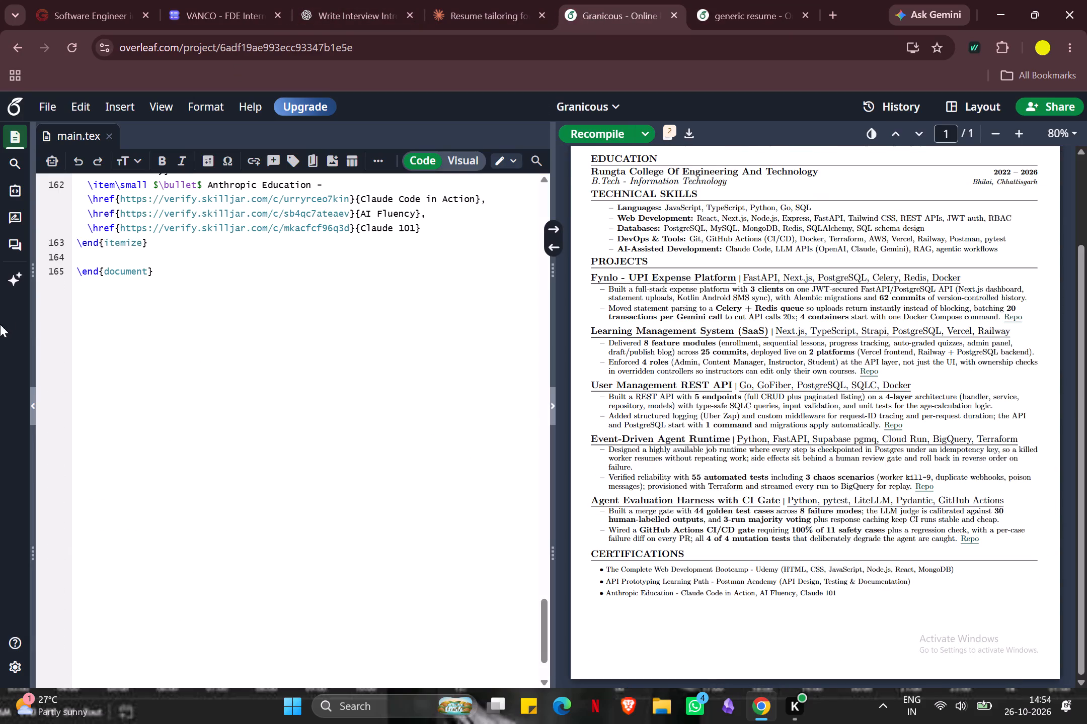
pyautogui.scroll(6, 152, 269)
pyautogui.scroll(-3, 151, 267)
pyautogui.scroll(1, 151, 267)
pyautogui.scroll(-1, 151, 267)
pyautogui.scroll(12, 150, 267)
pyautogui.scroll(-1, 150, 267)
pyautogui.scroll(1, 58, 239)
pyautogui.scroll(-1, 58, 239)
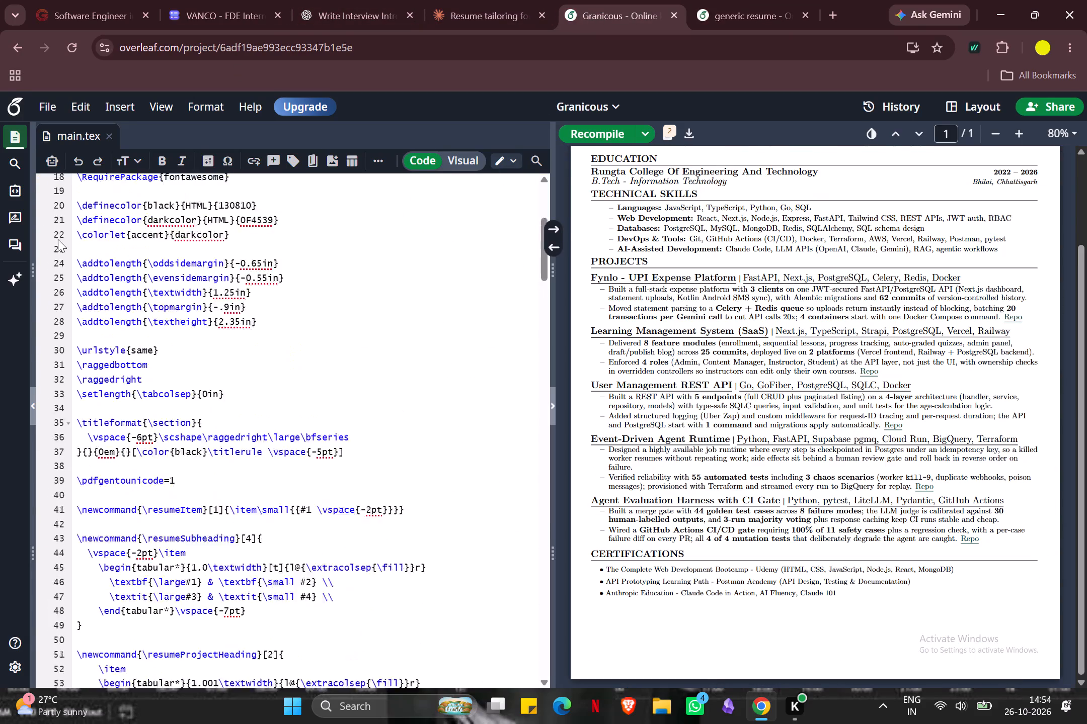
pyautogui.scroll(1, 58, 239)
pyautogui.scroll(-1, 58, 239)
pyautogui.scroll(7, 58, 239)
pyautogui.moveTo(78, 184); pyautogui.dragTo(100, 229)
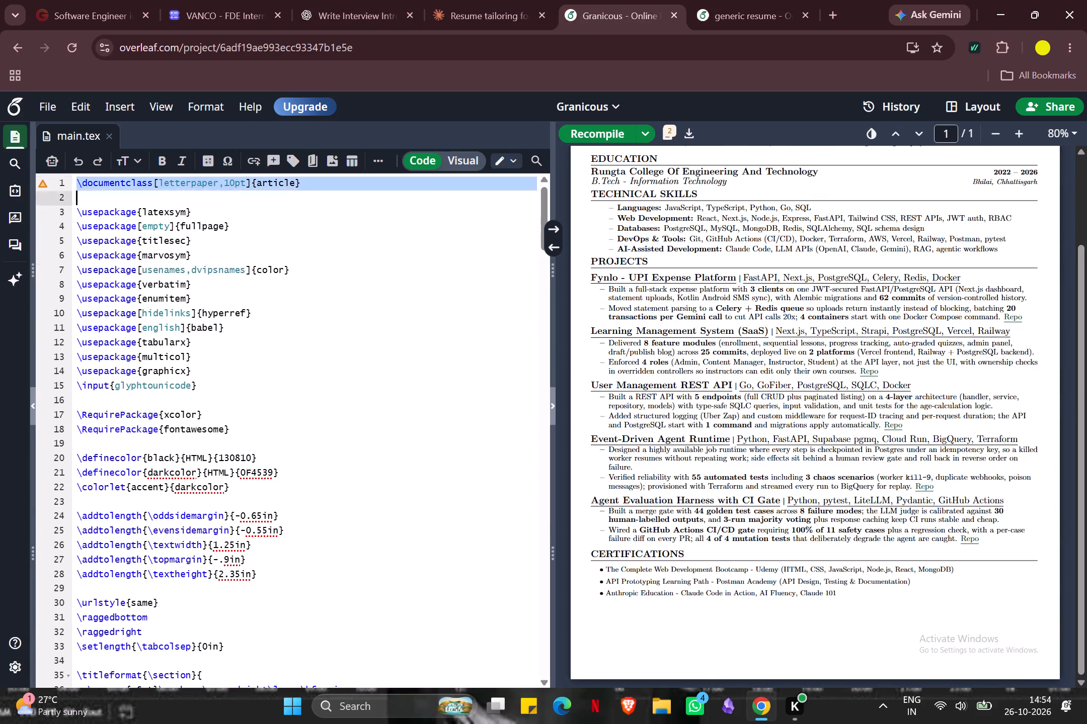
pyautogui.moveTo(100, 229); pyautogui.dragTo(179, 710)
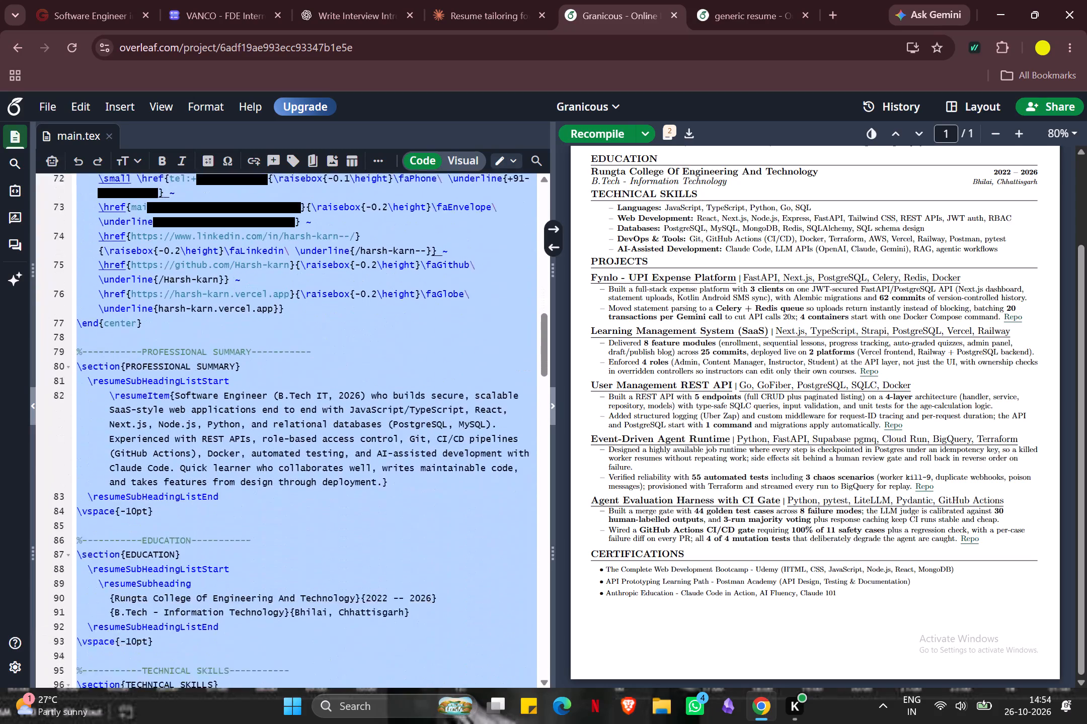
pyautogui.moveTo(179, 710); pyautogui.dragTo(153, 298)
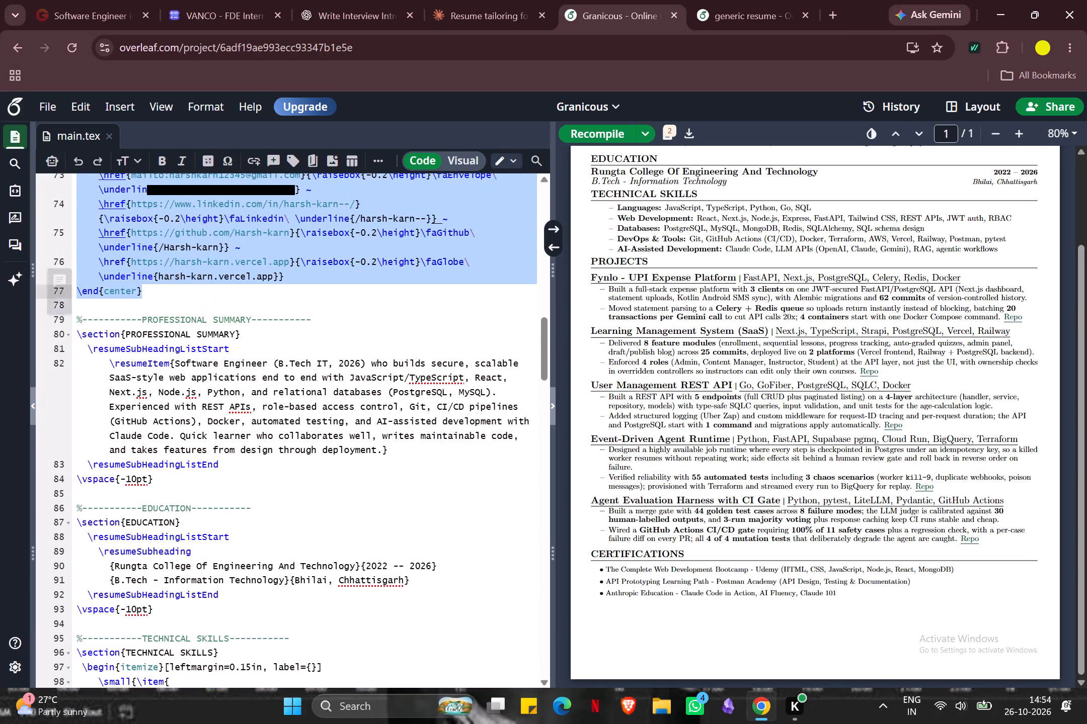
pyautogui.hotkey('ctrl', 'v')
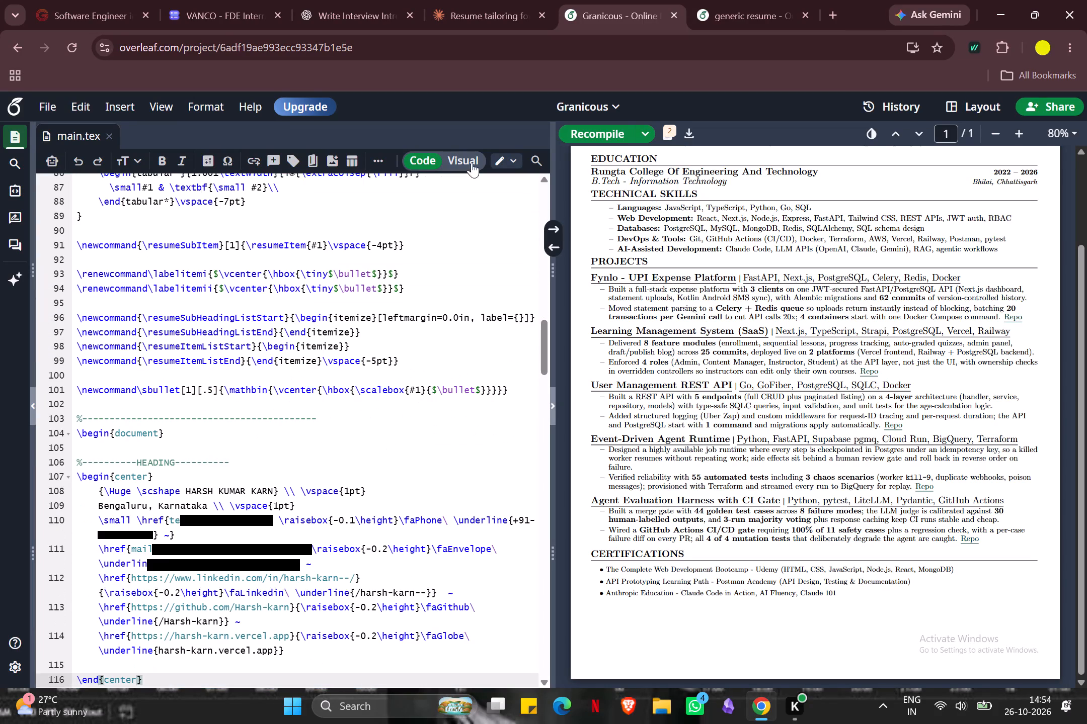
# Recompile the Granicous resume and check the new formatting, section spacing and page fit in the PDF preview.
pyautogui.click(585, 150)
pyautogui.click(581, 130)
pyautogui.scroll(5, 657, 246)
pyautogui.scroll(-2, 654, 245)
pyautogui.scroll(1, 654, 245)
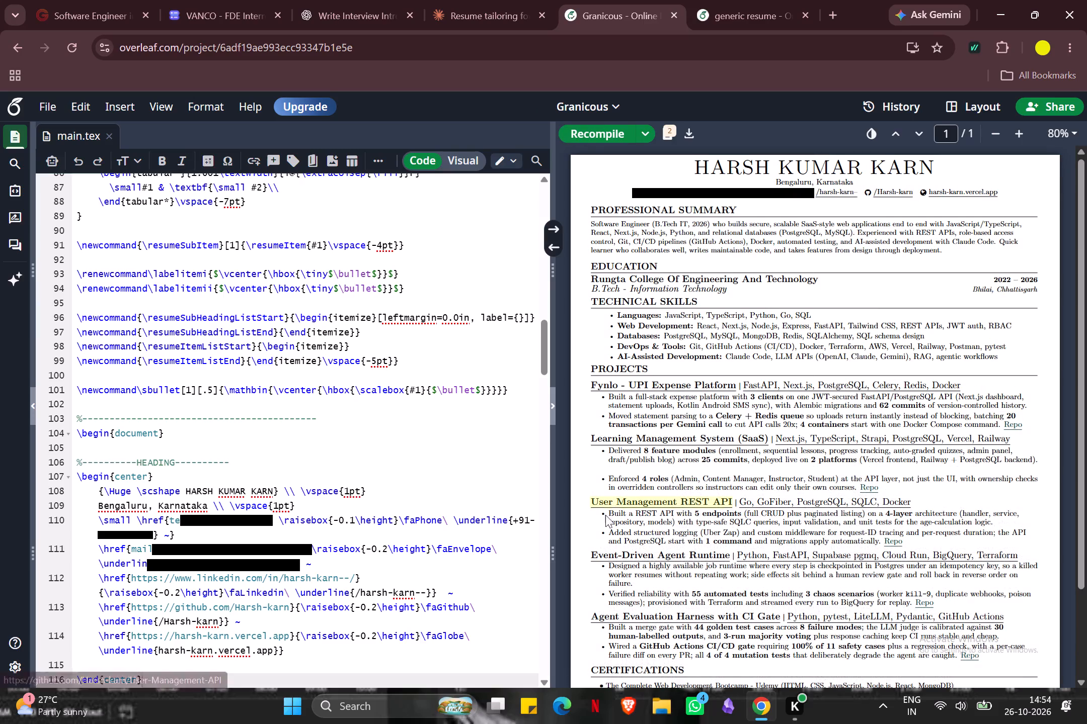
pyautogui.scroll(-2, 652, 424)
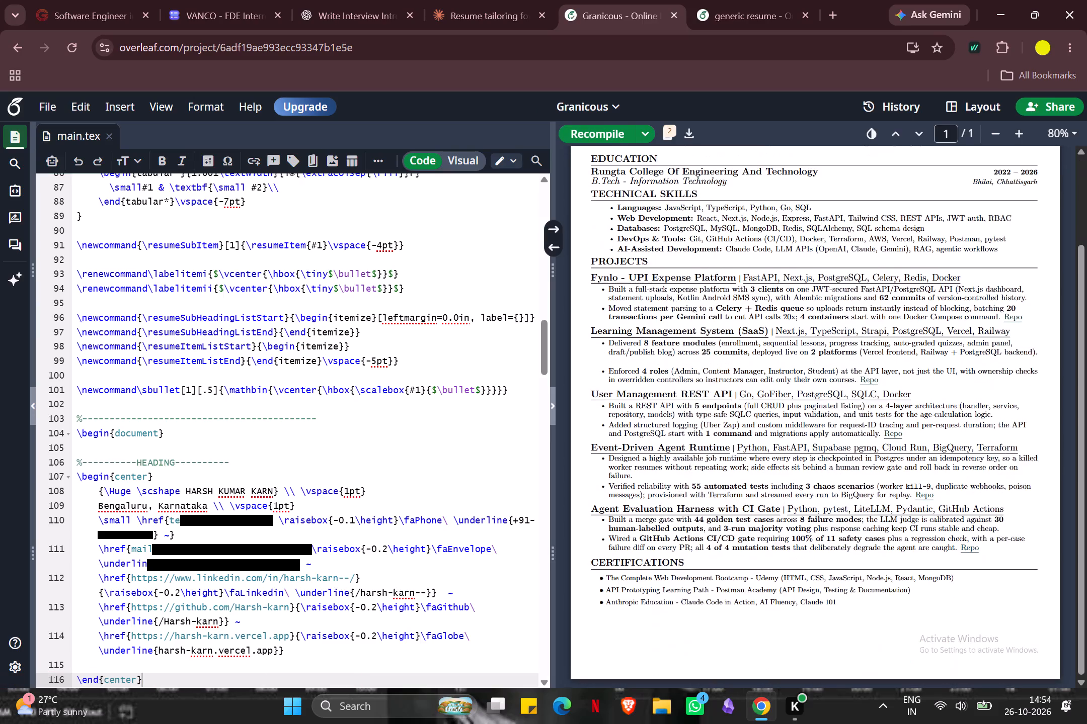
pyautogui.scroll(3, 654, 422)
pyautogui.scroll(-1, 650, 422)
pyautogui.scroll(1, 650, 422)
pyautogui.scroll(-2, 650, 422)
pyautogui.scroll(3, 650, 422)
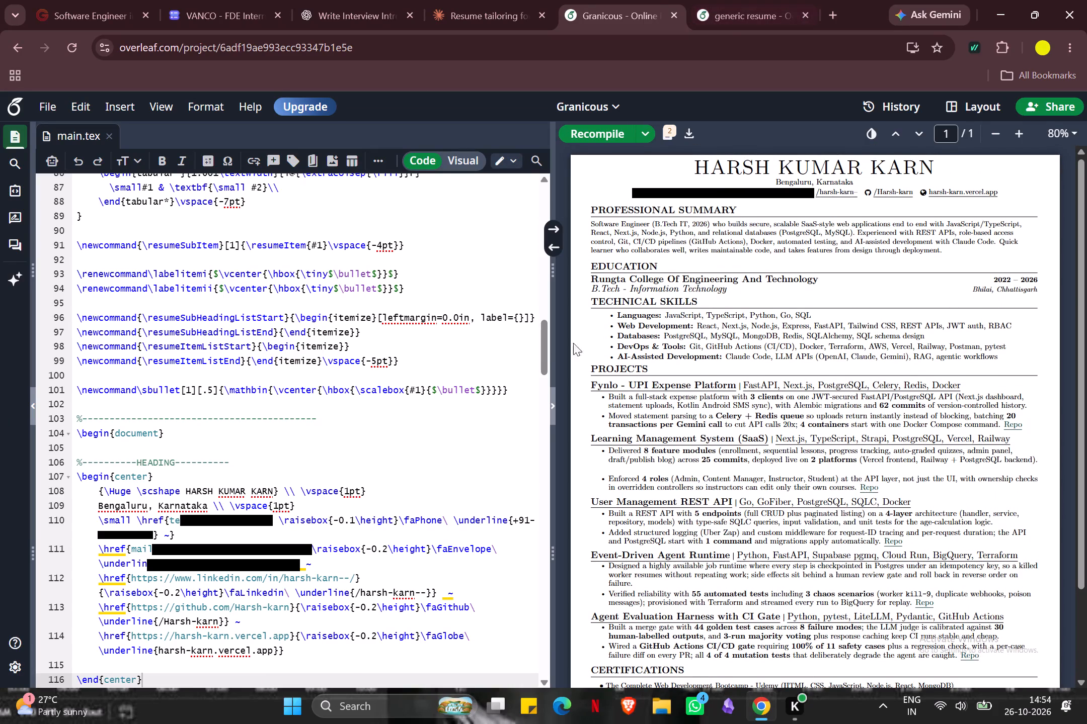
# Set the \vspace after the PROFESSIONAL SUMMARY section and the one after the EDUCATION section to -8pt.
pyautogui.moveTo(544, 357); pyautogui.dragTo(556, 409)
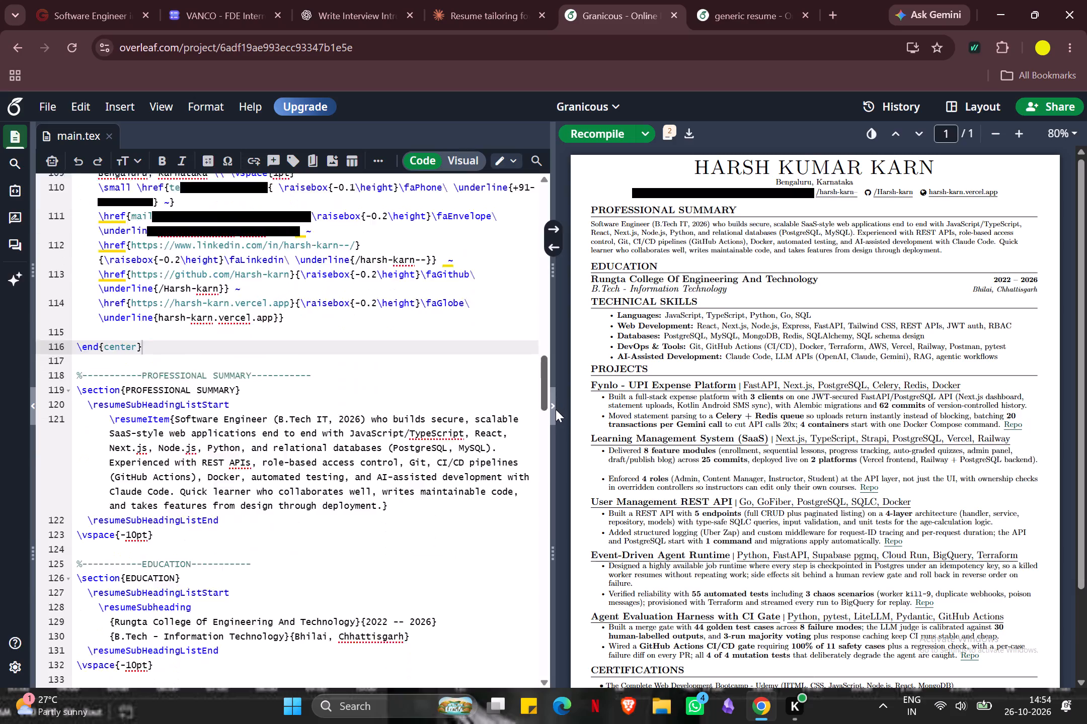
pyautogui.moveTo(556, 409); pyautogui.dragTo(556, 416)
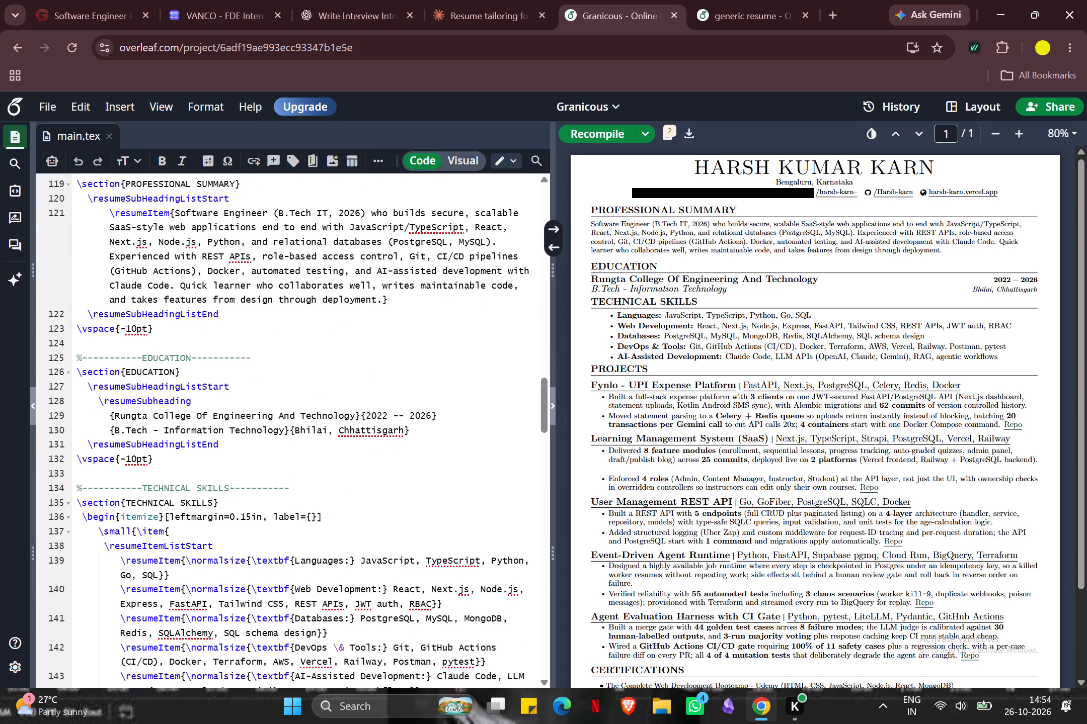
pyautogui.click(137, 329)
pyautogui.press('BackSpace')
pyautogui.press('BackSpace')
pyautogui.press('8')
pyautogui.click(136, 464)
pyautogui.press('BackSpace')
pyautogui.press('BackSpace')
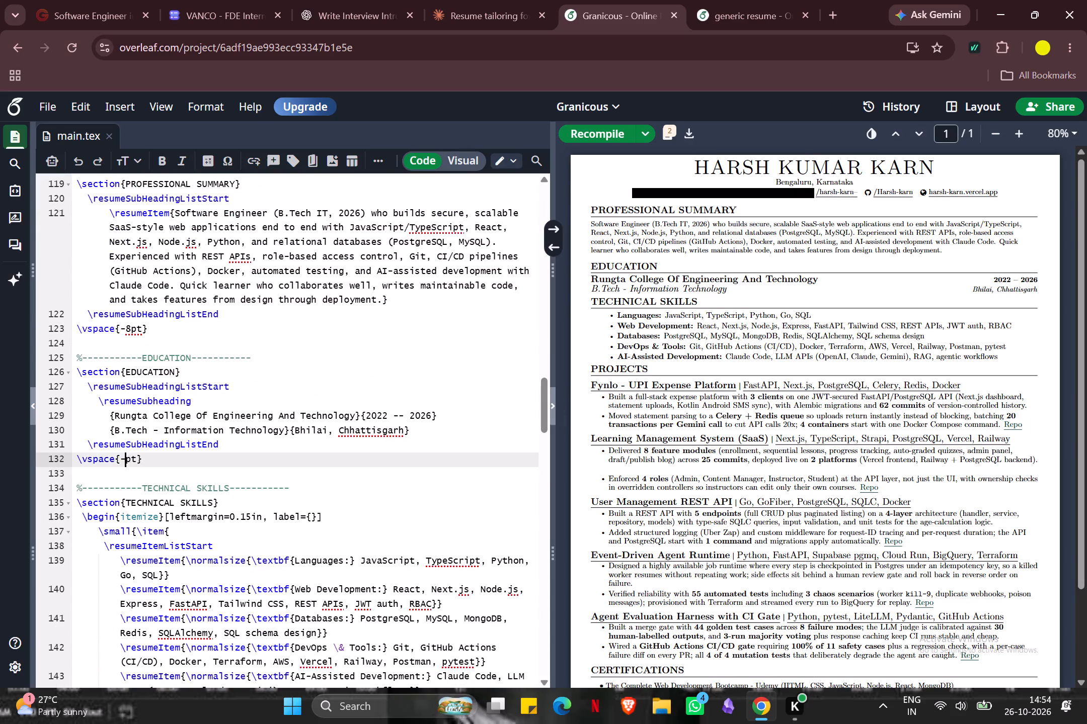
pyautogui.press('8')
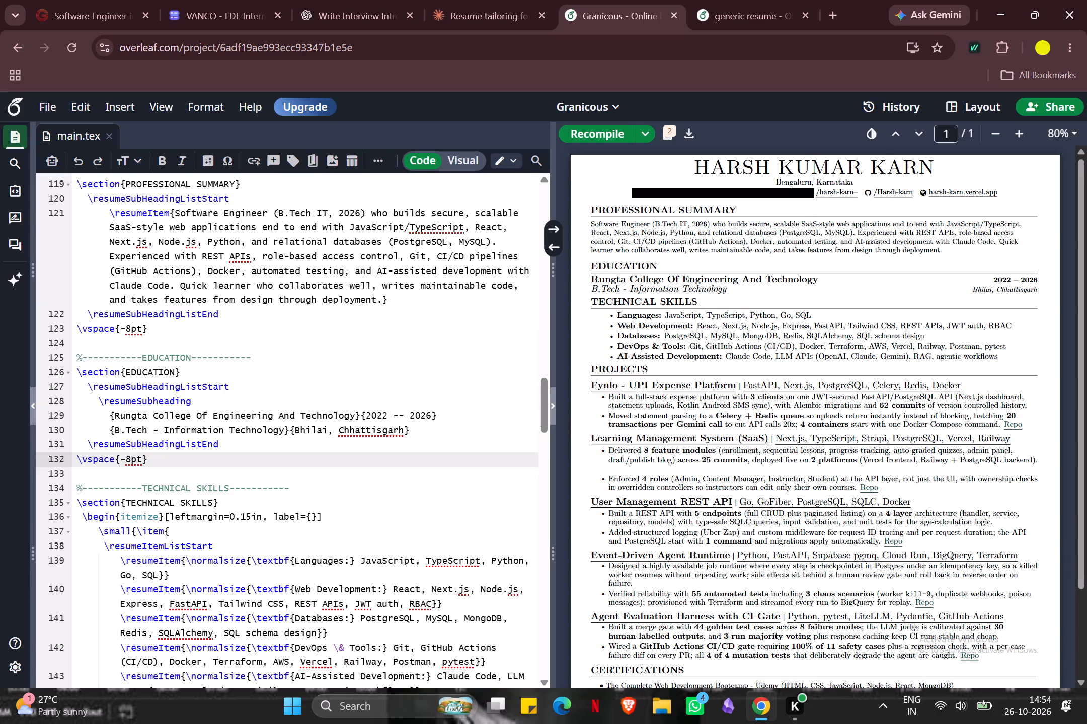
# Set the \vspace that closes the TECHNICAL SKILLS section, just before PROJECTS, to -8pt.
pyautogui.moveTo(541, 414); pyautogui.dragTo(544, 429)
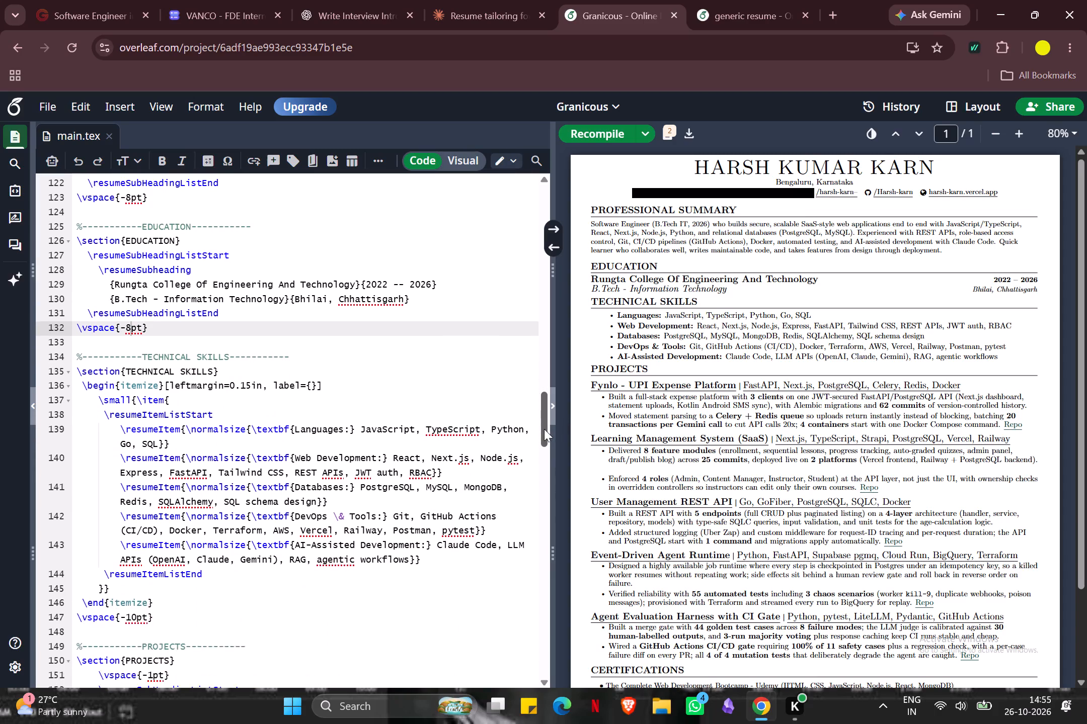
pyautogui.moveTo(544, 429); pyautogui.dragTo(549, 444)
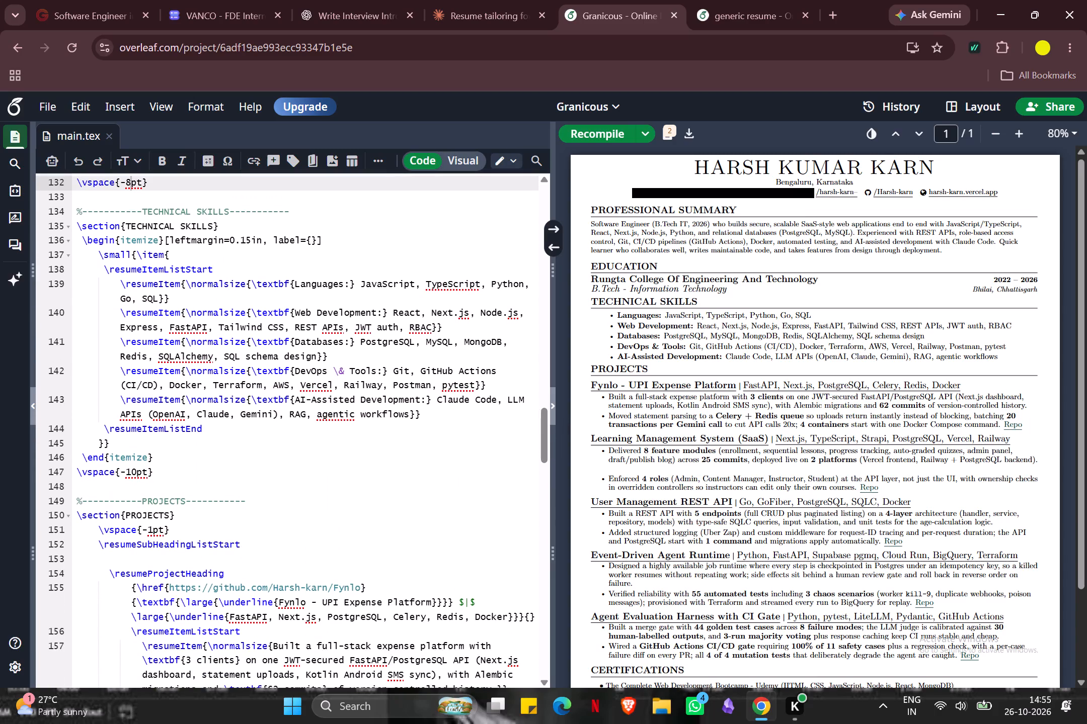
pyautogui.click(137, 475)
pyautogui.press('BackSpace')
pyautogui.press('BackSpace')
pyautogui.press('8')
# Set the \vspace after the Fynlo - UPI Expense Platform project to -8pt.
pyautogui.moveTo(546, 426); pyautogui.dragTo(547, 456)
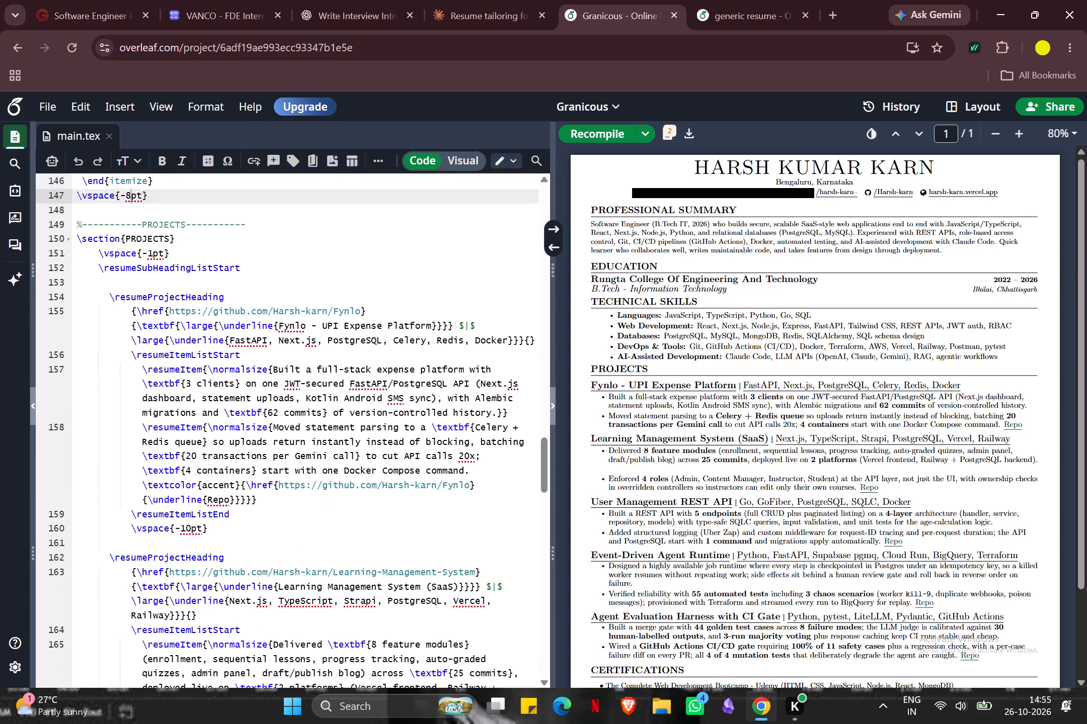
pyautogui.click(191, 528)
pyautogui.press('BackSpace')
pyautogui.press('BackSpace')
pyautogui.press('8')
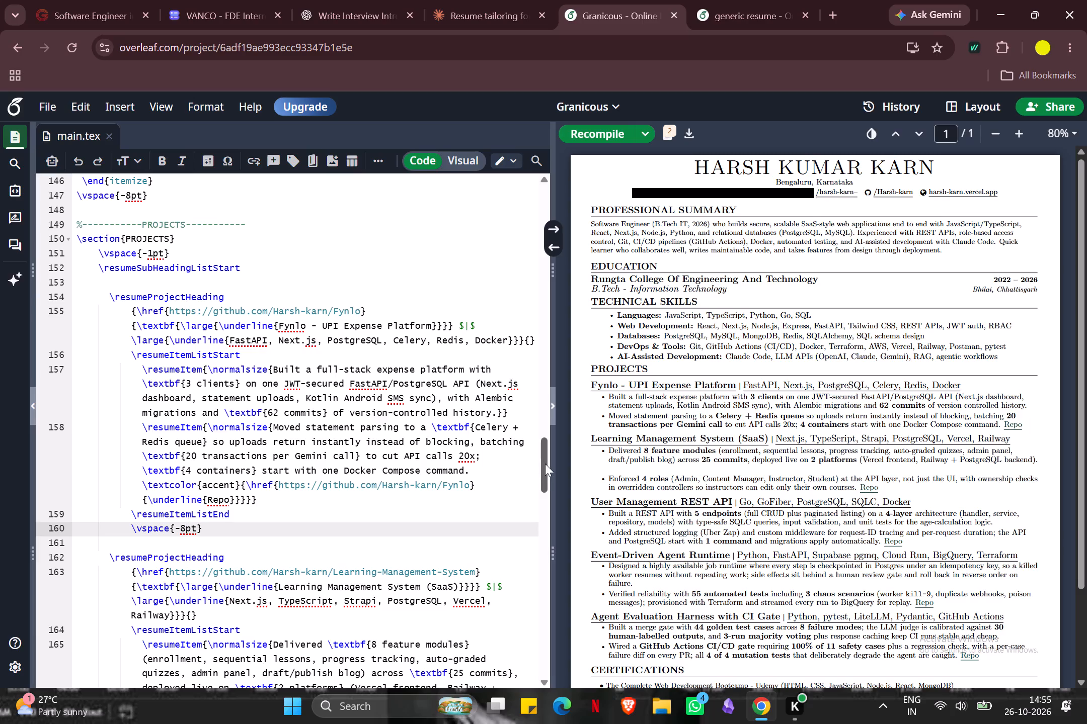
# Set the \vspace after the Learning Management System project and the one after the User Management REST API project to -8pt.
pyautogui.moveTo(545, 464); pyautogui.dragTo(546, 464)
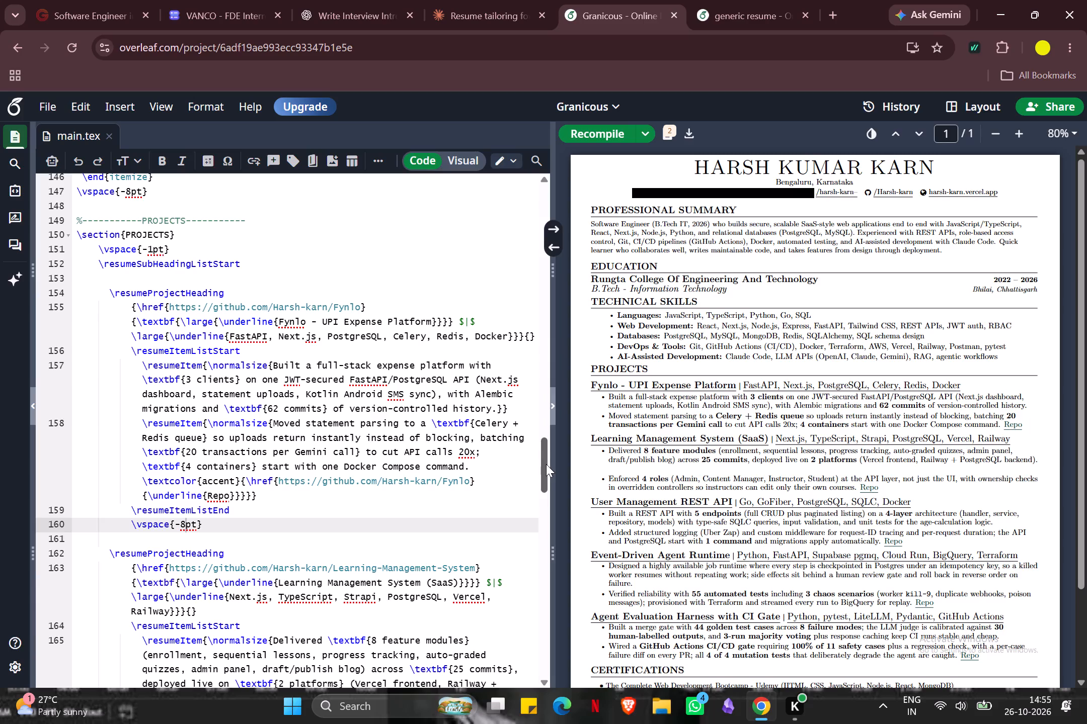
pyautogui.moveTo(546, 464); pyautogui.dragTo(549, 470)
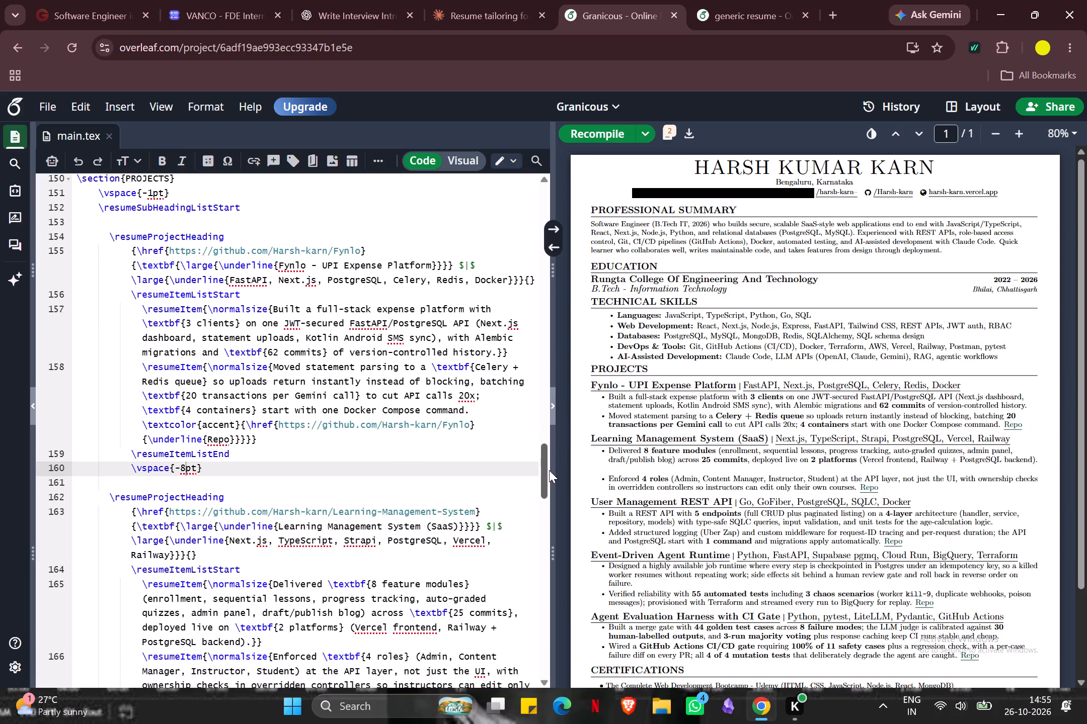
pyautogui.moveTo(549, 470); pyautogui.dragTo(558, 508)
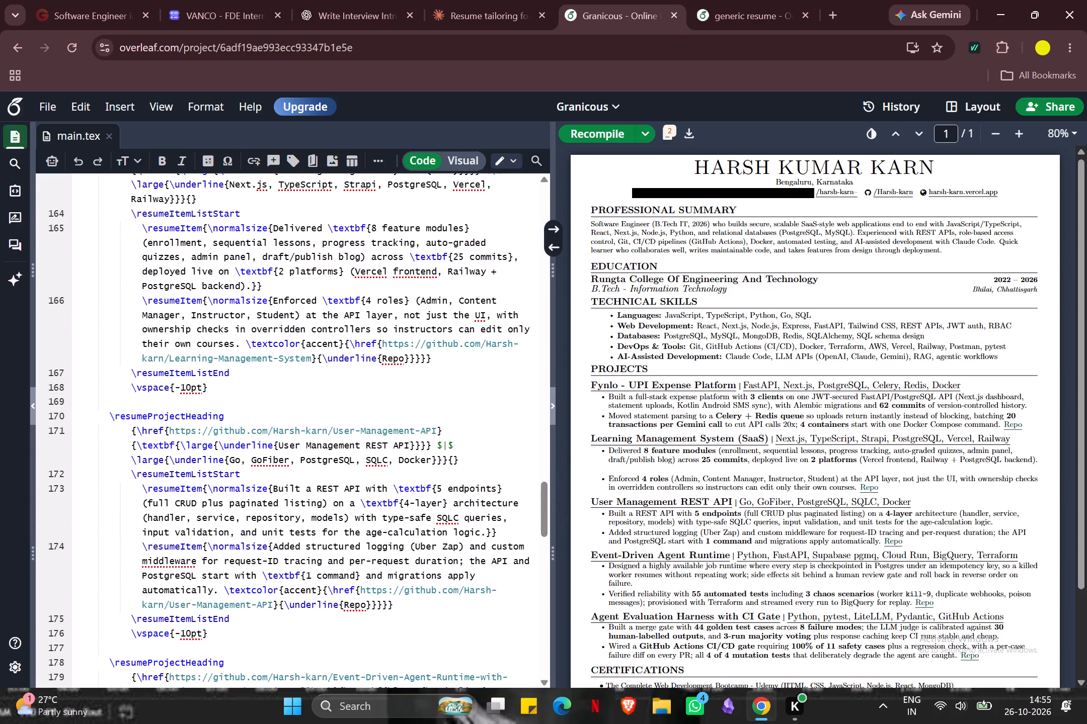
pyautogui.click(191, 388)
pyautogui.press('BackSpace')
pyautogui.press('BackSpace')
pyautogui.press('8')
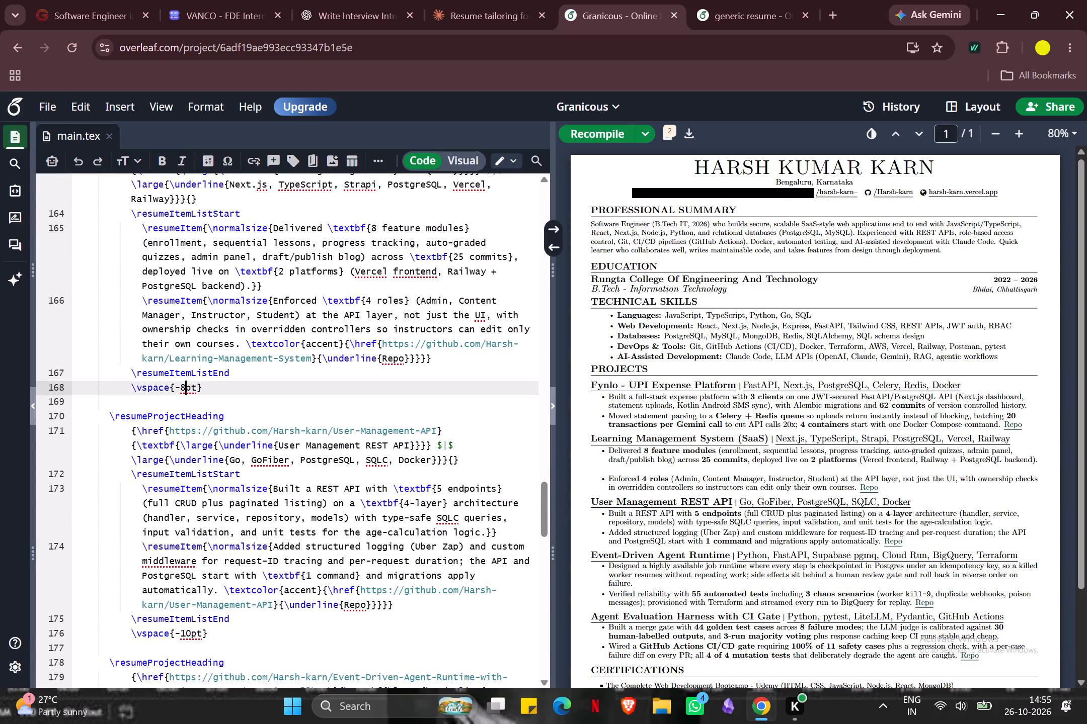
pyautogui.click(196, 633)
pyautogui.click(190, 633)
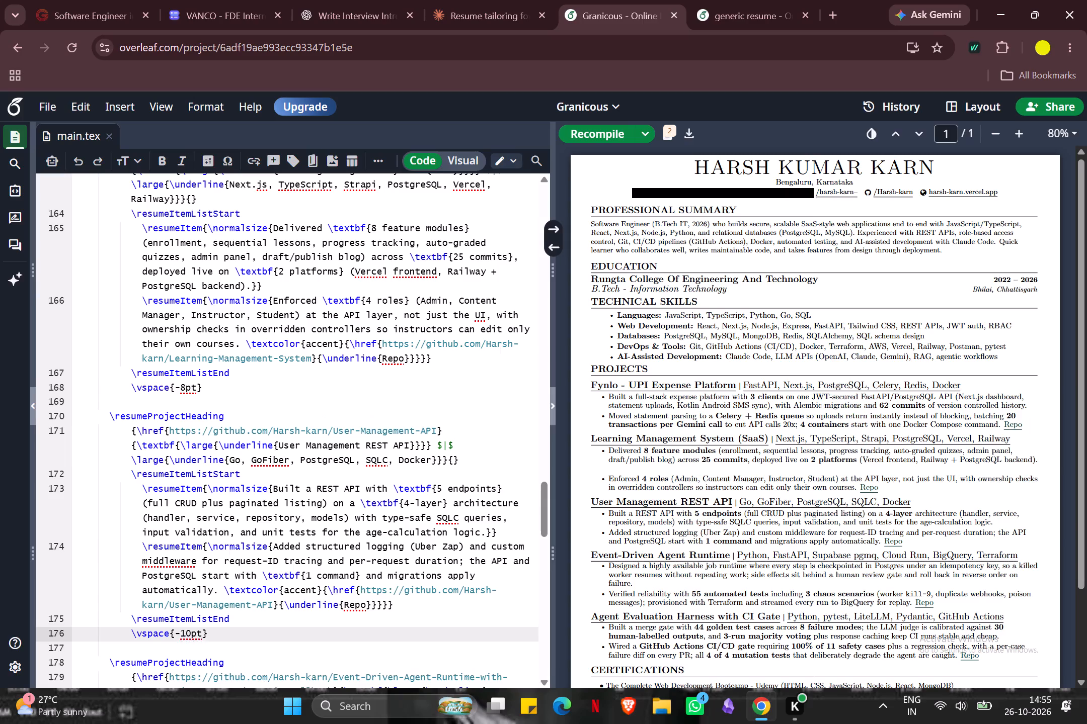
pyautogui.press('BackSpace')
pyautogui.press('BackSpace')
pyautogui.press('8')
# Set the \vspace after the Event-Driven Agent Runtime project to -8pt.
pyautogui.moveTo(541, 512); pyautogui.dragTo(550, 566)
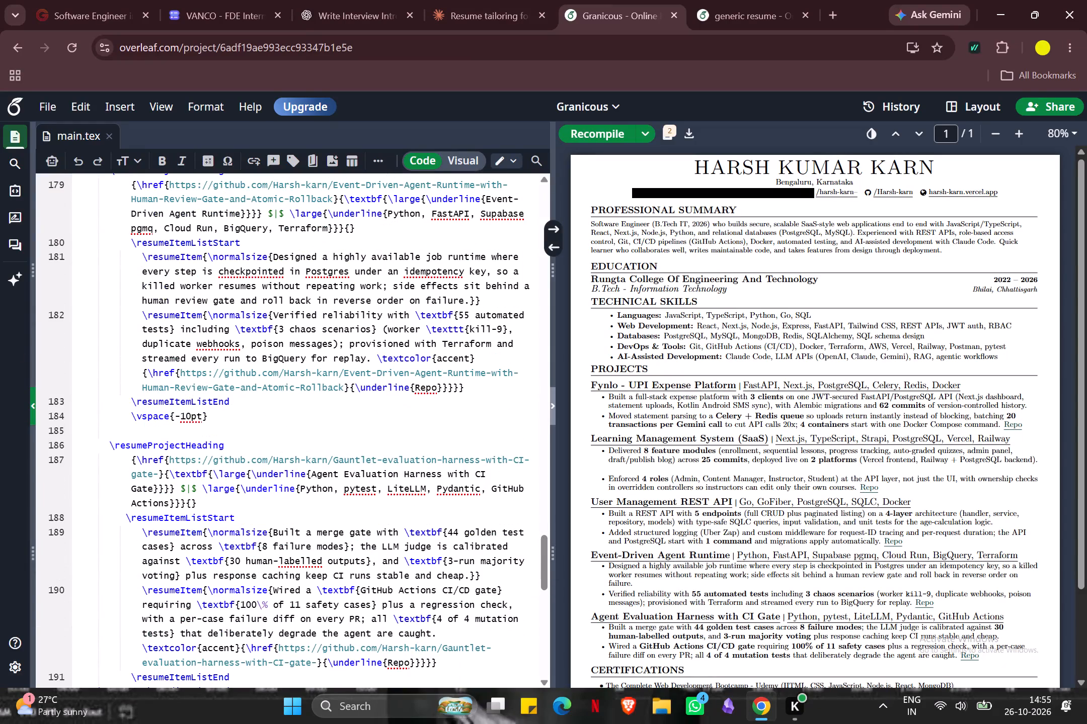
pyautogui.click(190, 417)
pyautogui.press('BackSpace')
pyautogui.press('BackSpace')
pyautogui.press('8')
# Set the \vspace at the end of the PROJECTS section, just before CERTIFICATIONS, to -8pt.
pyautogui.moveTo(548, 563); pyautogui.dragTo(546, 563)
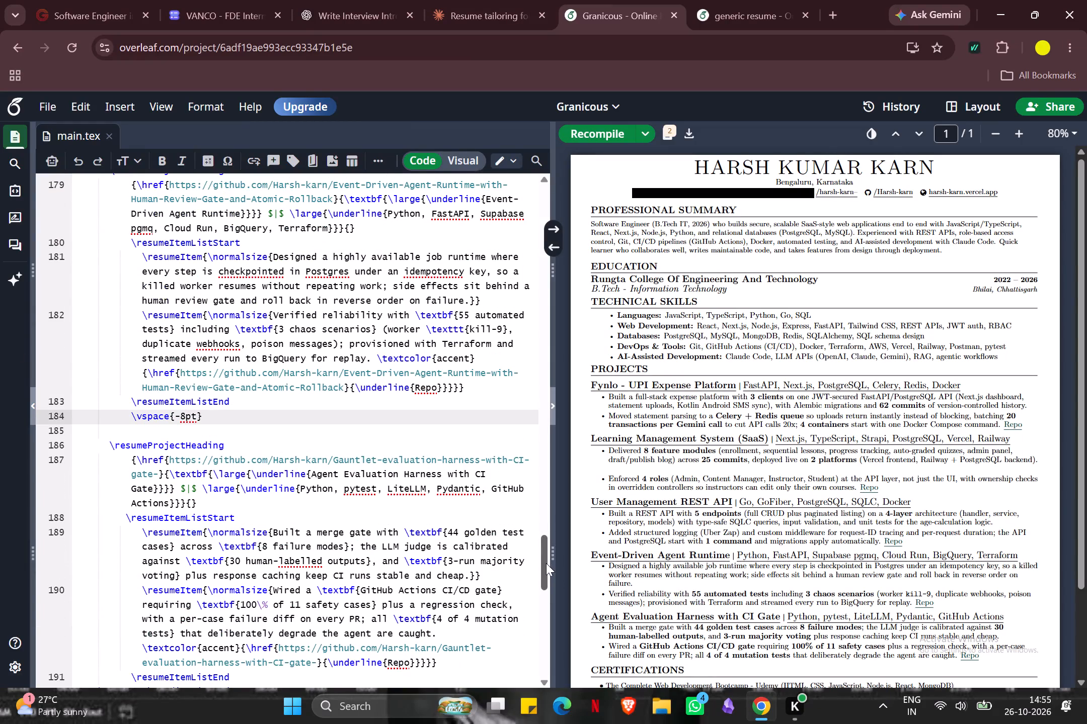
pyautogui.moveTo(546, 563); pyautogui.dragTo(546, 565)
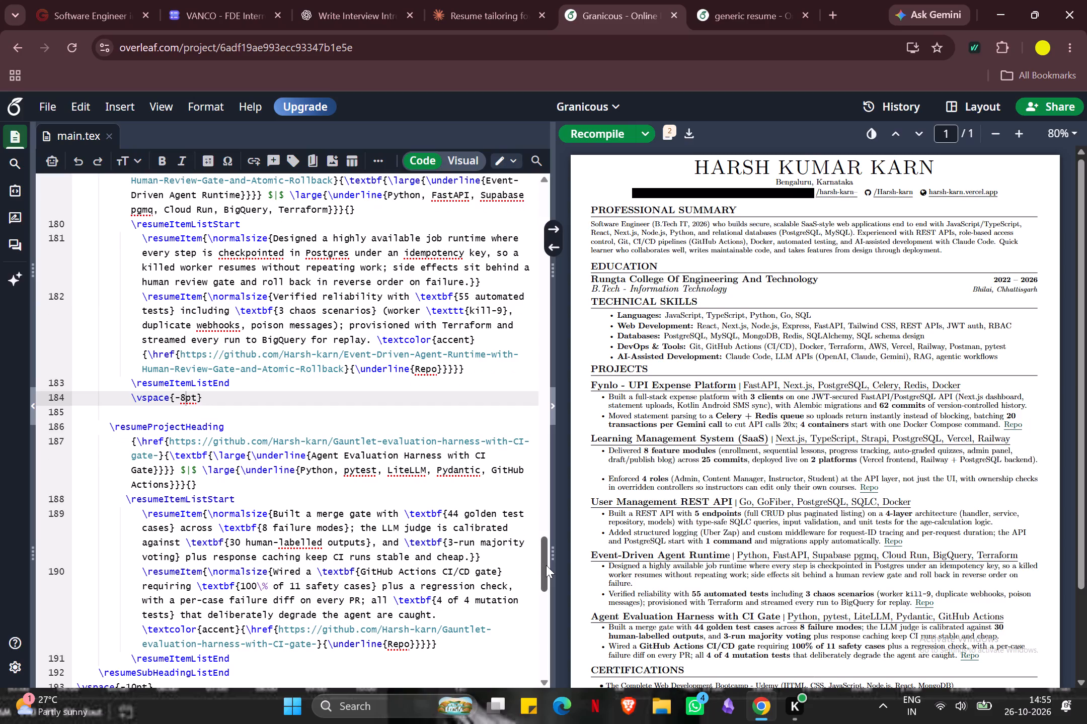
pyautogui.moveTo(546, 565); pyautogui.dragTo(547, 565)
pyautogui.moveTo(547, 565); pyautogui.dragTo(550, 578)
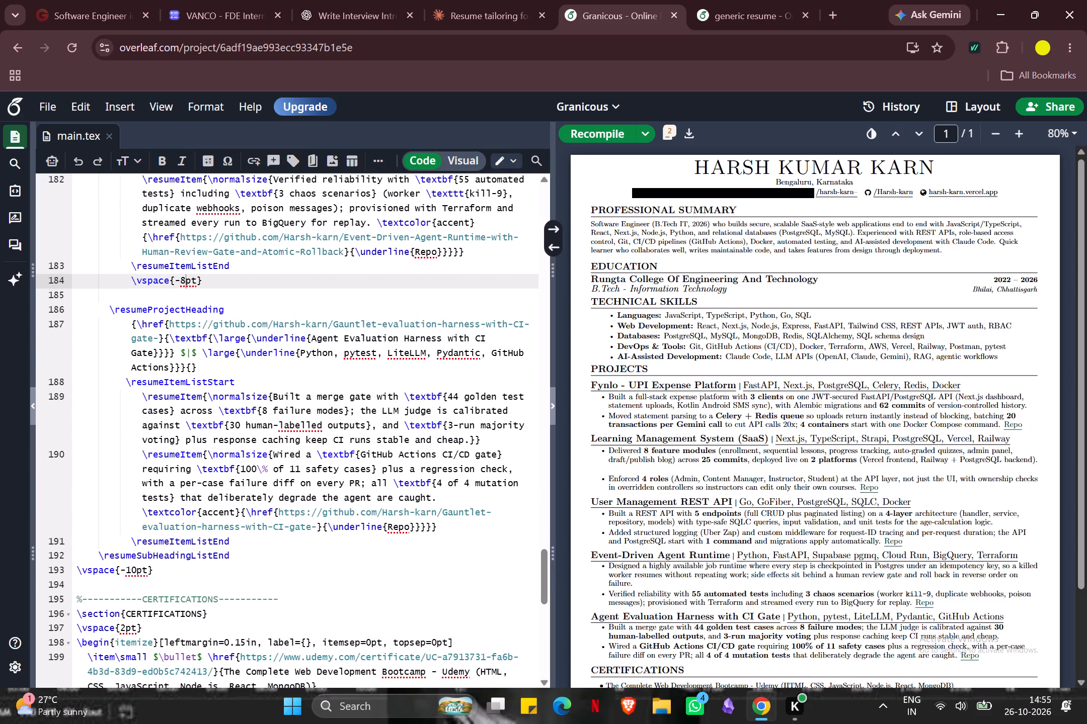
pyautogui.click(138, 572)
pyautogui.press('BackSpace')
pyautogui.press('BackSpace')
pyautogui.press('8')
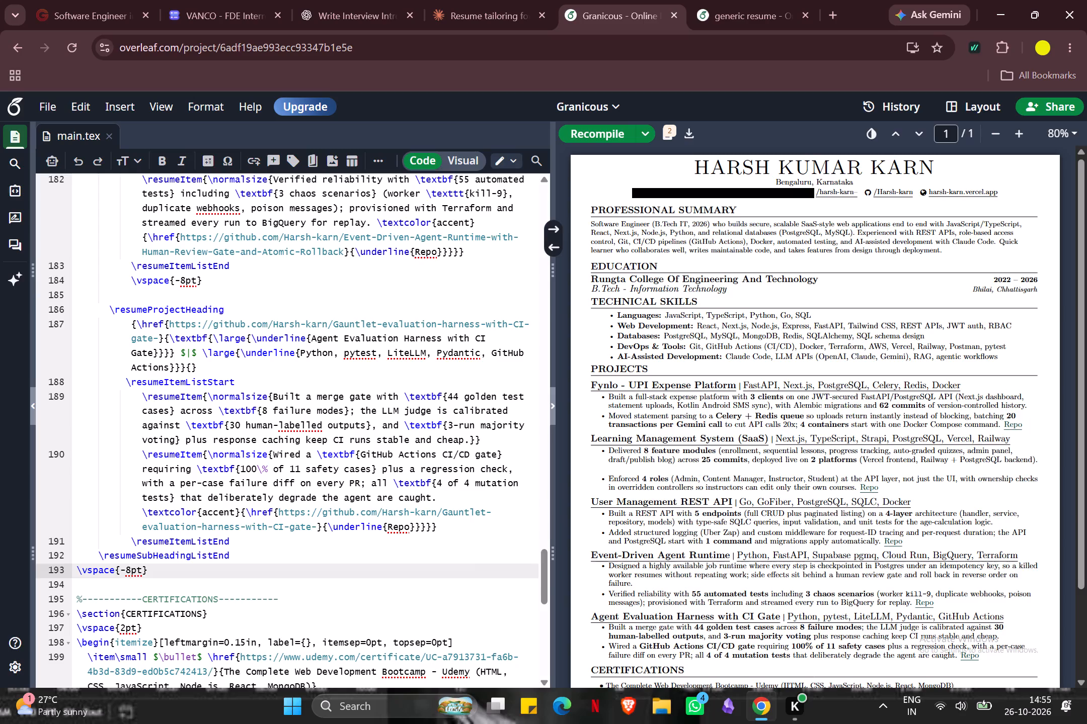
# Recompile the resume and check the section spacing down to CERTIFICATIONS in the PDF preview.
pyautogui.moveTo(546, 577); pyautogui.dragTo(555, 608)
pyautogui.click(591, 138)
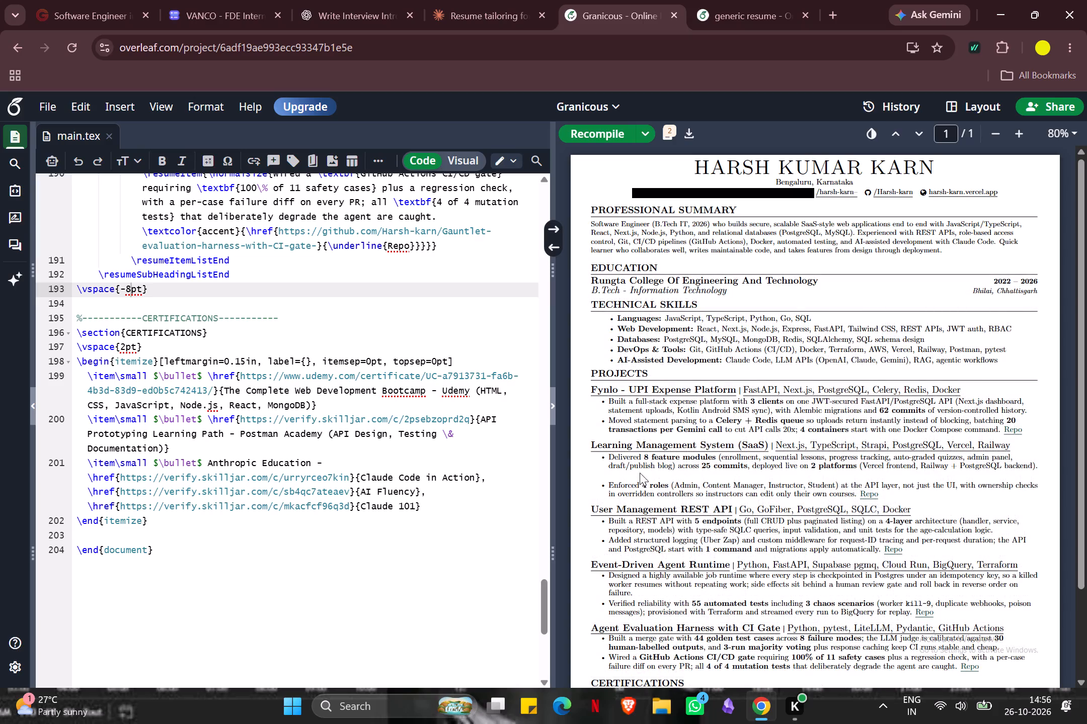
pyautogui.scroll(-1, 583, 584)
pyautogui.scroll(3, 583, 584)
pyautogui.scroll(-3, 583, 584)
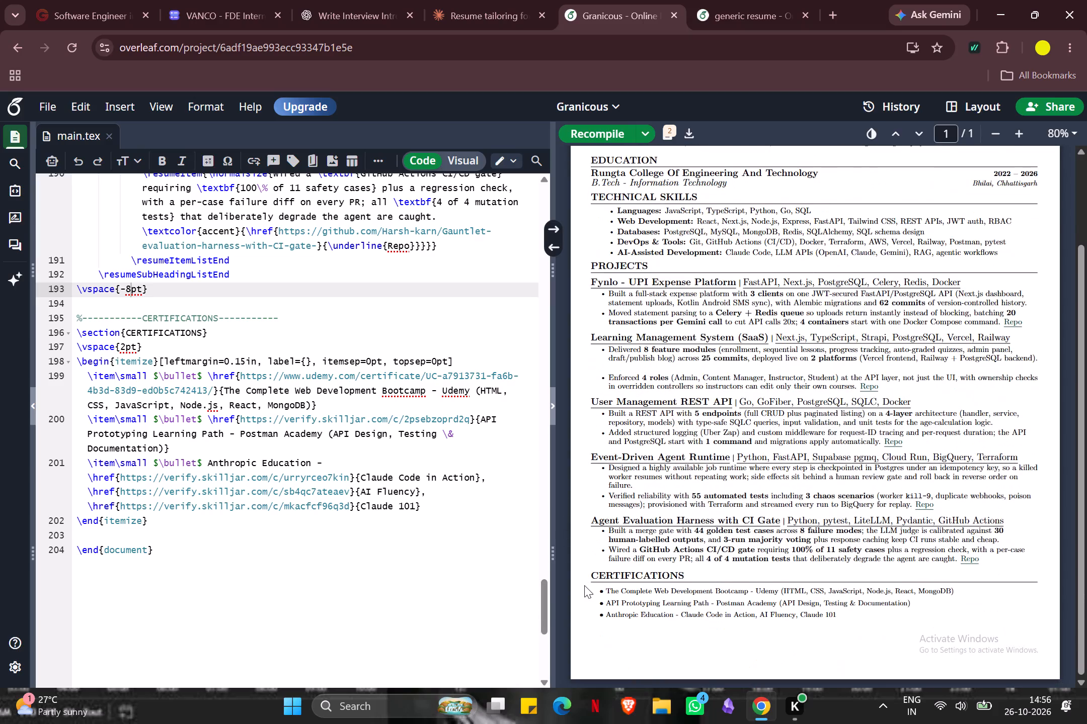
pyautogui.scroll(5, 584, 585)
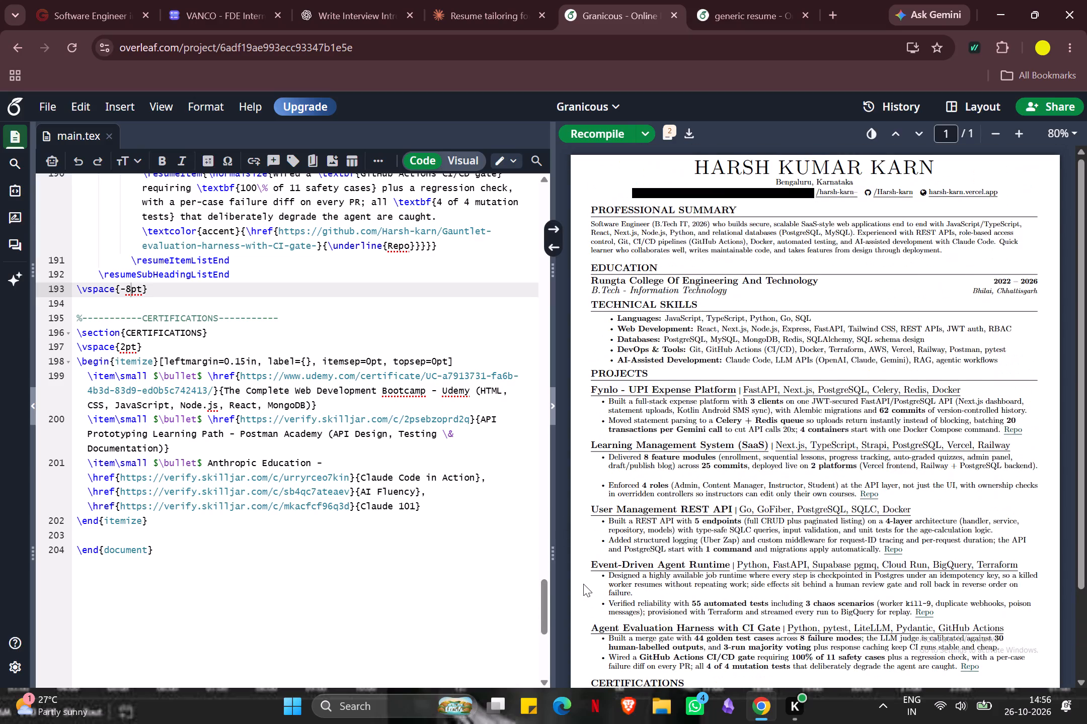
# Set the \vspace at the end of PROJECTS, just before CERTIFICATIONS, to -6pt, and recompile the resume to check the spacing.
pyautogui.moveTo(542, 595); pyautogui.dragTo(528, 567)
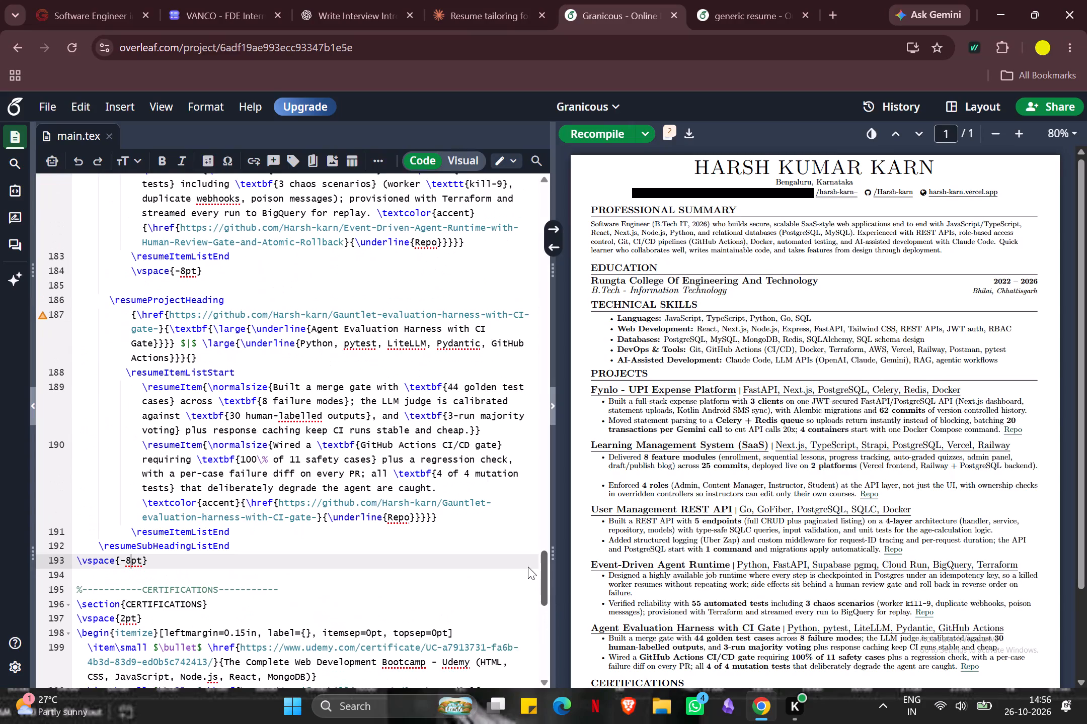
pyautogui.moveTo(528, 567); pyautogui.dragTo(531, 574)
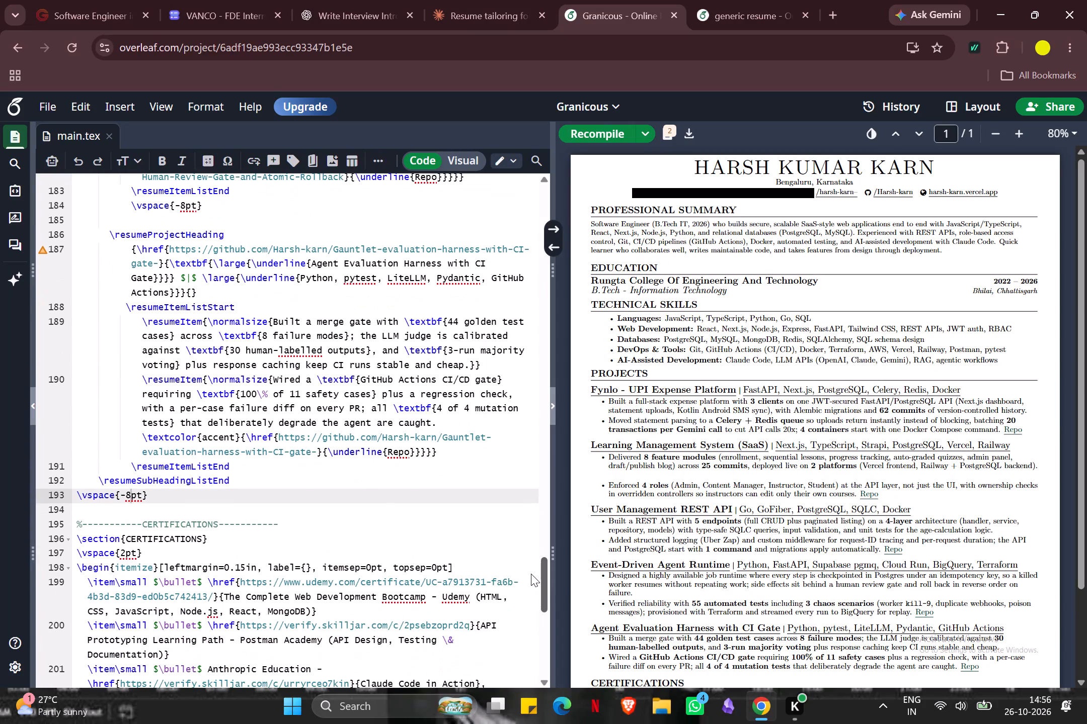
pyautogui.moveTo(531, 574); pyautogui.dragTo(537, 589)
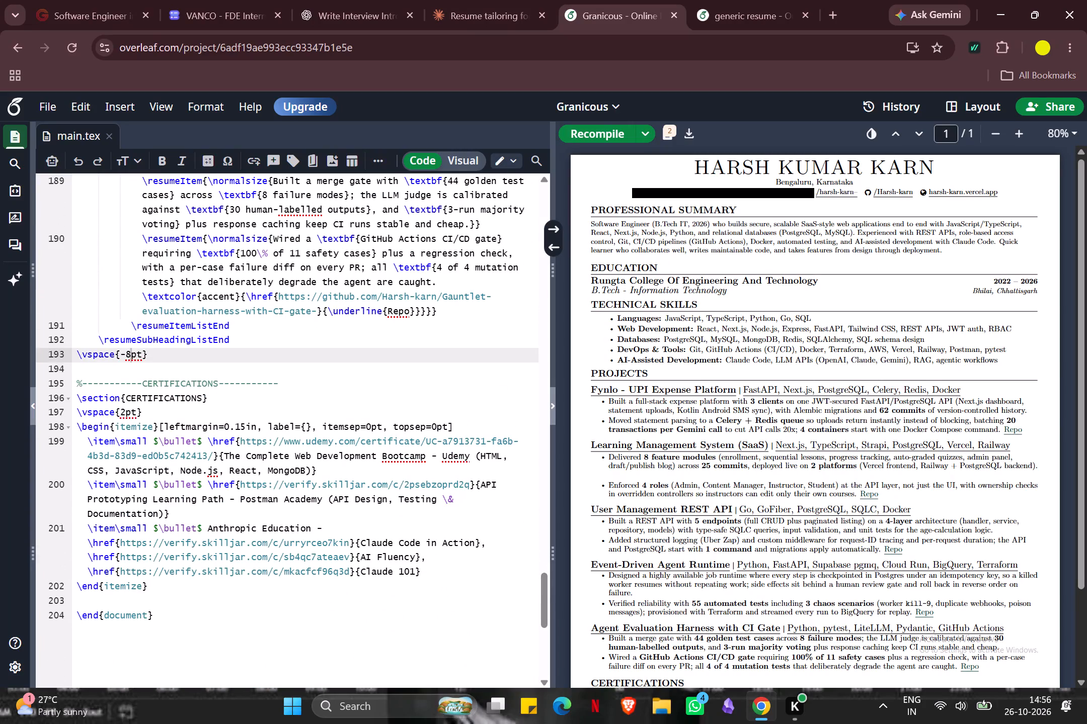
pyautogui.click(129, 356)
pyautogui.press('BackSpace')
pyautogui.press('6')
pyautogui.scroll(-1, 550, 111)
pyautogui.click(575, 127)
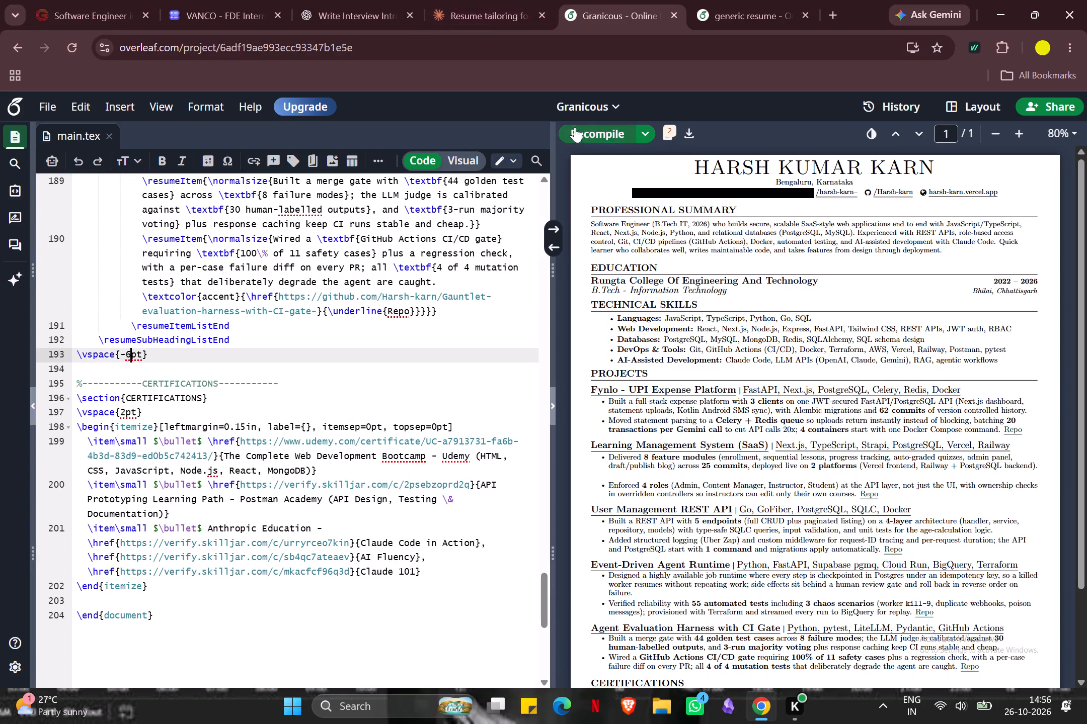
pyautogui.scroll(-2, 628, 444)
pyautogui.scroll(1, 633, 454)
pyautogui.scroll(-5, 634, 456)
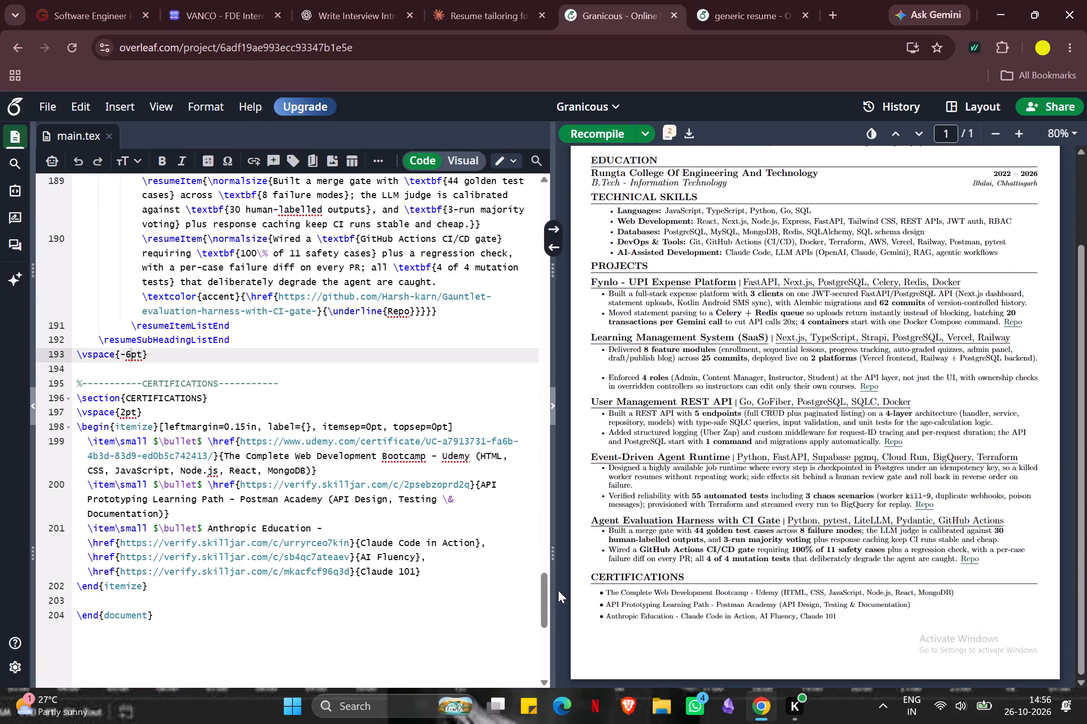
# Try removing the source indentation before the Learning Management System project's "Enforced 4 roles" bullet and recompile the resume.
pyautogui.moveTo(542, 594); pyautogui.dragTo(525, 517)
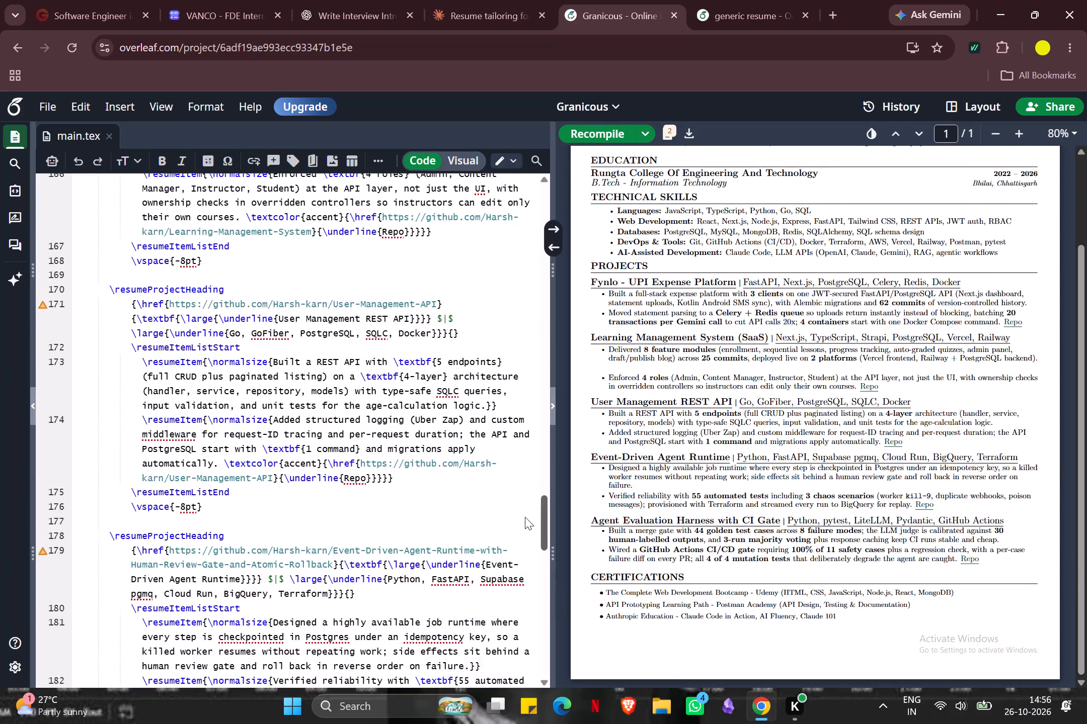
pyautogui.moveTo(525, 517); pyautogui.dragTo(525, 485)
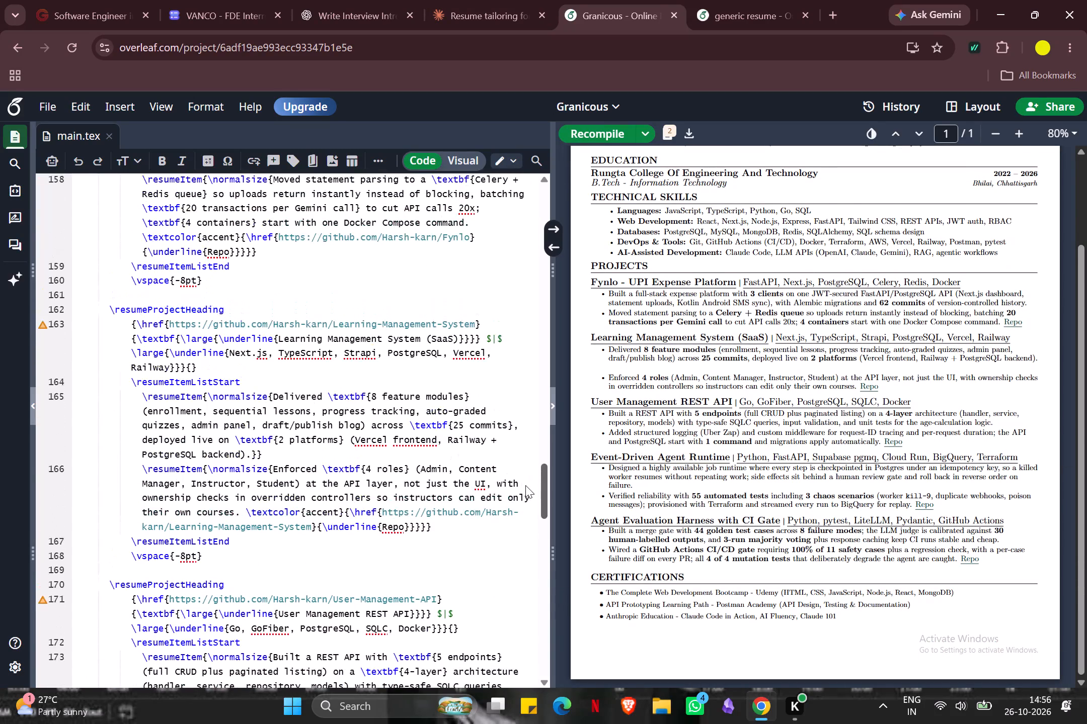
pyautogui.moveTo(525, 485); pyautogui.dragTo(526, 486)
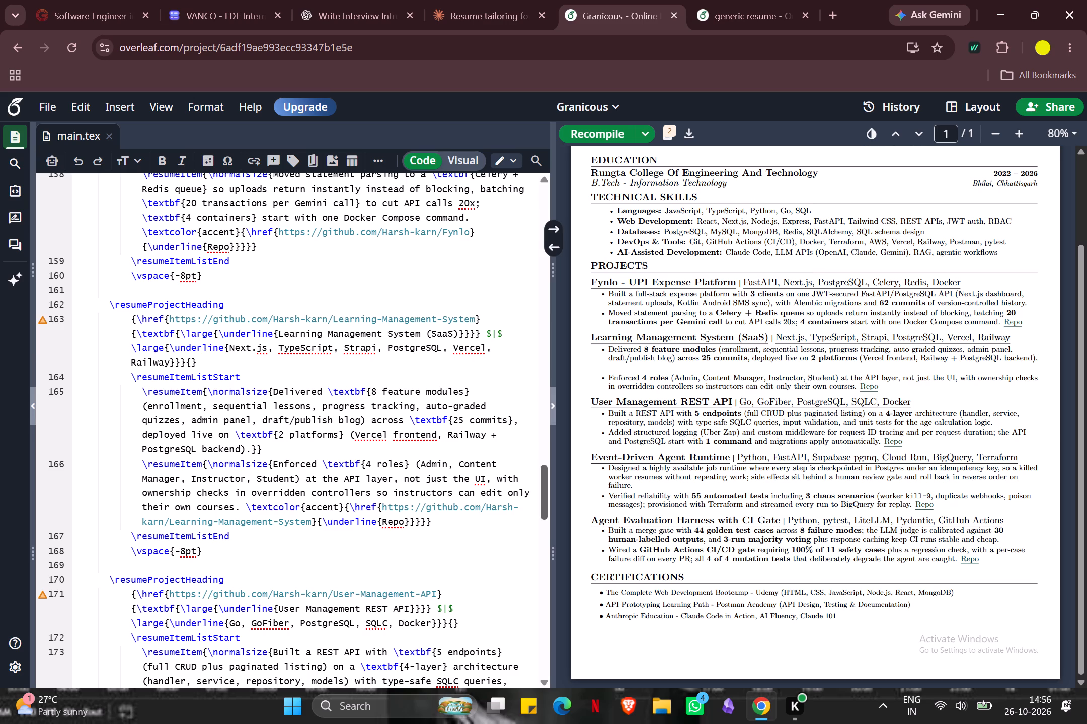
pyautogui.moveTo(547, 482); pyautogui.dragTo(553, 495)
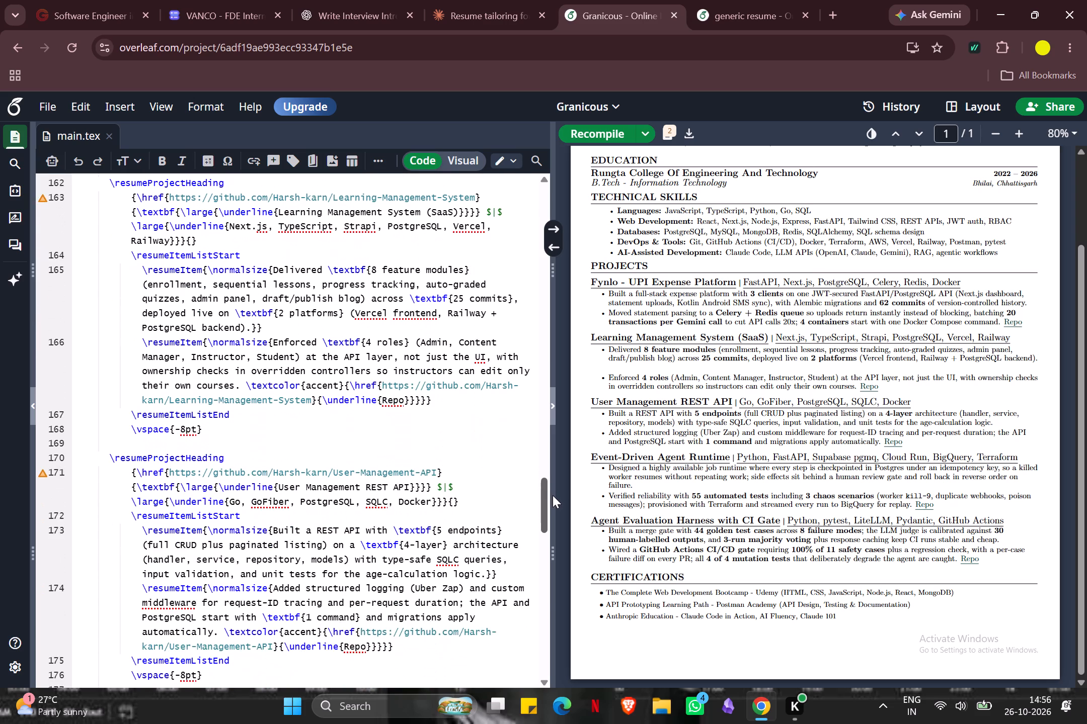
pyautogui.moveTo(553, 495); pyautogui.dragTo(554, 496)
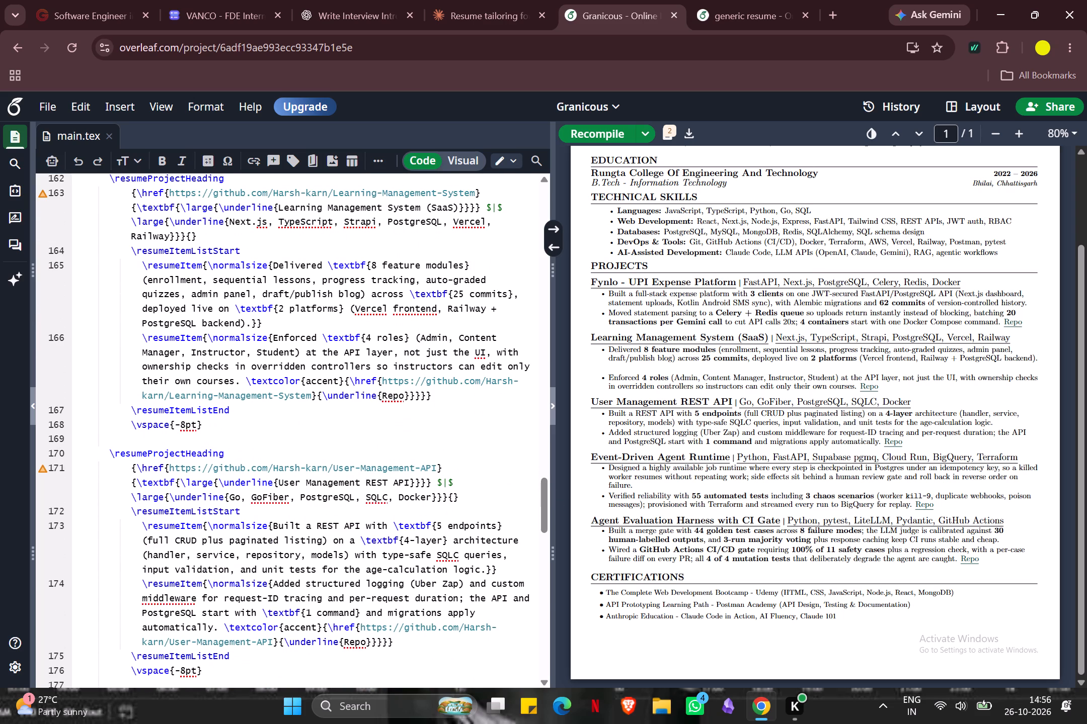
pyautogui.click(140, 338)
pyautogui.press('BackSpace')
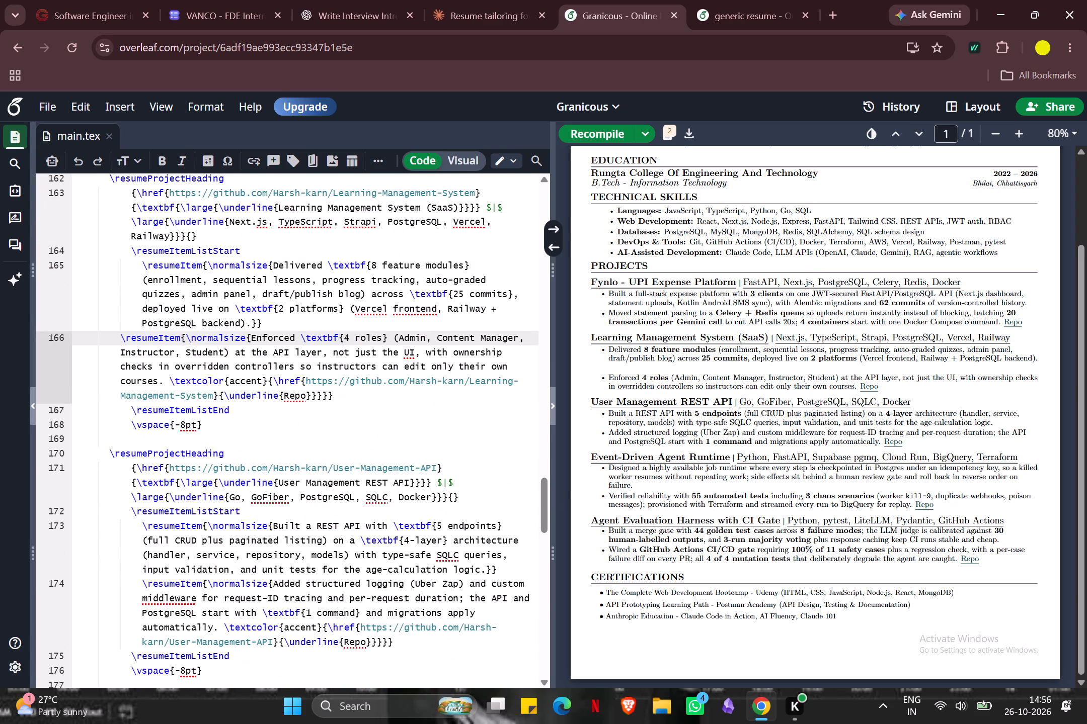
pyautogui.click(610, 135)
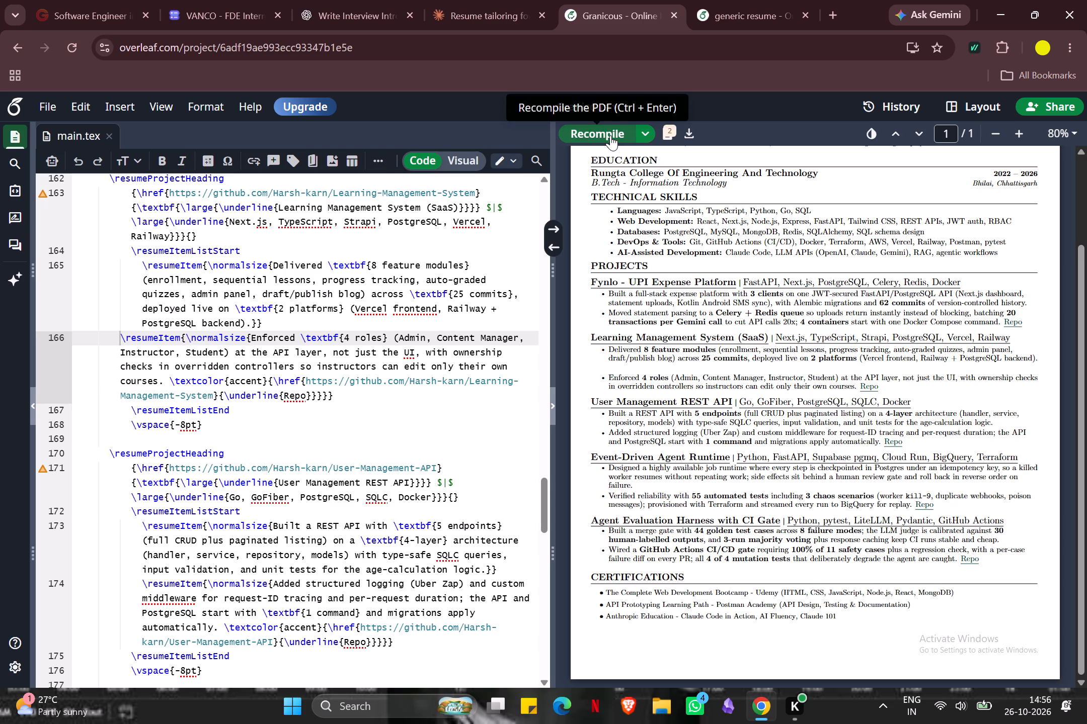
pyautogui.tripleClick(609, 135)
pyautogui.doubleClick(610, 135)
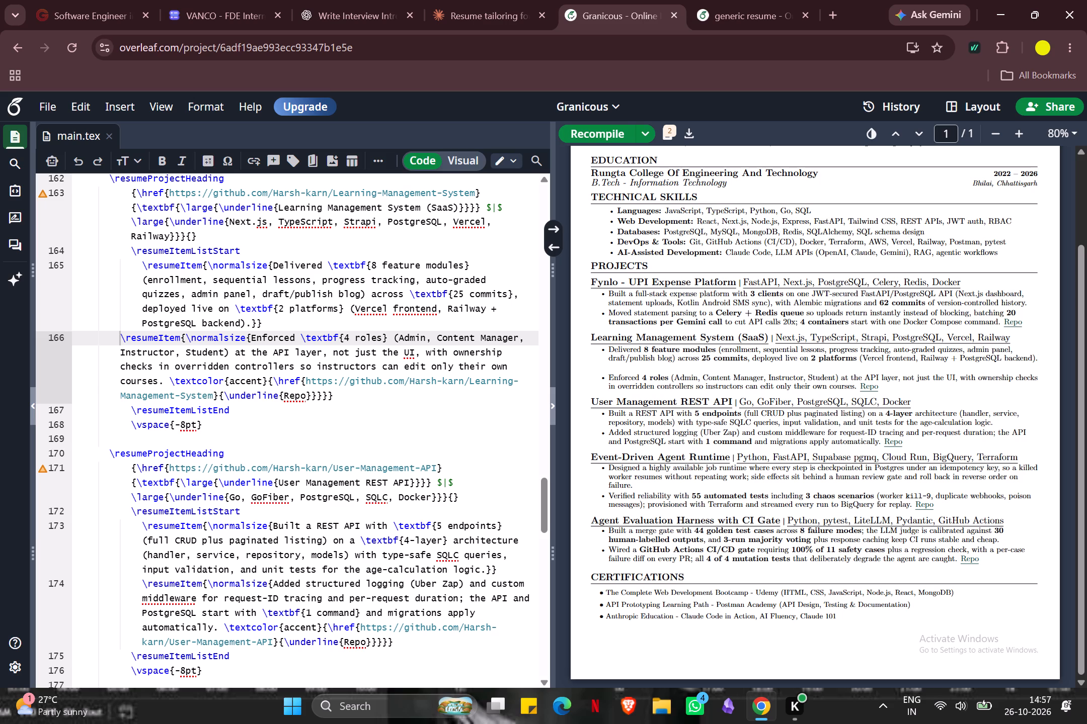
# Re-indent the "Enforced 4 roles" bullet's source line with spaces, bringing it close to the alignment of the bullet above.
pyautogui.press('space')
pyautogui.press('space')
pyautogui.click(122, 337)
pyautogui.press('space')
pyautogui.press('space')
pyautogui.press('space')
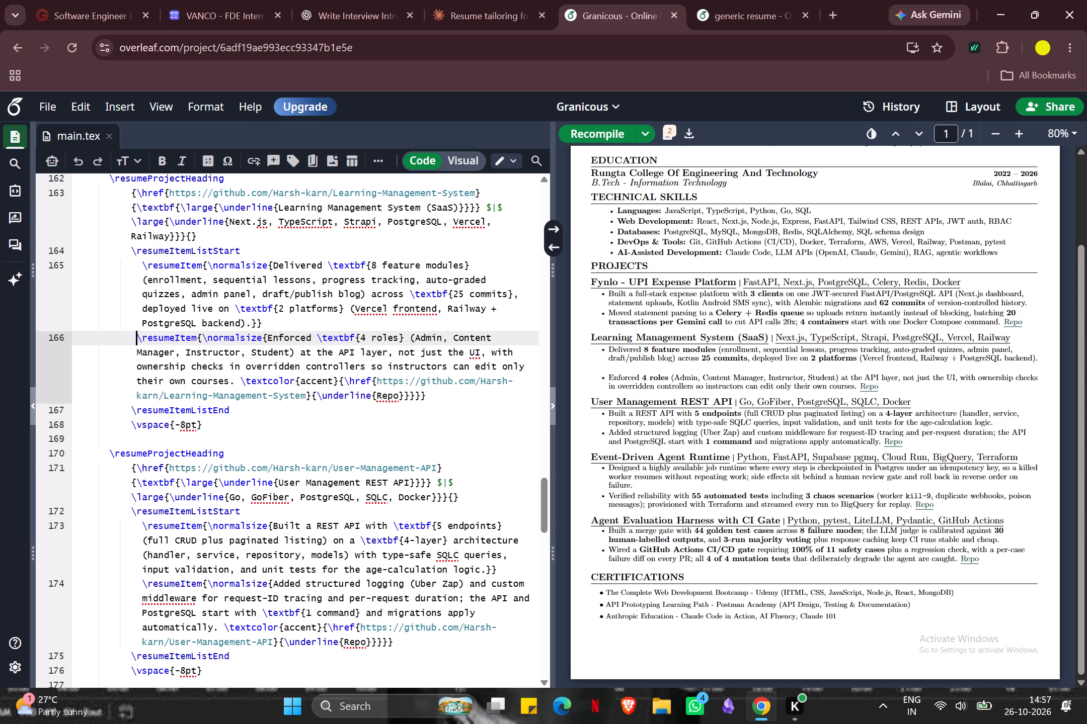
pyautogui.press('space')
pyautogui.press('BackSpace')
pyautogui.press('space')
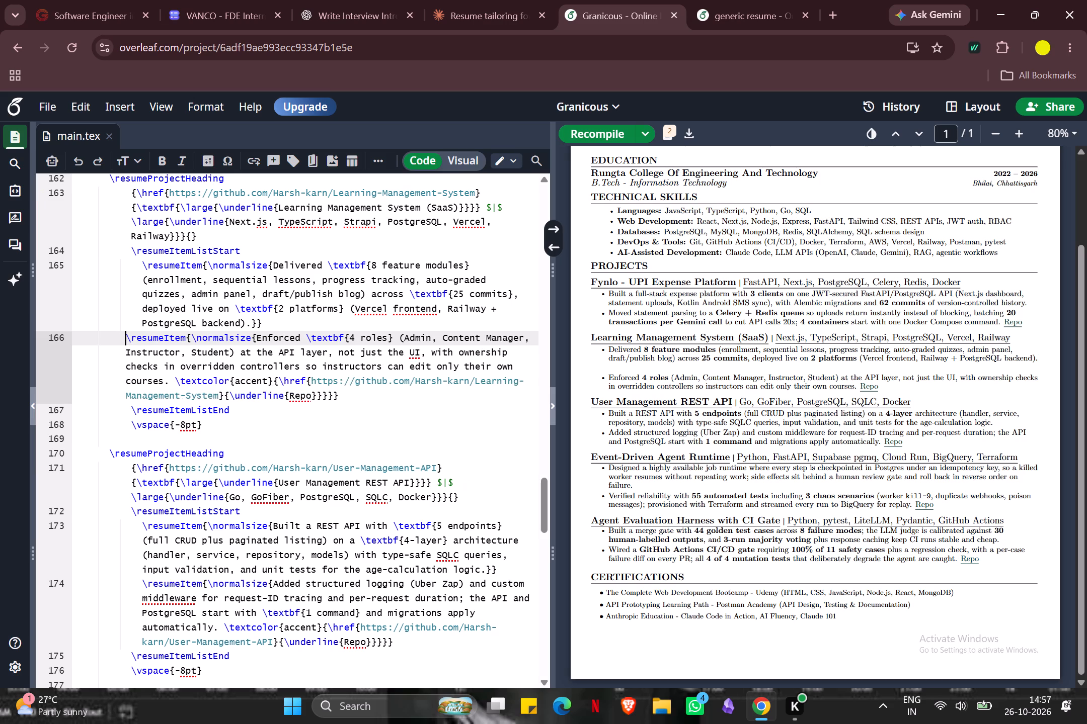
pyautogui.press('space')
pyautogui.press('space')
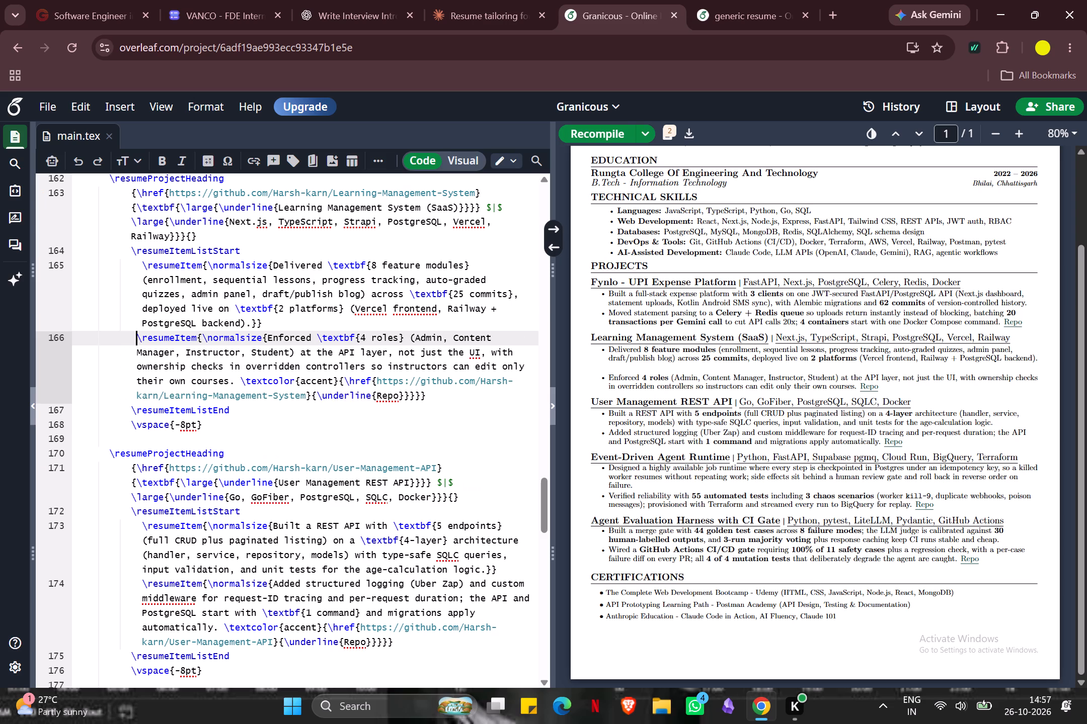
# Examine how the Learning Management System project's "Delivered" and "Enforced 4 roles" bullet lines align in the source.
pyautogui.moveTo(145, 264); pyautogui.dragTo(152, 295)
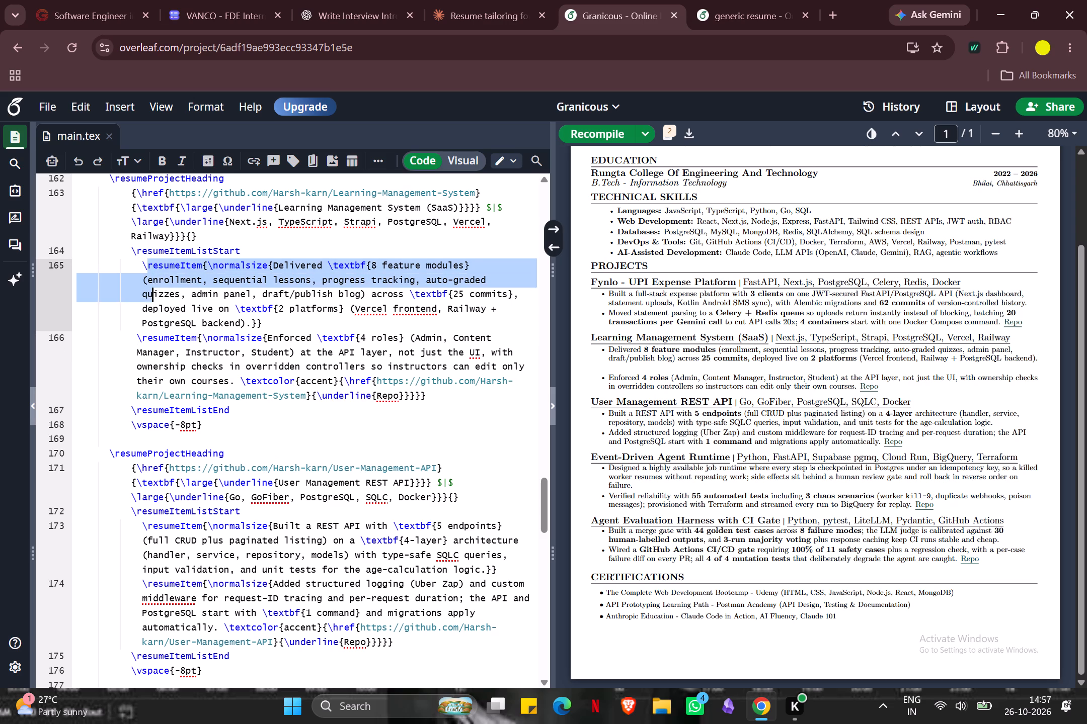
pyautogui.moveTo(152, 295); pyautogui.dragTo(161, 337)
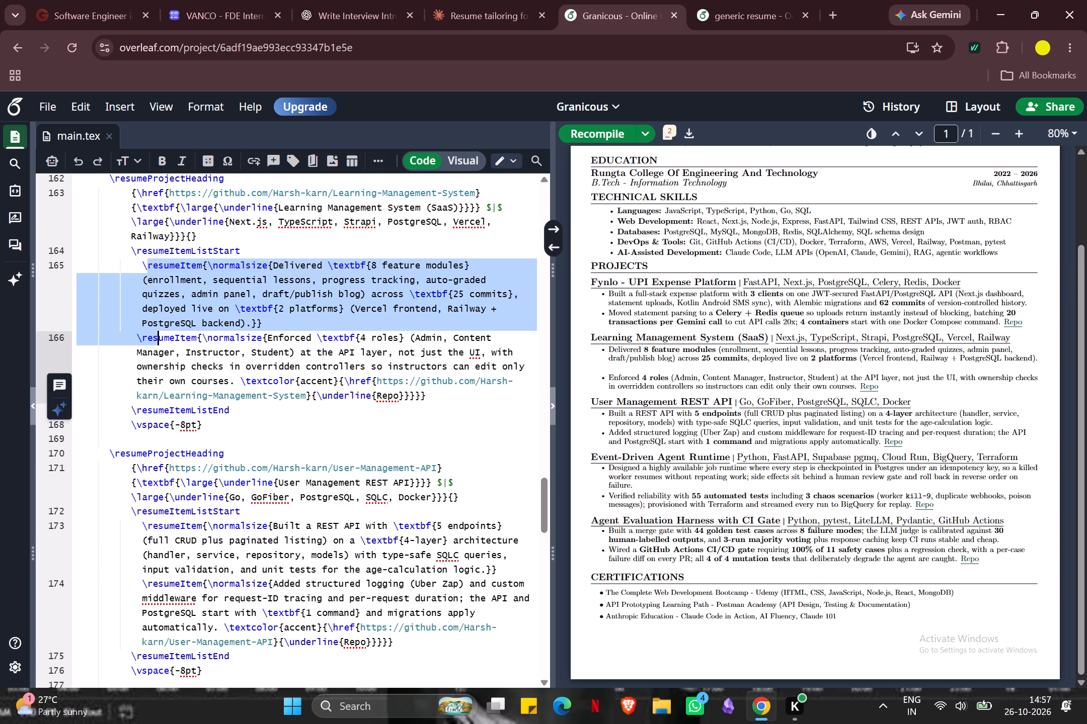
pyautogui.moveTo(142, 263); pyautogui.dragTo(168, 332)
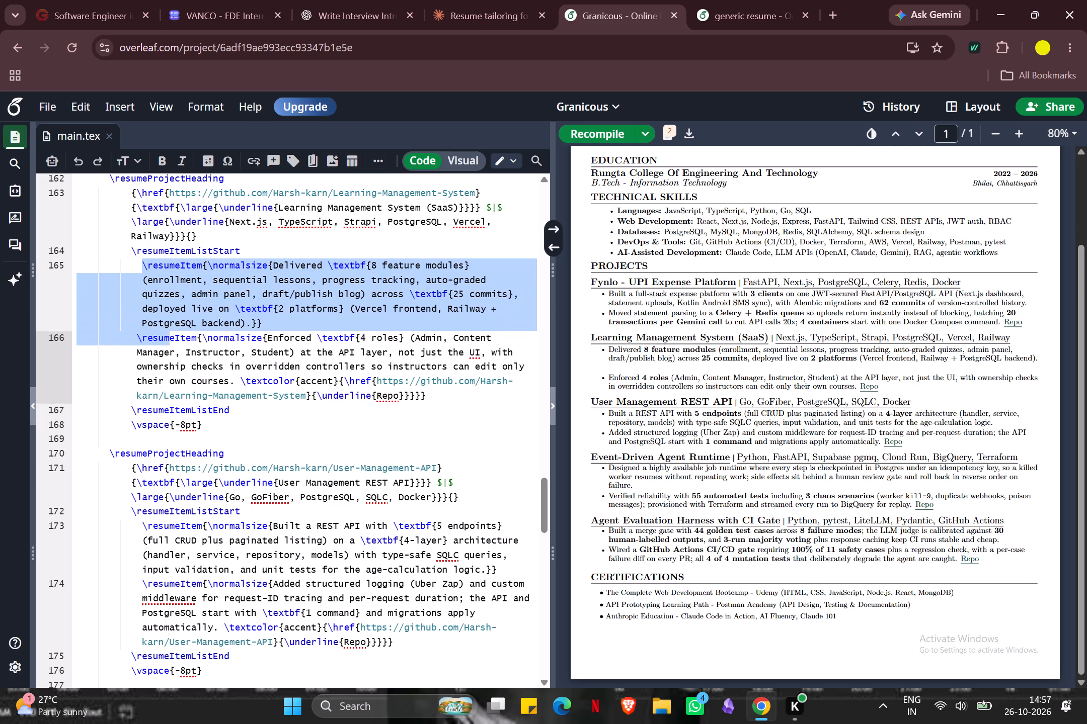
pyautogui.moveTo(168, 332); pyautogui.dragTo(136, 343)
pyautogui.moveTo(136, 343); pyautogui.dragTo(135, 330)
pyautogui.moveTo(135, 330); pyautogui.dragTo(136, 278)
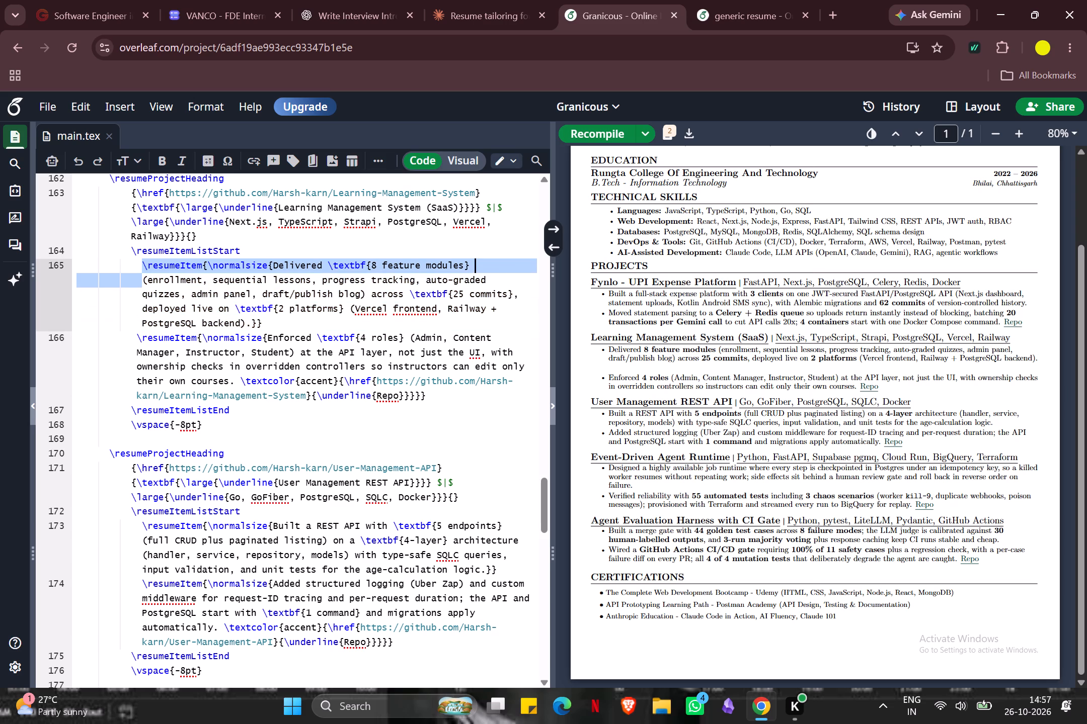
pyautogui.moveTo(136, 278); pyautogui.dragTo(143, 304)
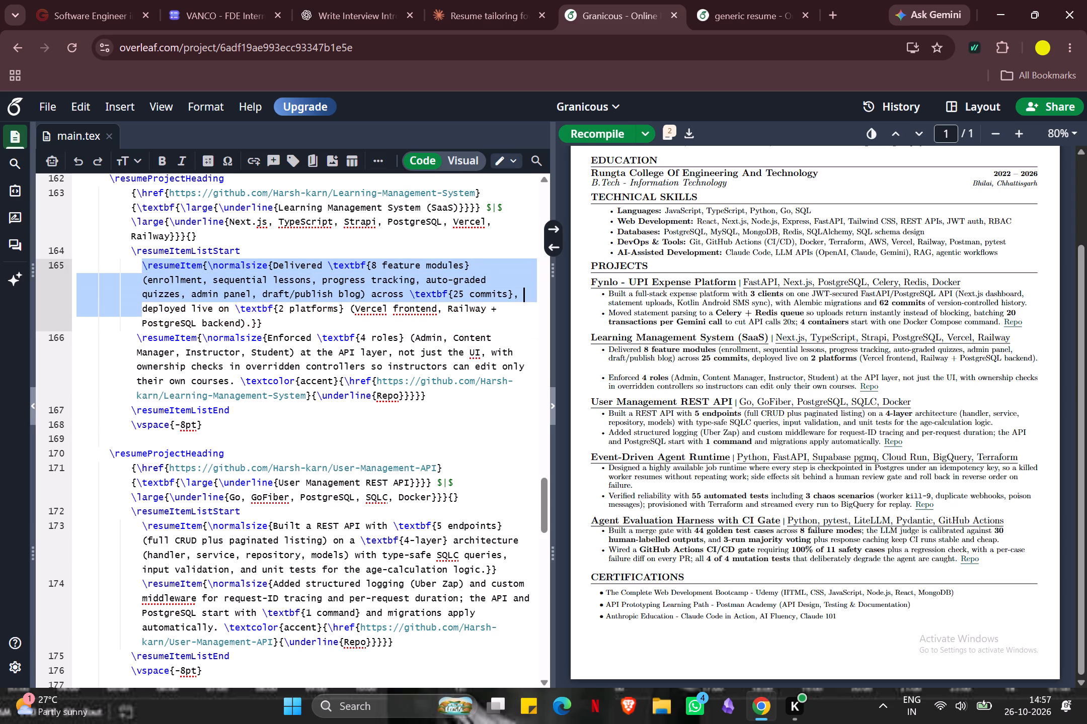
pyautogui.moveTo(143, 304); pyautogui.dragTo(141, 333)
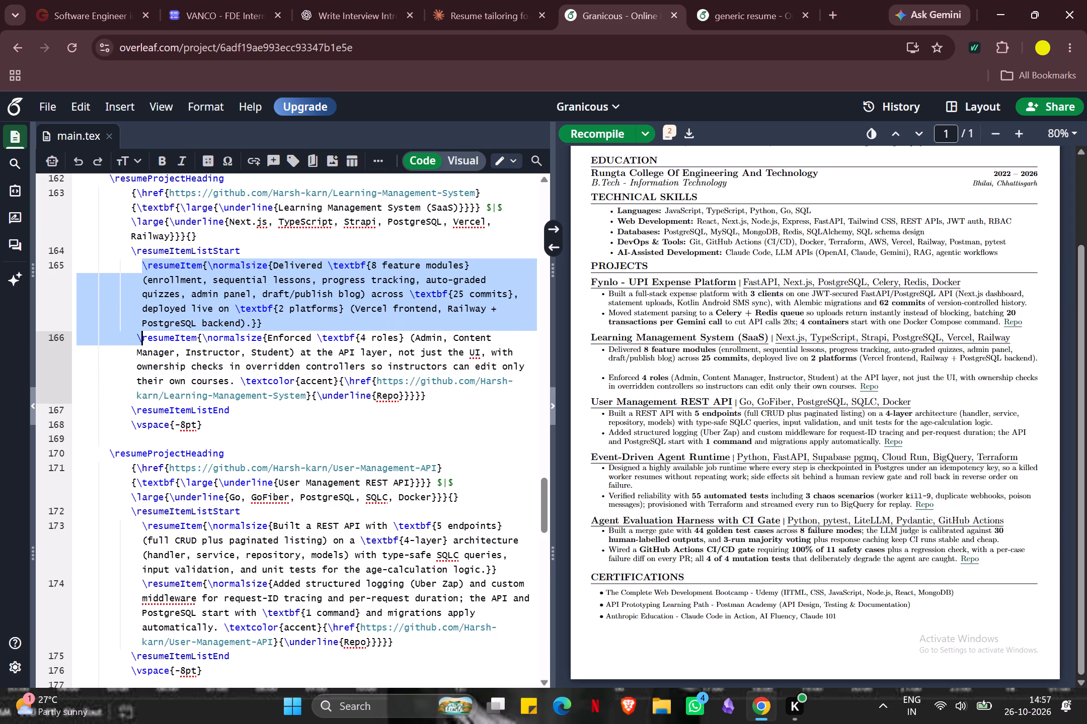
pyautogui.moveTo(141, 333); pyautogui.dragTo(141, 333)
pyautogui.click(187, 286)
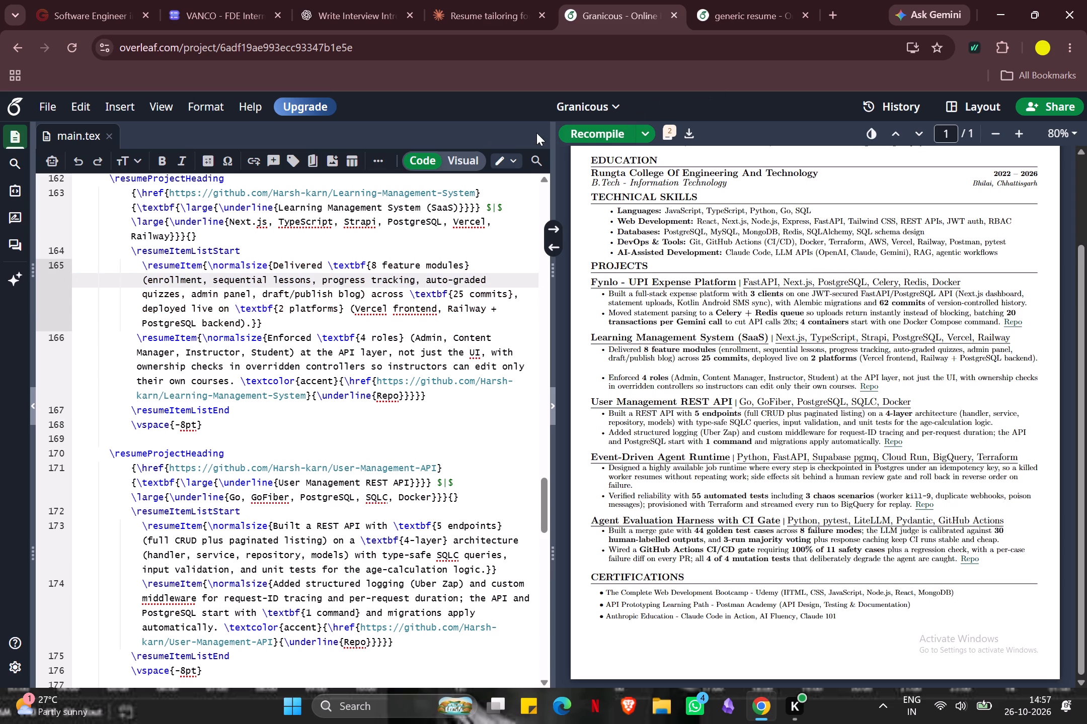
# Recompile the resume and check the gap between the two Learning Management System bullets in the PDF preview.
pyautogui.click(586, 133)
pyautogui.click(622, 368)
pyautogui.click(603, 131)
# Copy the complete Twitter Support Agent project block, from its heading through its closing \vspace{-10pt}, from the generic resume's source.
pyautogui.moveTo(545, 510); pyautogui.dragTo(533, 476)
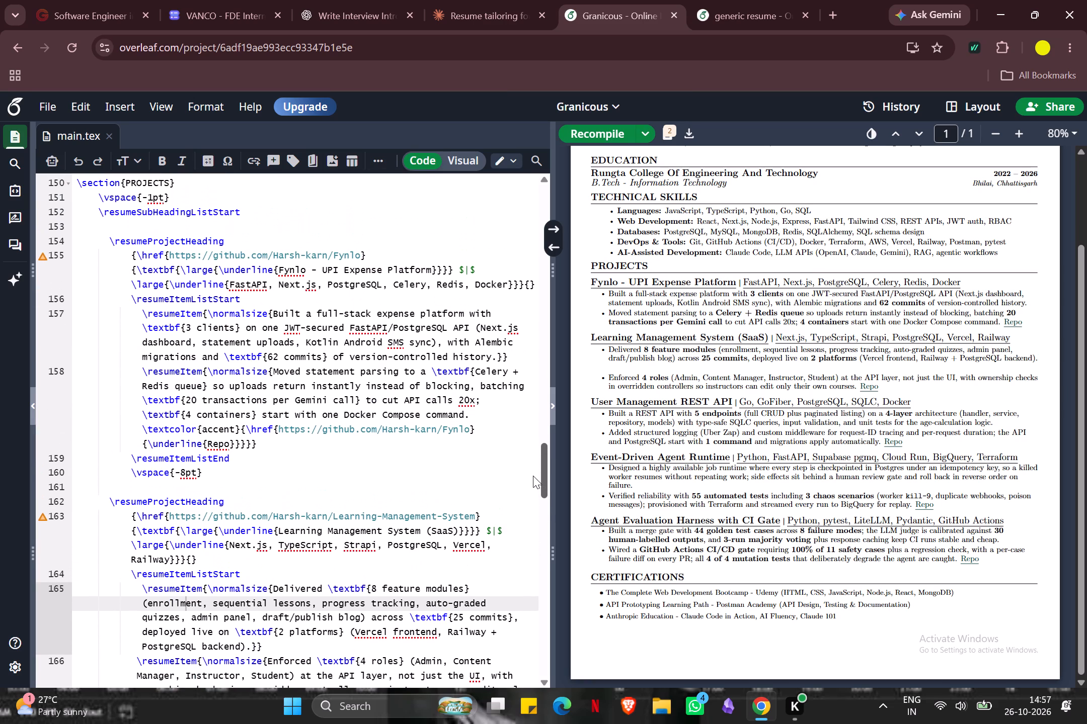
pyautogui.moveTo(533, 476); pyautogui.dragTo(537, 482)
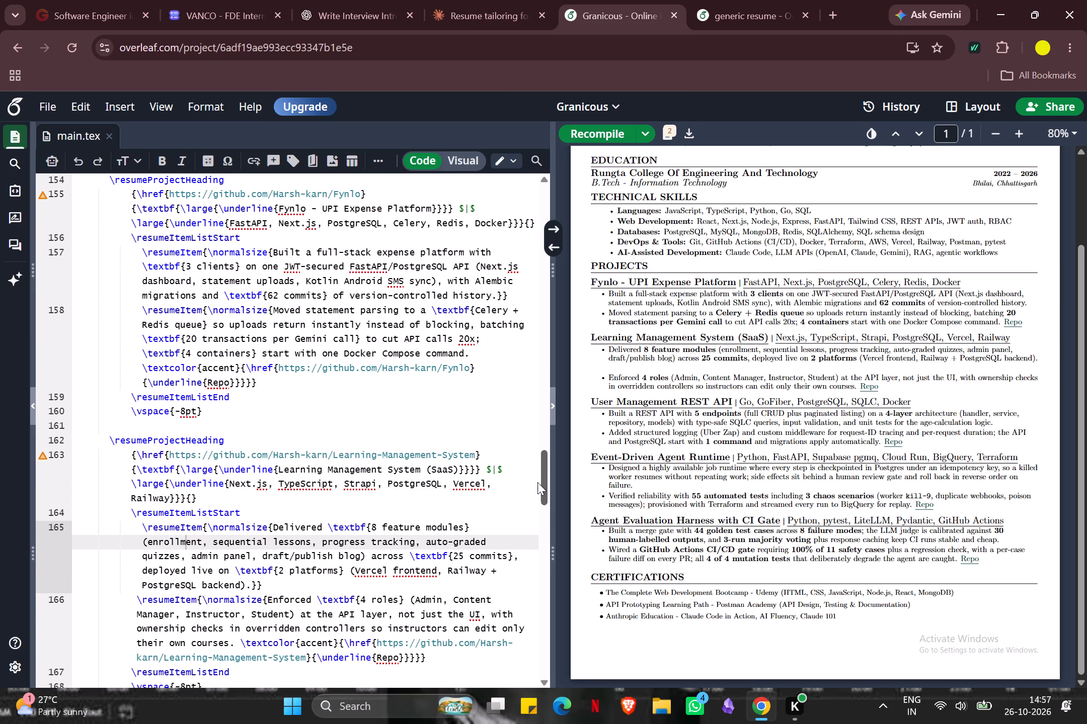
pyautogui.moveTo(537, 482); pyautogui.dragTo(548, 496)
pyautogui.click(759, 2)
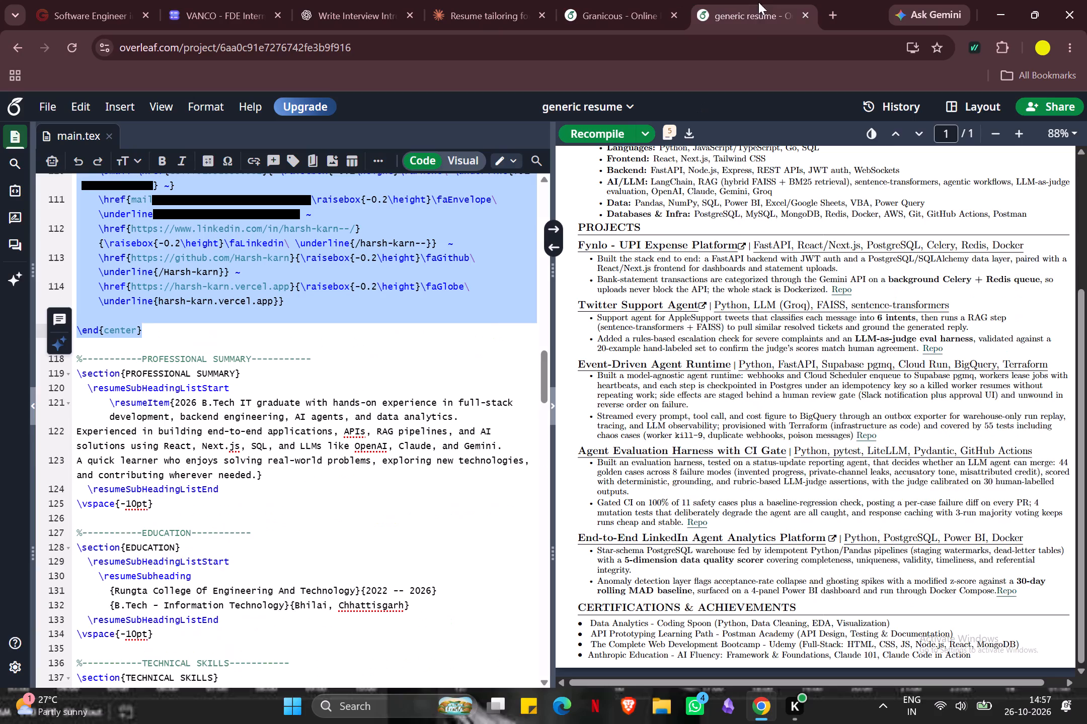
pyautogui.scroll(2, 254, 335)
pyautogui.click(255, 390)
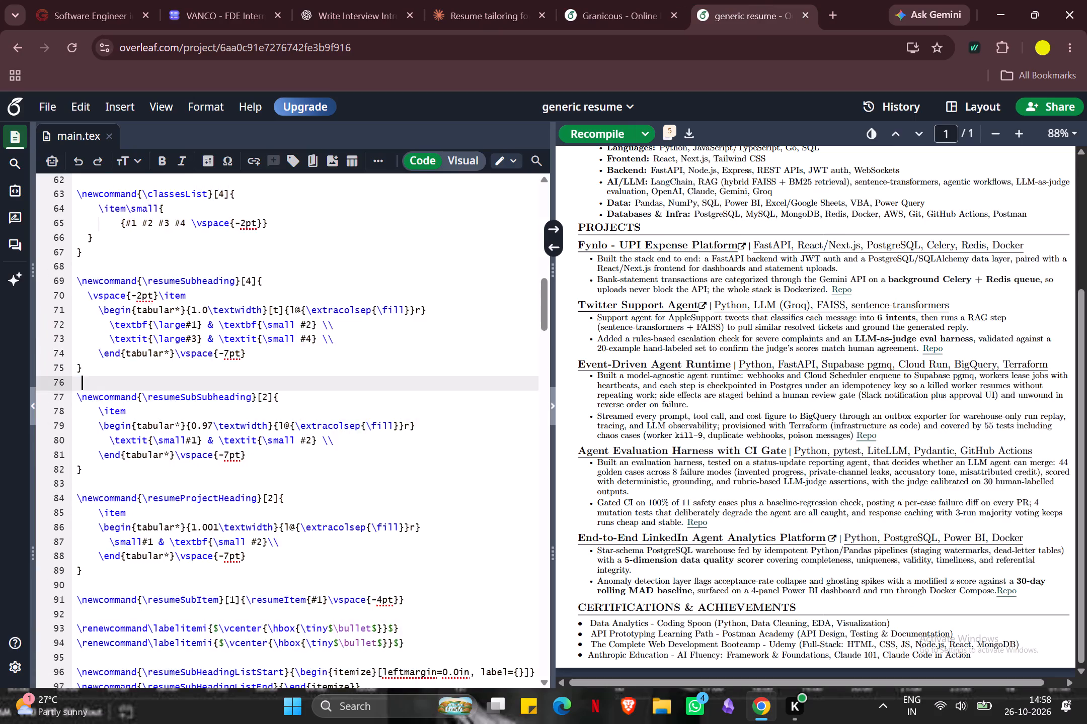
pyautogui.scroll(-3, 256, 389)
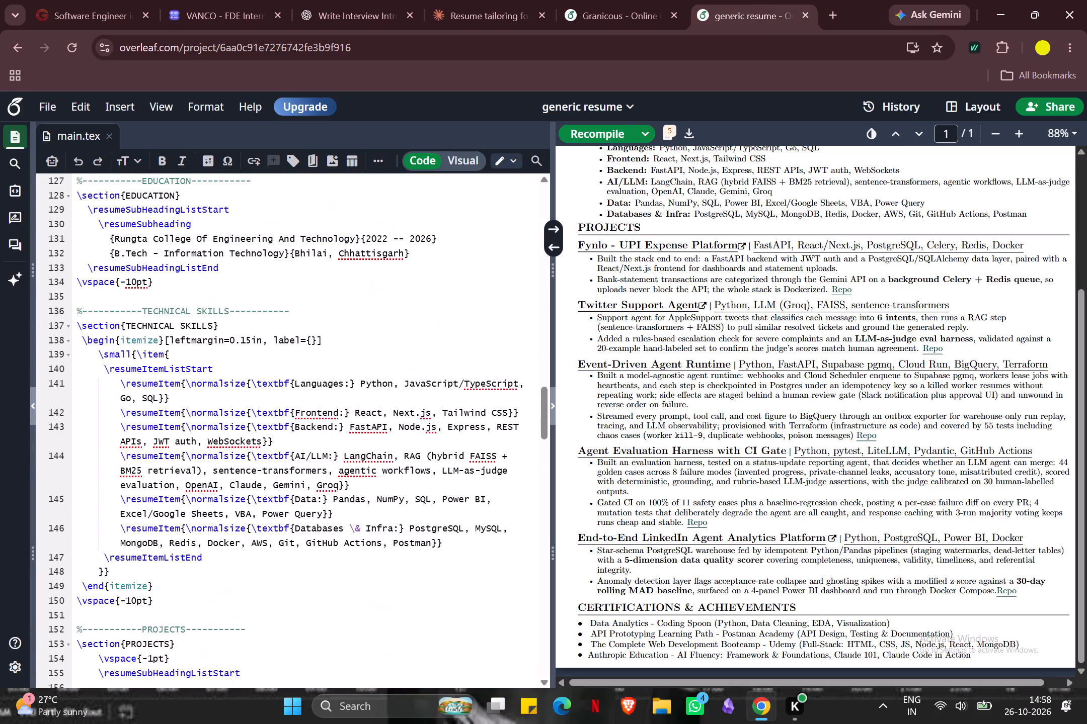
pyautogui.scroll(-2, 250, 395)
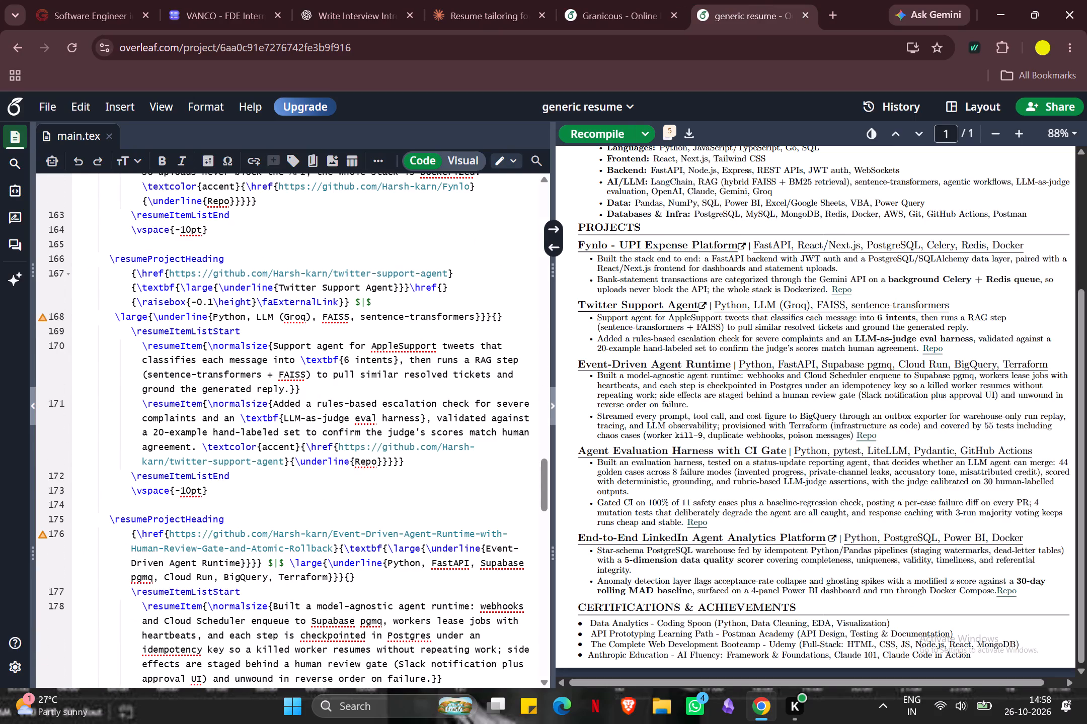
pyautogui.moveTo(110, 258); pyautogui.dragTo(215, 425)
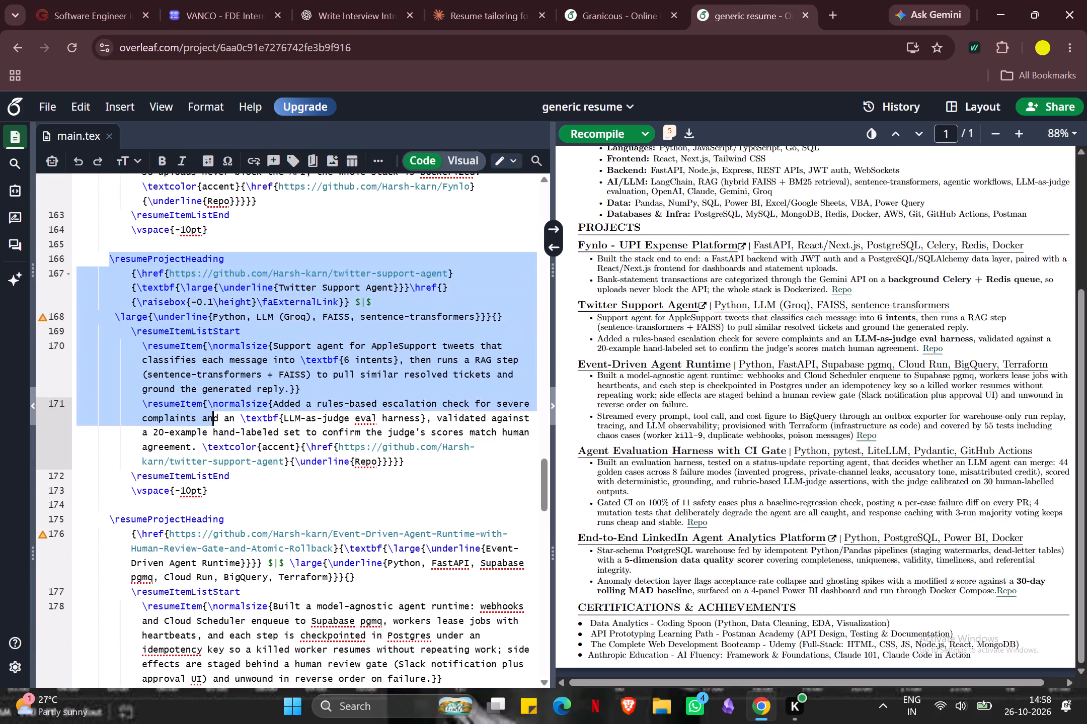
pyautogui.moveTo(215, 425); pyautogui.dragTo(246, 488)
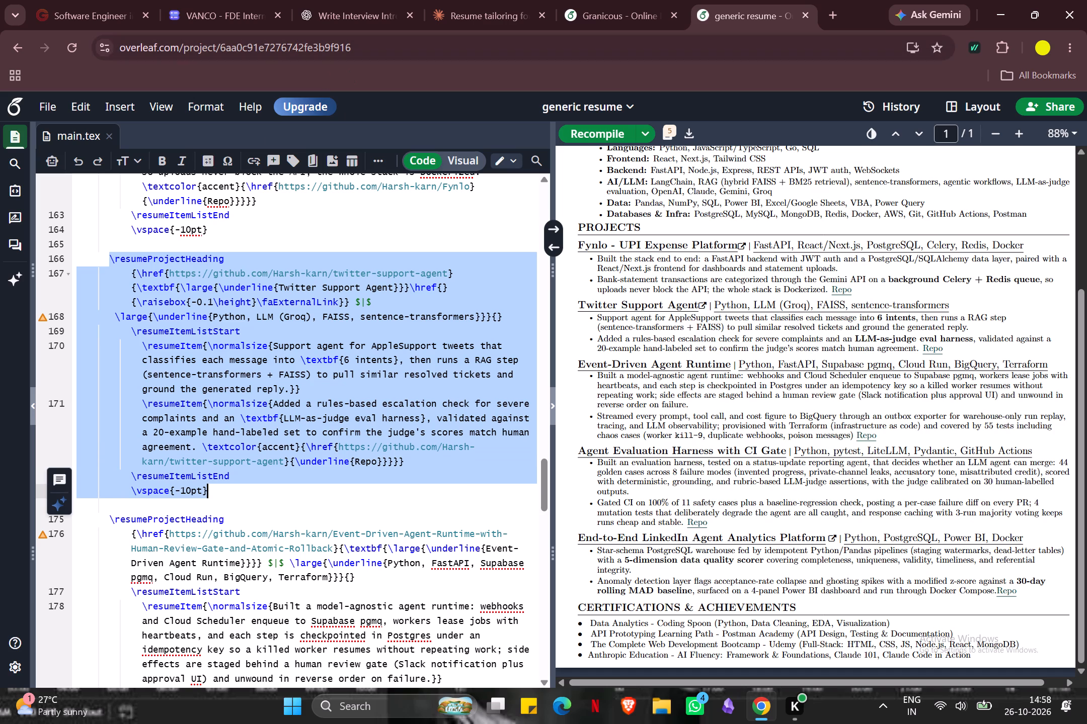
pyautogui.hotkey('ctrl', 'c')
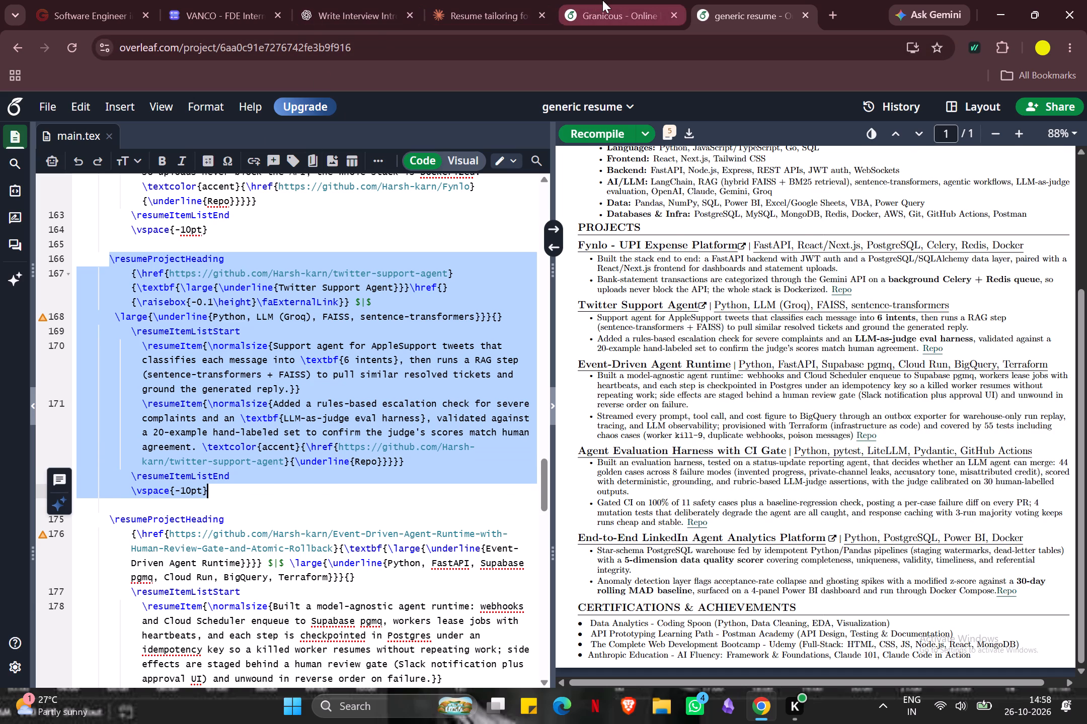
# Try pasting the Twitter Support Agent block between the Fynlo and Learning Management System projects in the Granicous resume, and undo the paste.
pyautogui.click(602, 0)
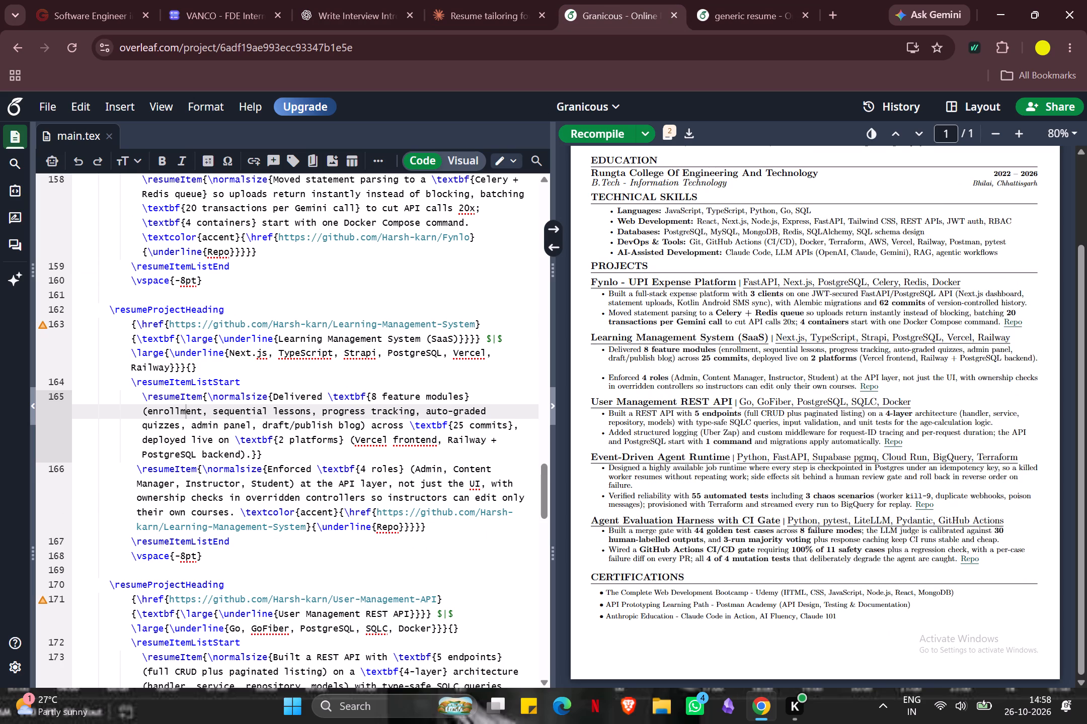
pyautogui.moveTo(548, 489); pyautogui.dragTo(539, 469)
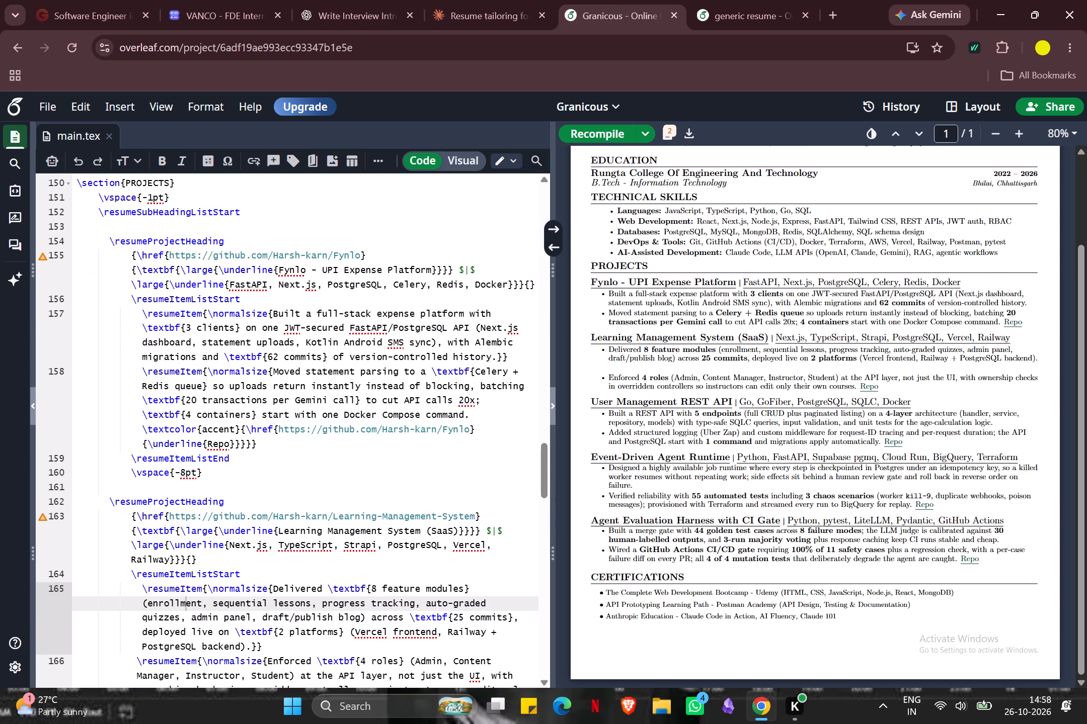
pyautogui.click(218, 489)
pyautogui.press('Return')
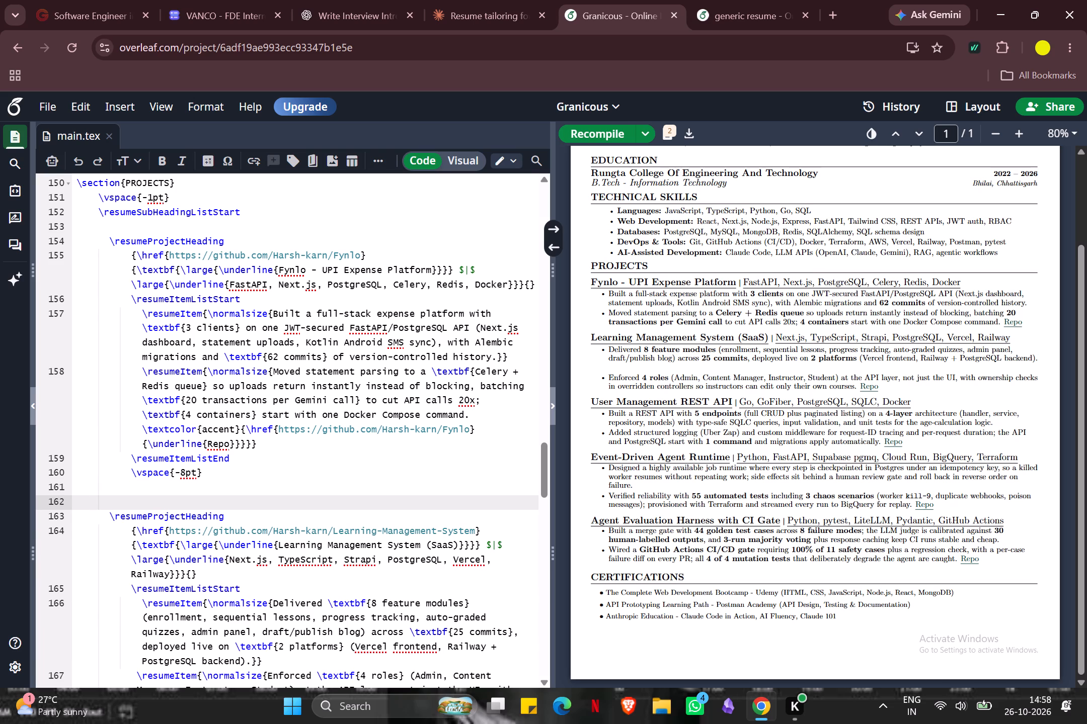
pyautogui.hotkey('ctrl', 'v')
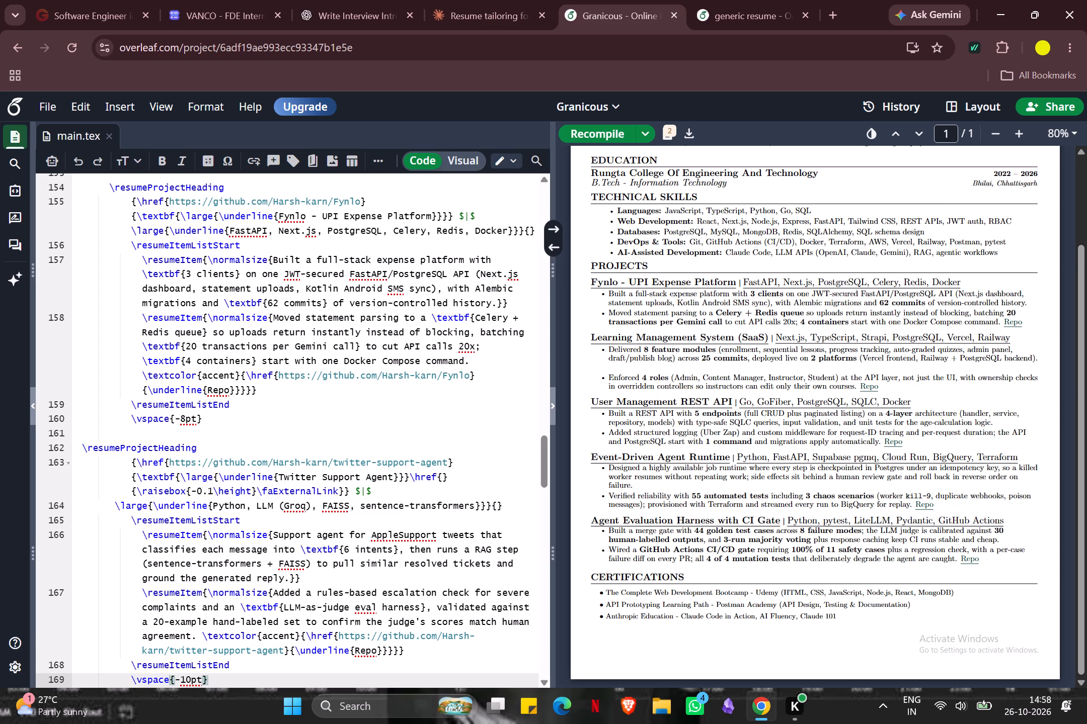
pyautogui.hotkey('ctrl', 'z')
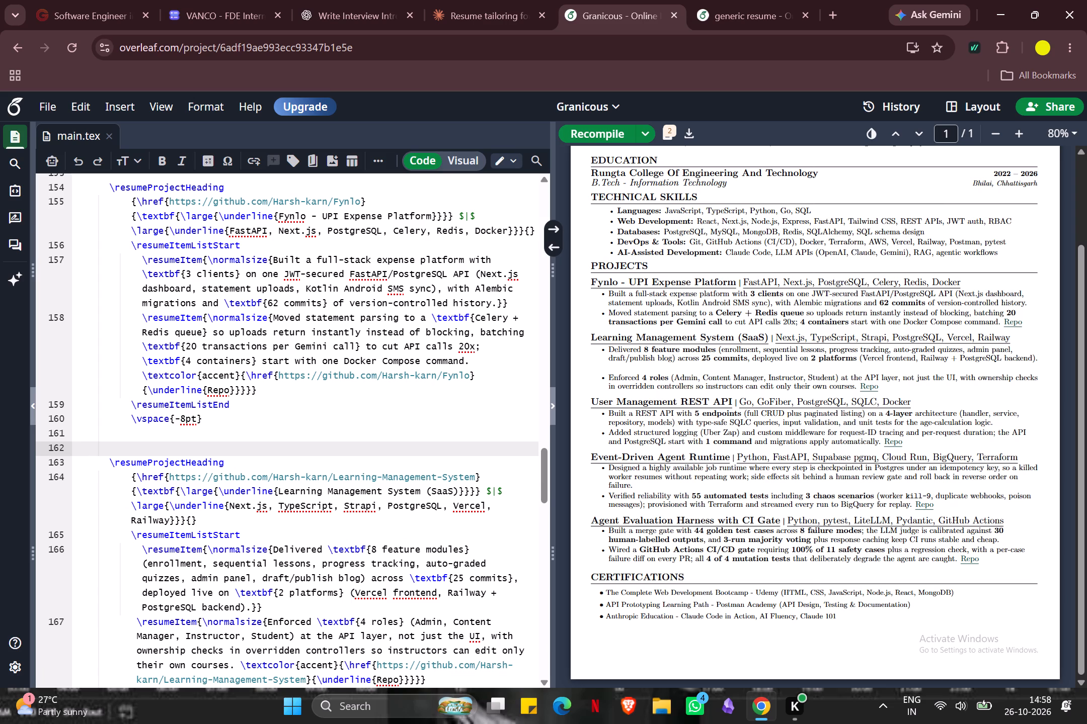
# Remove the blank source lines between the Fynlo project's closing \vspace and the Learning Management System project heading.
pyautogui.moveTo(546, 476); pyautogui.dragTo(542, 466)
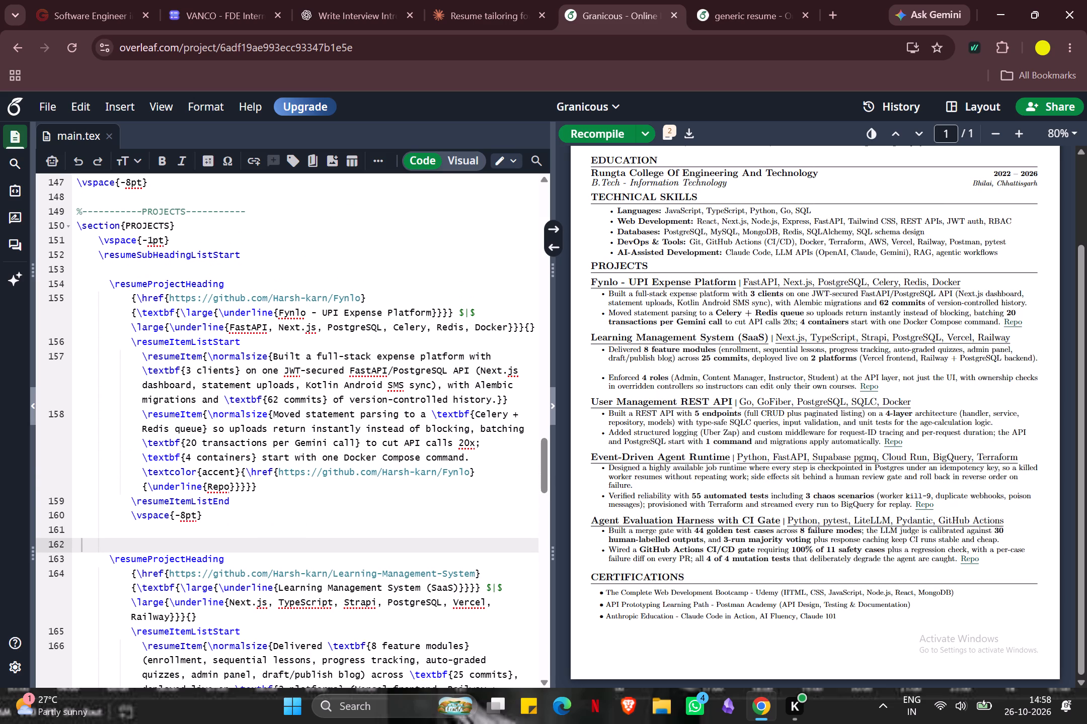
pyautogui.press('BackSpace')
pyautogui.press('BackSpace')
pyautogui.press('BackSpace')
pyautogui.press('BackSpace')
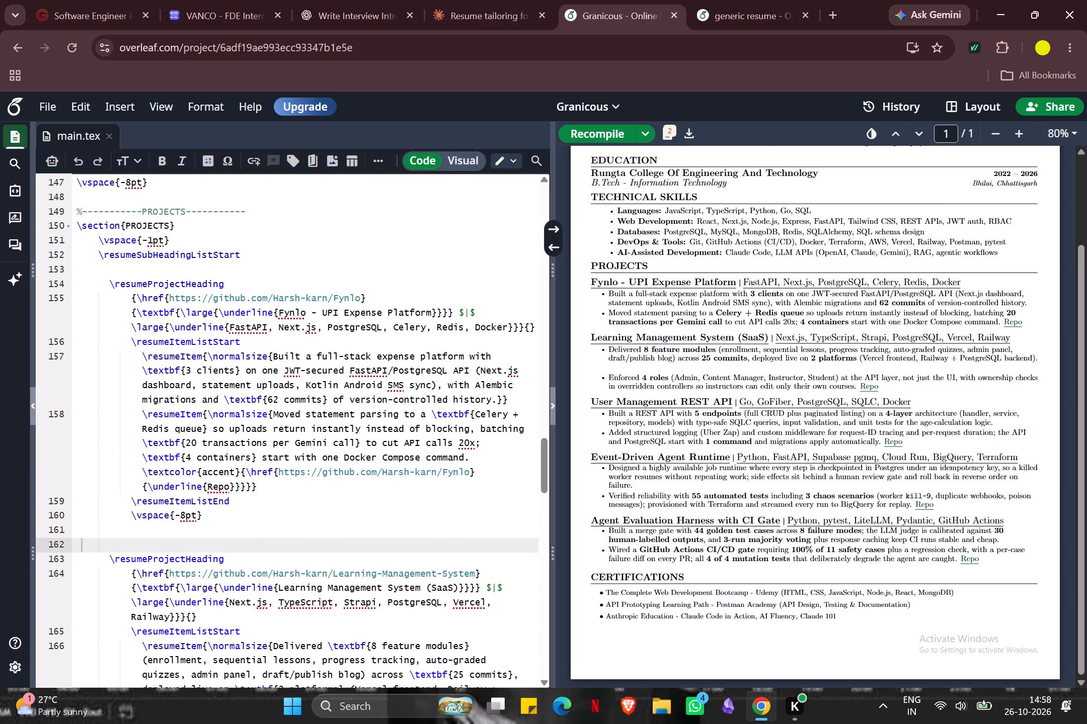
pyautogui.click(280, 540)
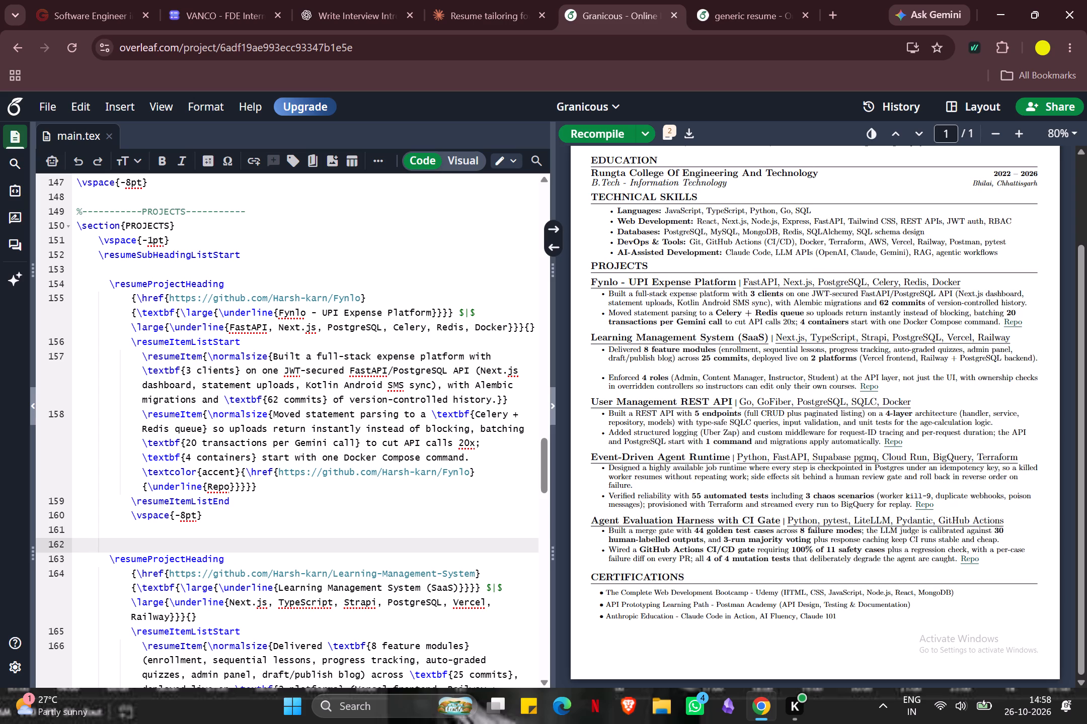
pyautogui.press('BackSpace')
pyautogui.press('BackSpace')
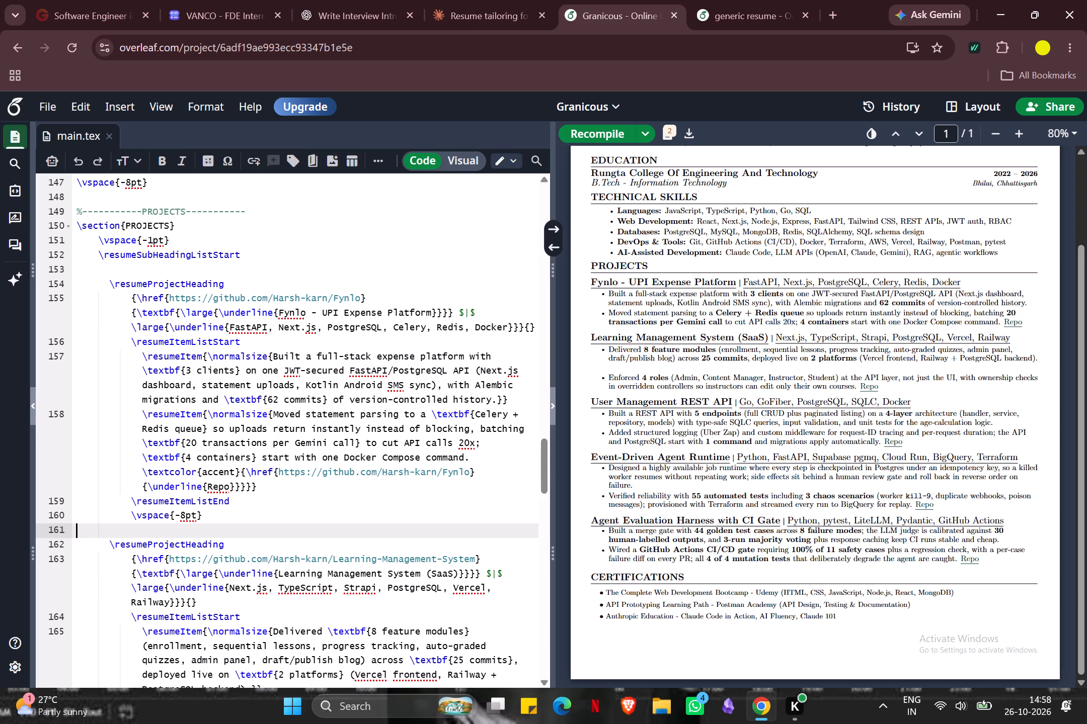
pyautogui.press('BackSpace')
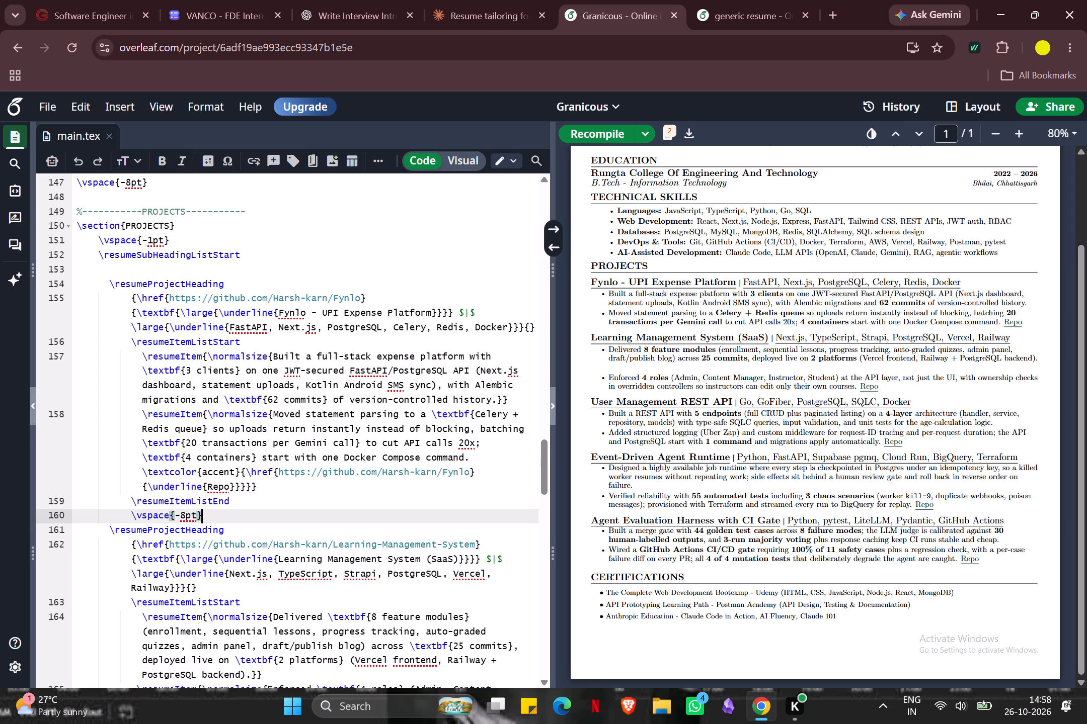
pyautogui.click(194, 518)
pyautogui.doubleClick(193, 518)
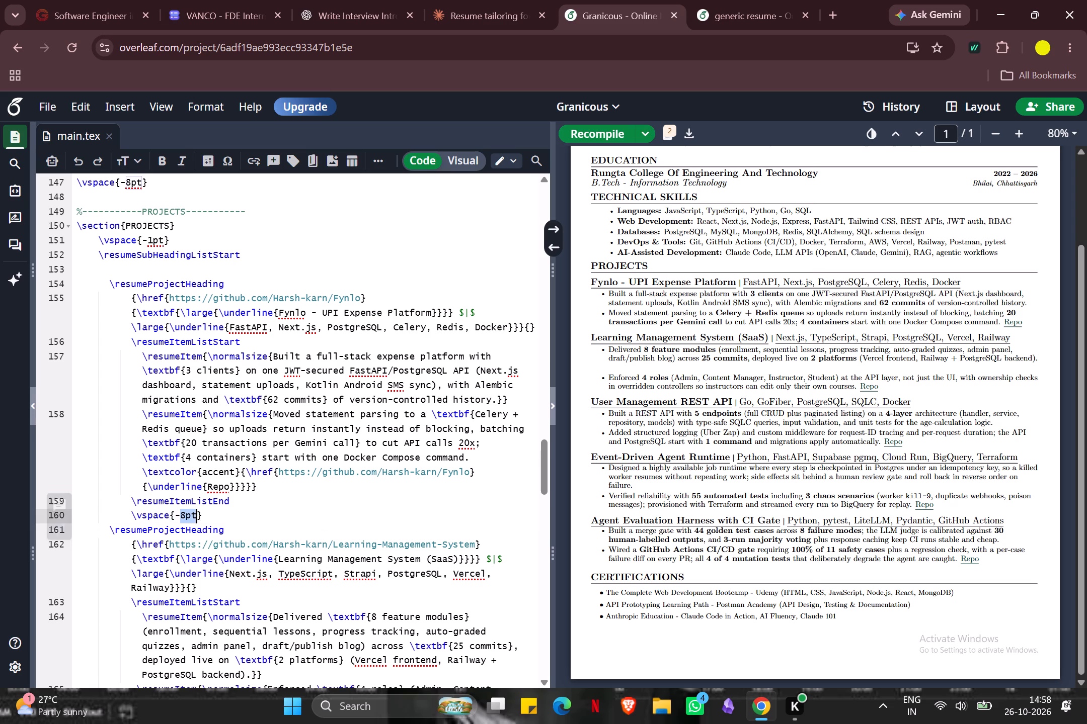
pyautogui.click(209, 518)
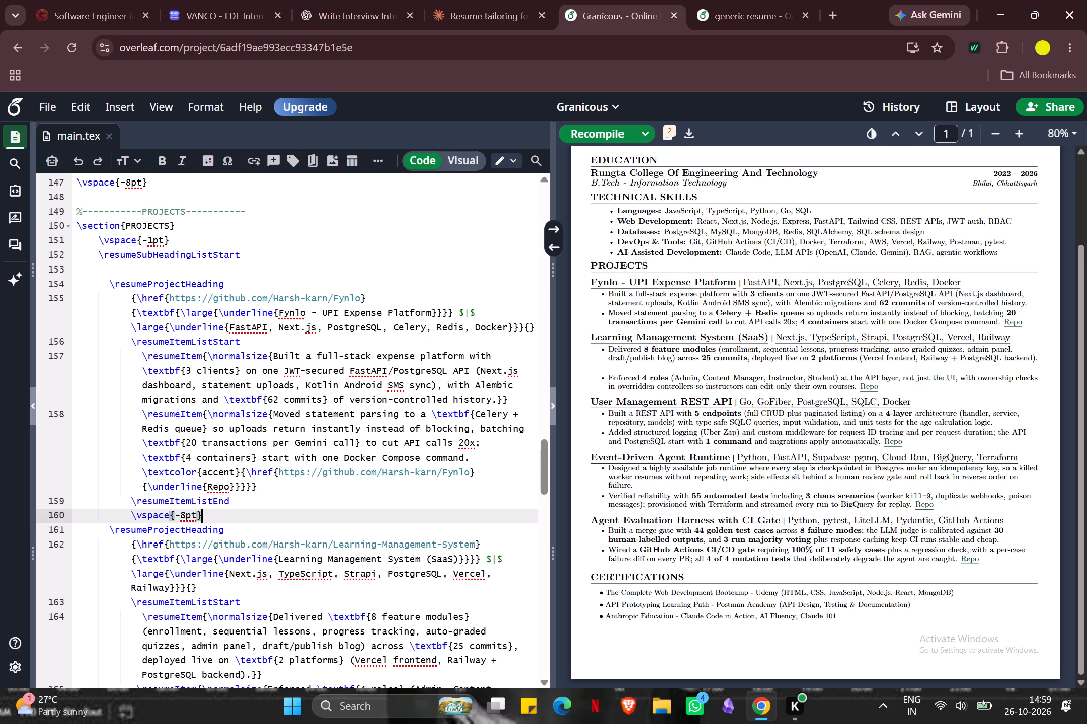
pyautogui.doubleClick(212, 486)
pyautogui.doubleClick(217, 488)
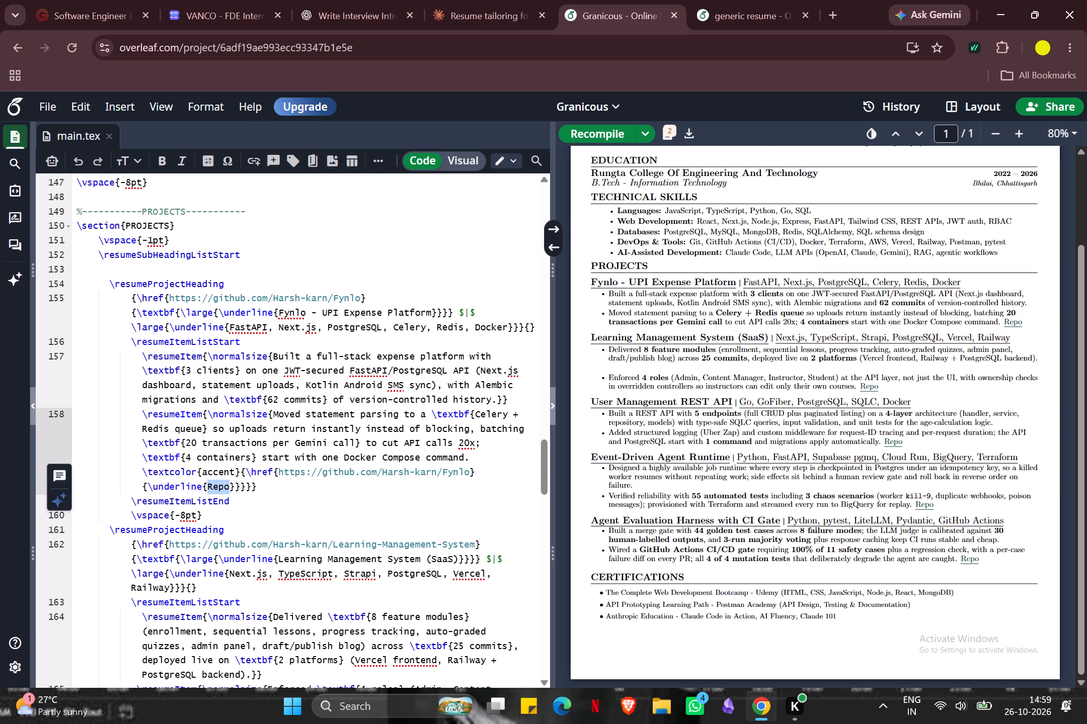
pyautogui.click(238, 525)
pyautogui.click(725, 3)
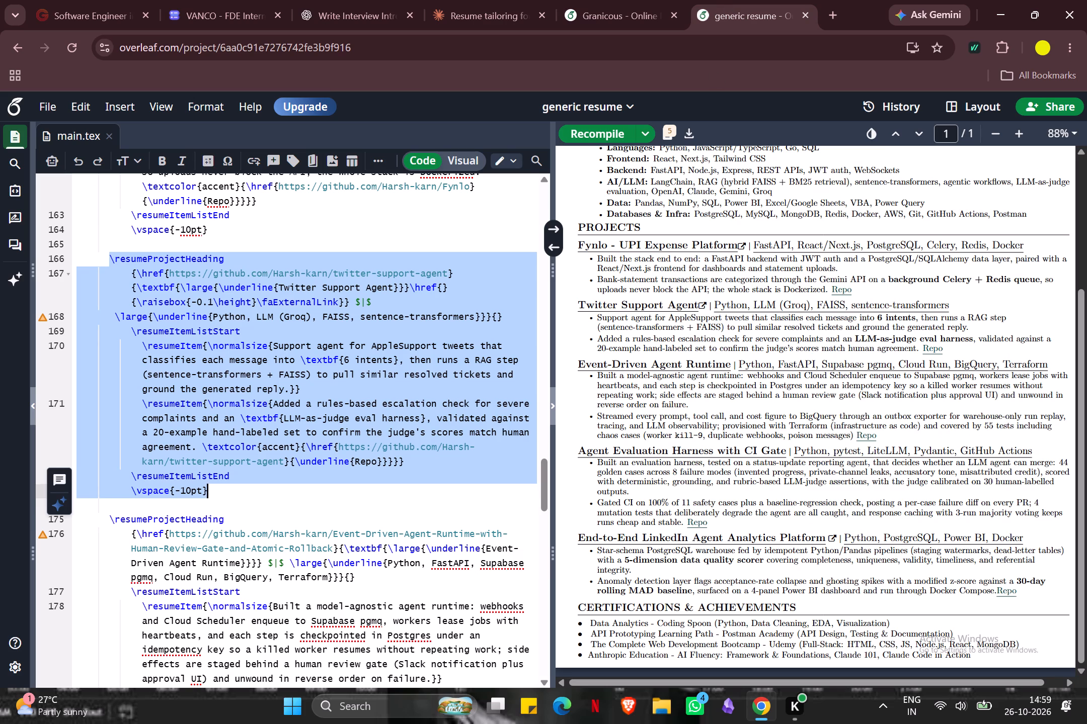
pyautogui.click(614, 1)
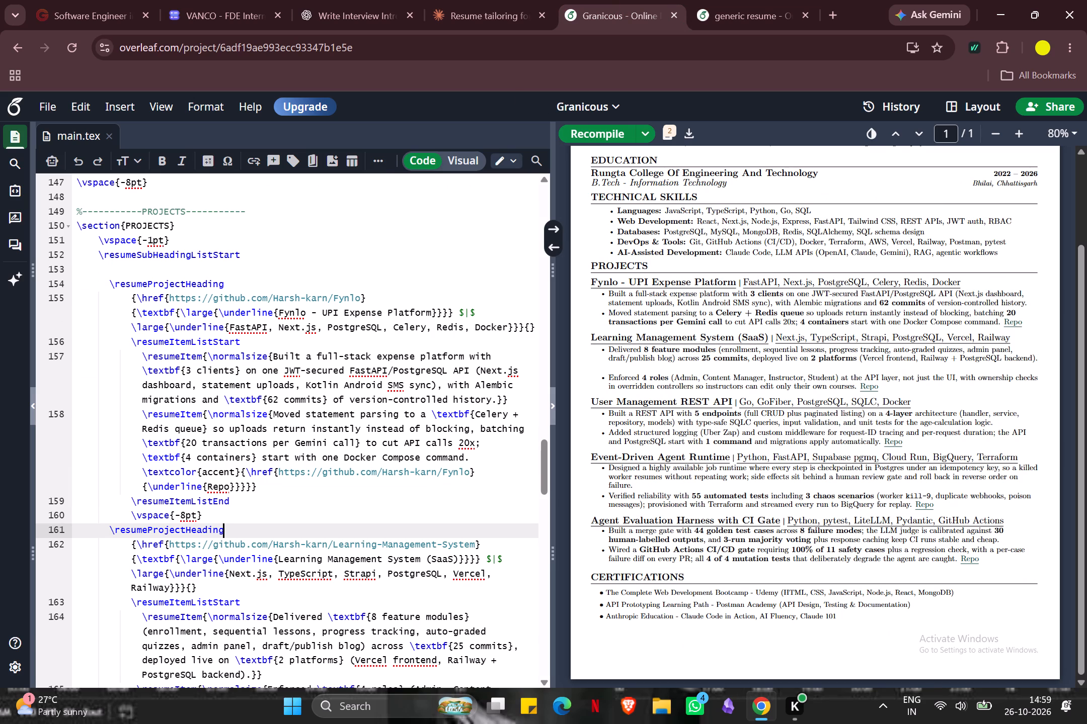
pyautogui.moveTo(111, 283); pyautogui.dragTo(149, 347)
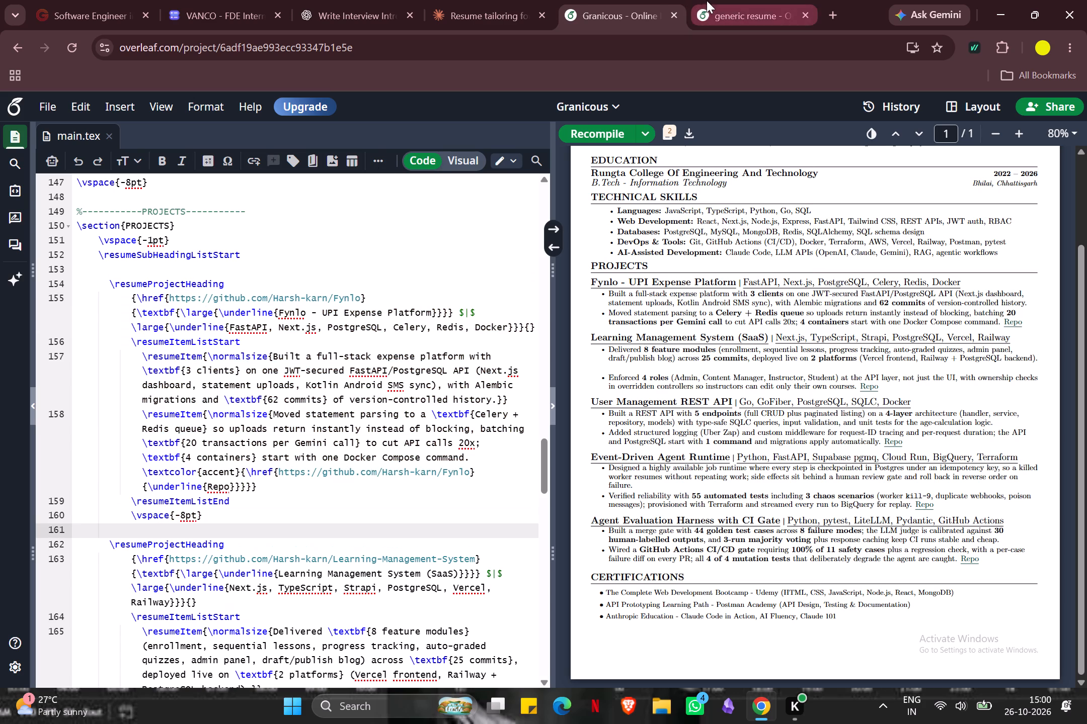
# Copy the generic resume's whole projects source, from \section{PROJECTS} through the \vspace{-10pt} after \resumeSubHeadingListEnd.
pyautogui.click(734, 13)
pyautogui.click(398, 338)
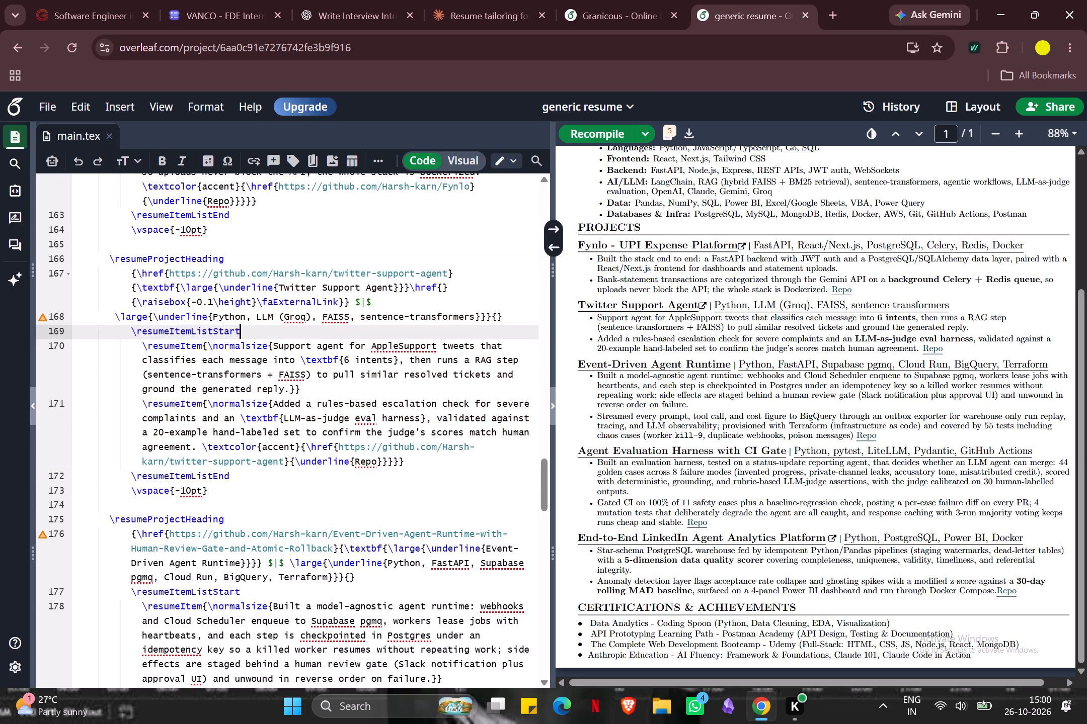
pyautogui.scroll(2, 154, 275)
pyautogui.scroll(-1, 139, 327)
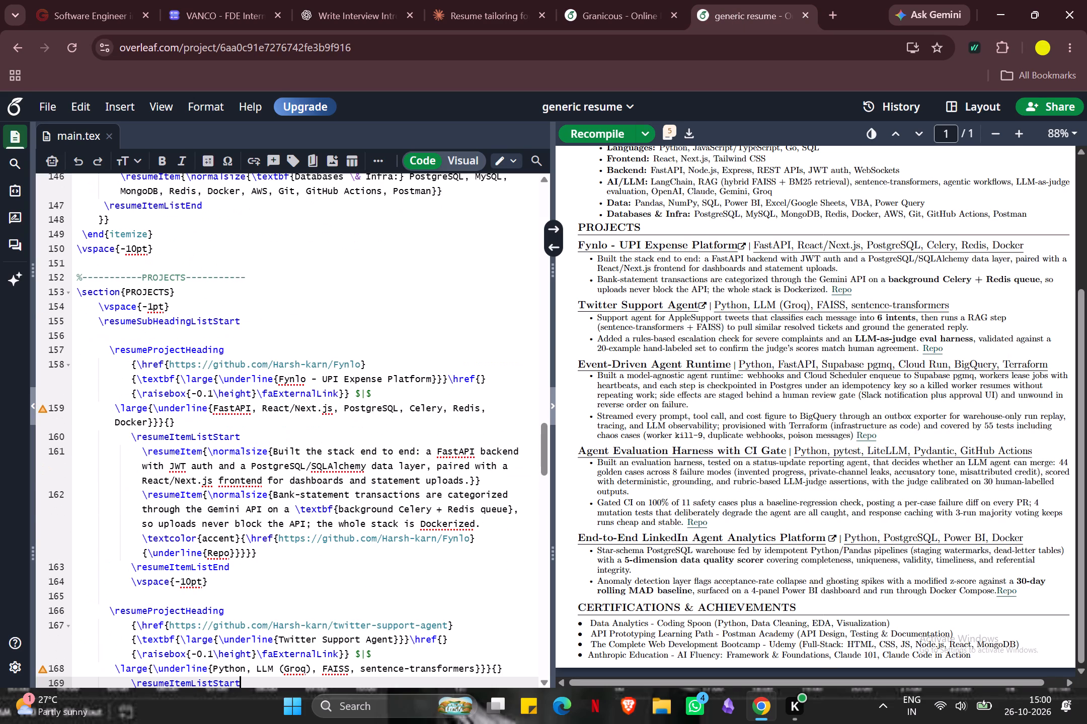
pyautogui.moveTo(77, 295); pyautogui.dragTo(192, 707)
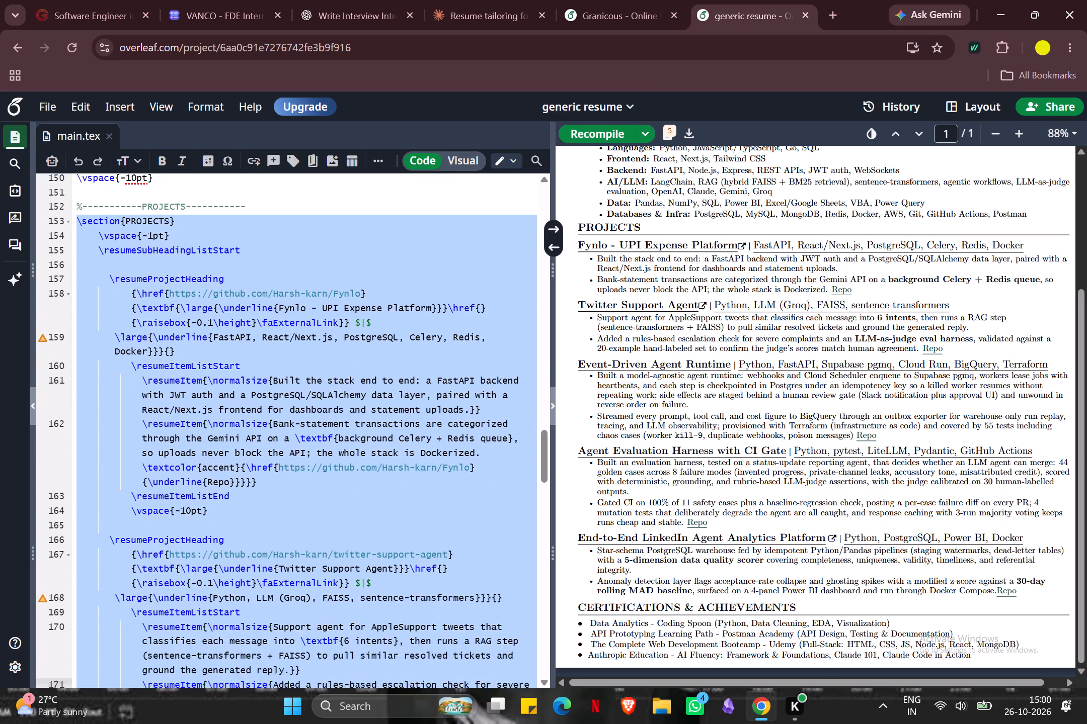
pyautogui.moveTo(192, 707); pyautogui.dragTo(193, 707)
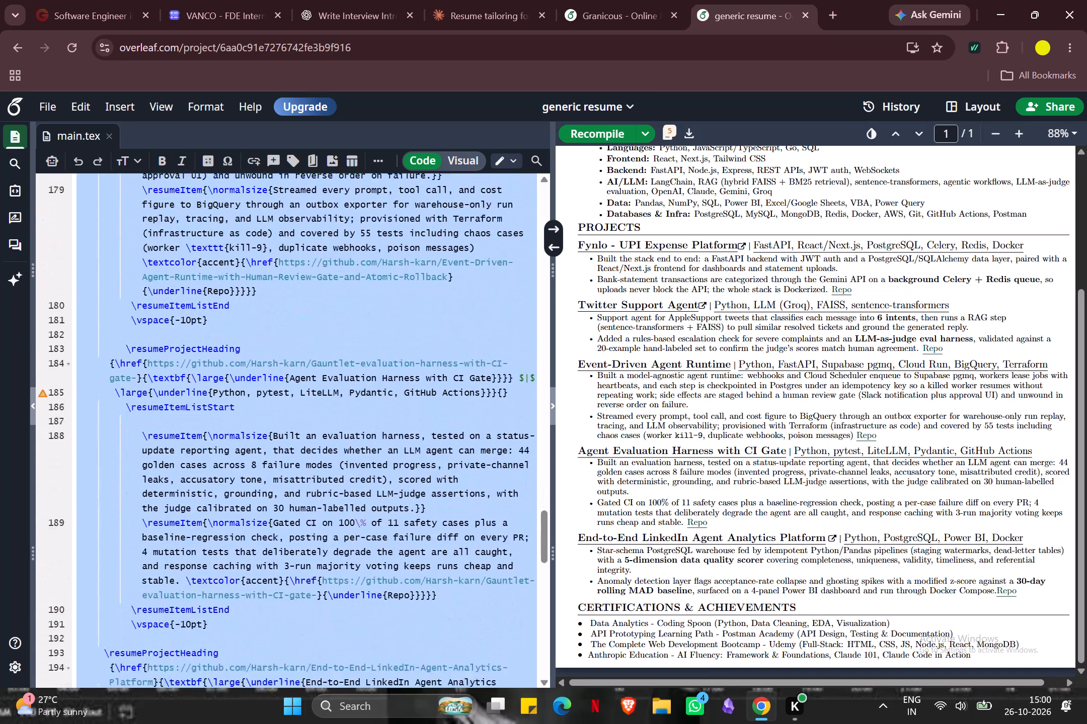
pyautogui.moveTo(193, 707); pyautogui.dragTo(170, 453)
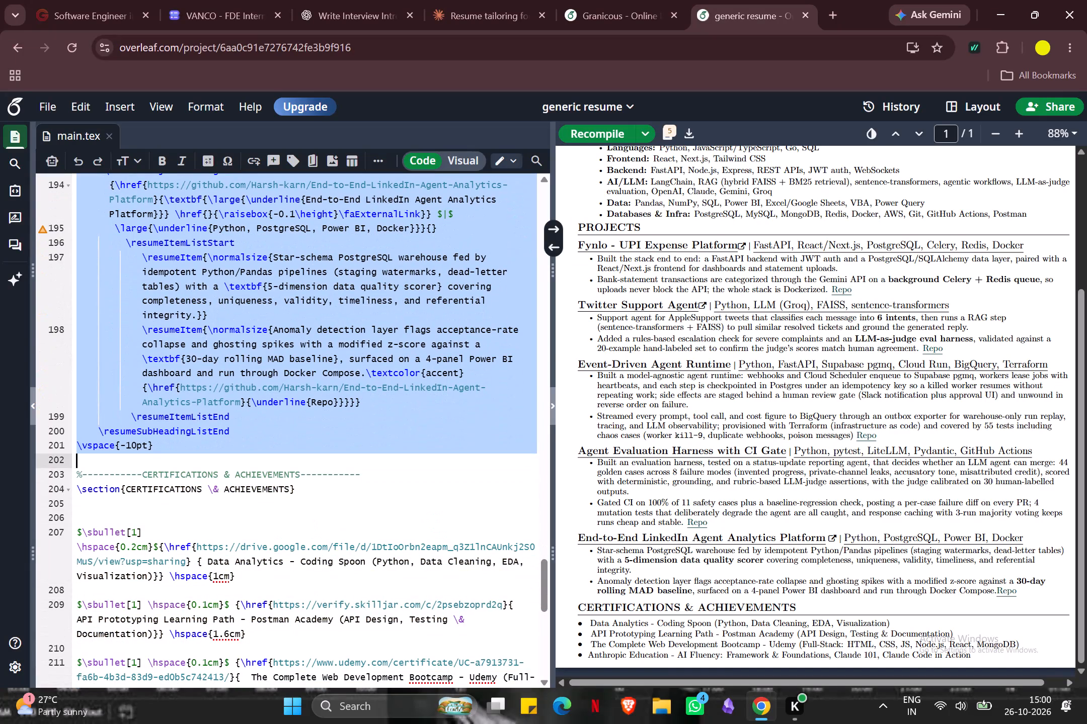
pyautogui.moveTo(170, 453); pyautogui.dragTo(169, 453)
pyautogui.hotkey('ctrl', 'c')
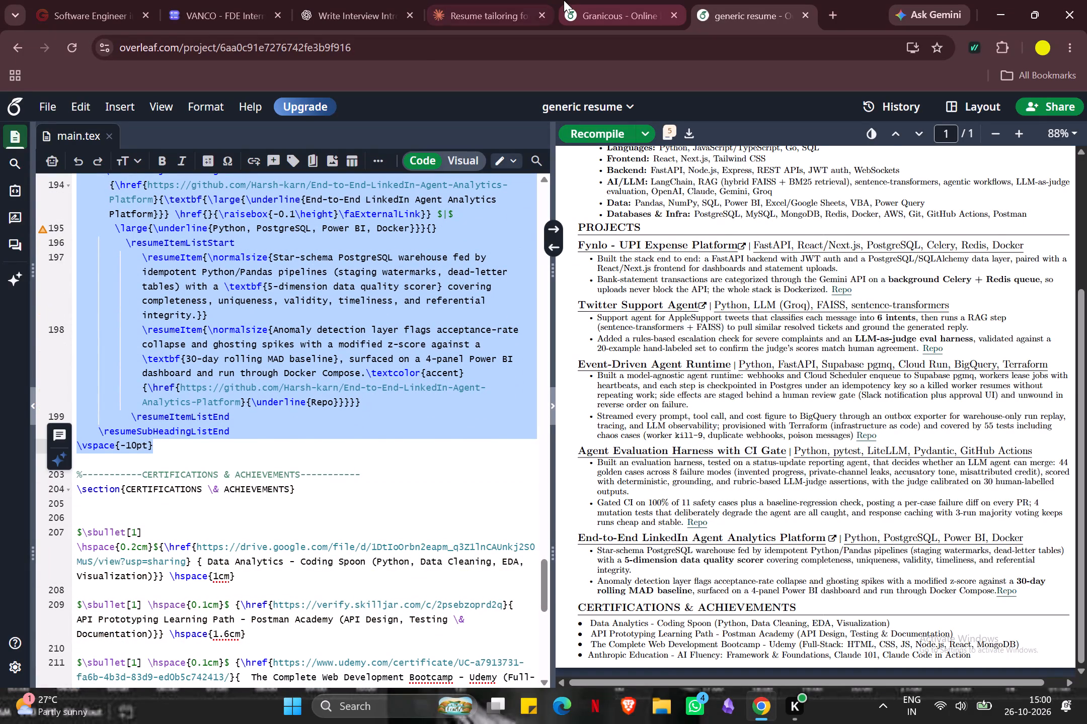
# Replace the Granicous resume's whole PROJECTS section, from \section{PROJECTS} through its closing \vspace{-6pt}, with the copied generic source and recompile.
pyautogui.click(603, 0)
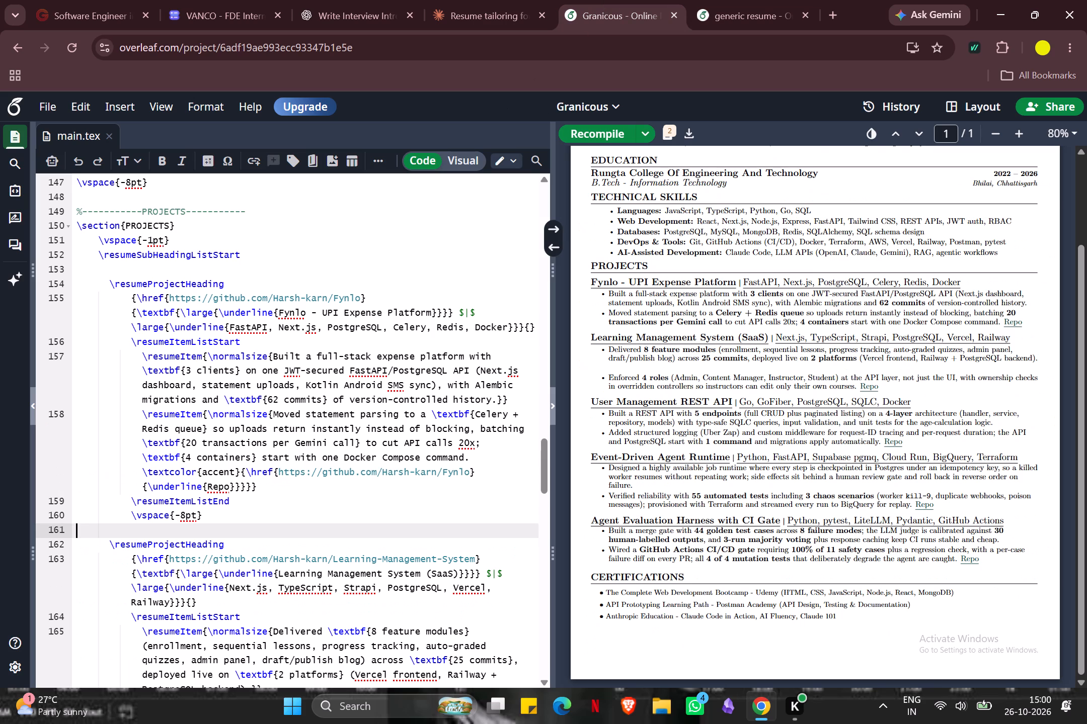
pyautogui.moveTo(78, 228); pyautogui.dragTo(192, 501)
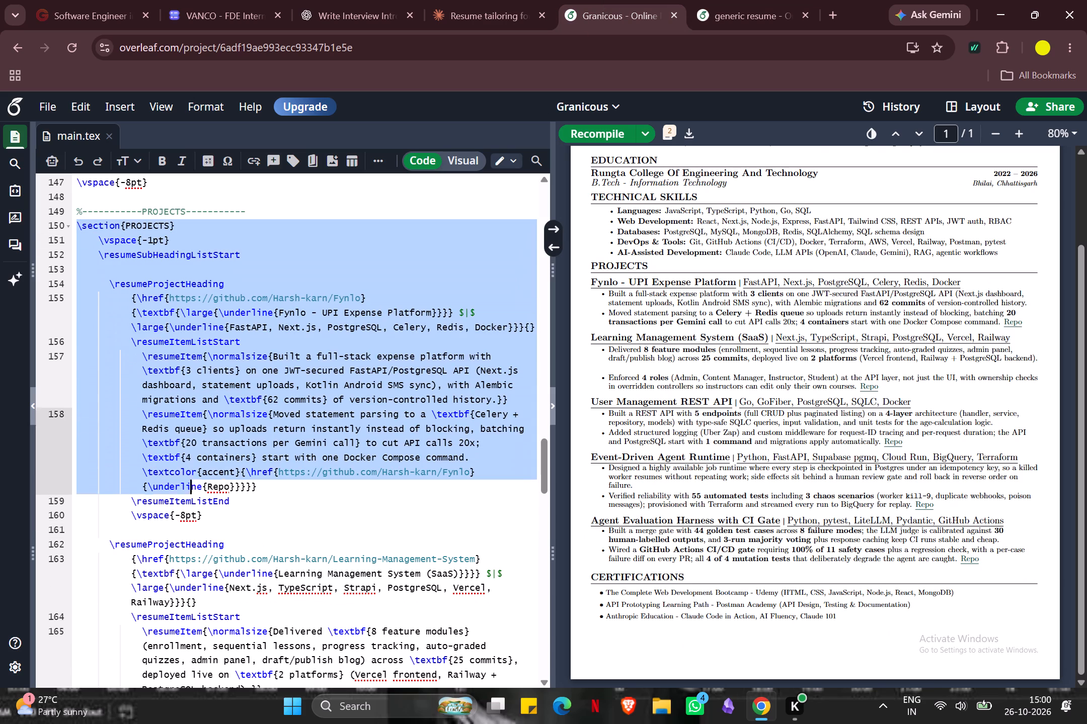
pyautogui.moveTo(192, 501); pyautogui.dragTo(240, 695)
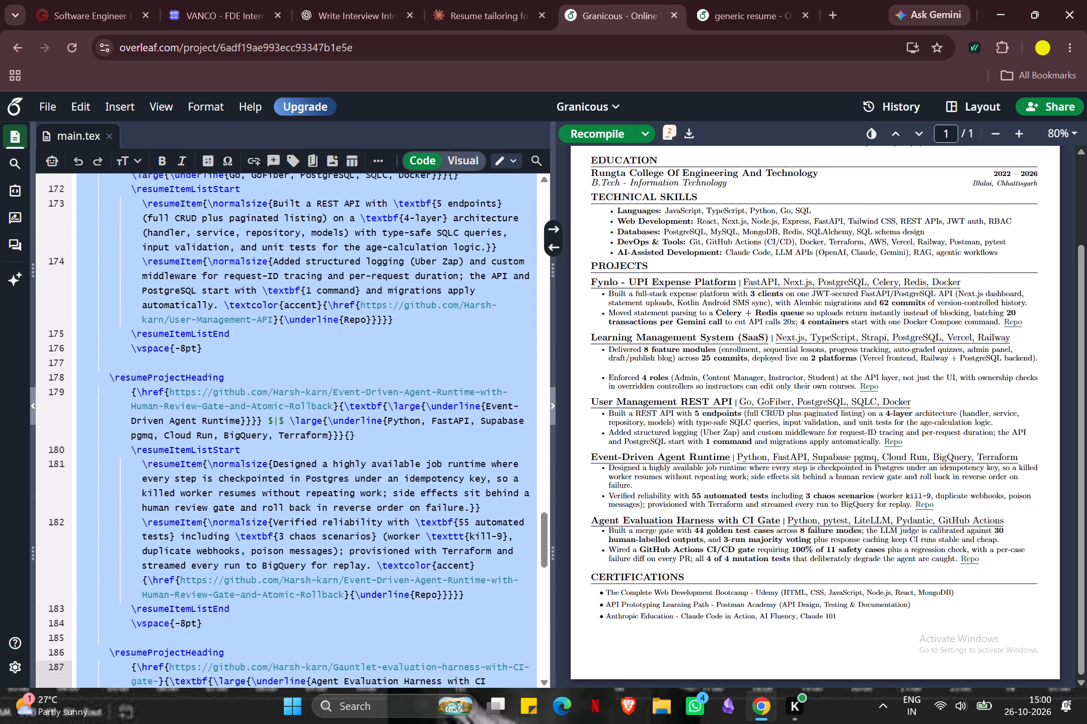
pyautogui.moveTo(240, 695); pyautogui.dragTo(192, 542)
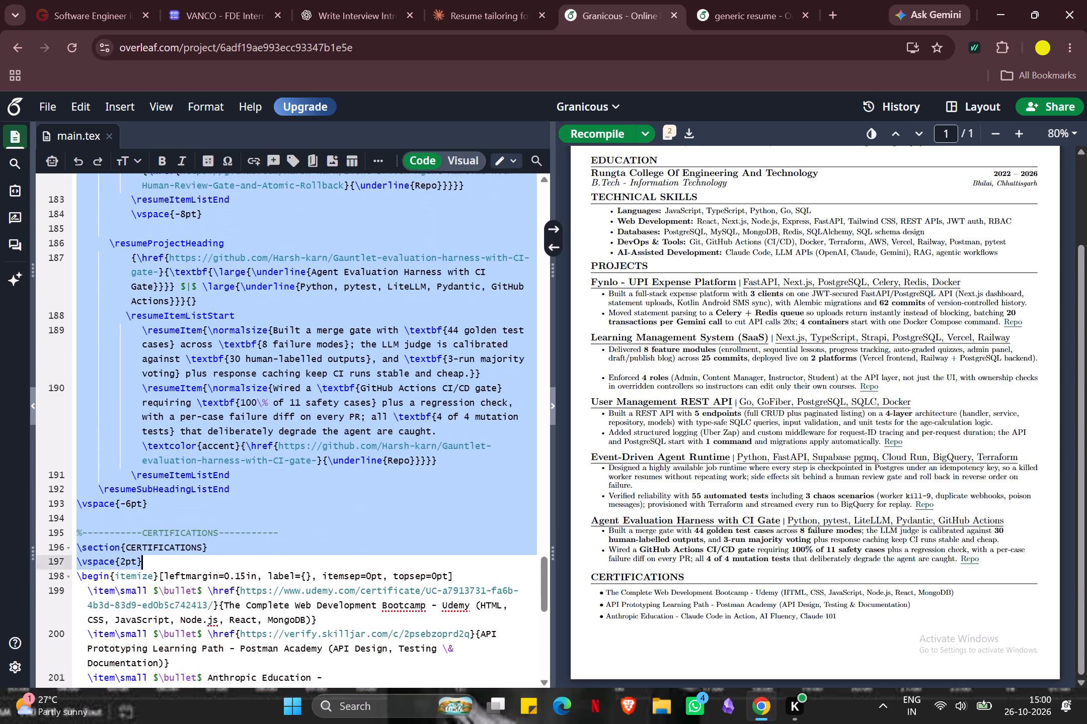
pyautogui.moveTo(192, 542); pyautogui.dragTo(156, 501)
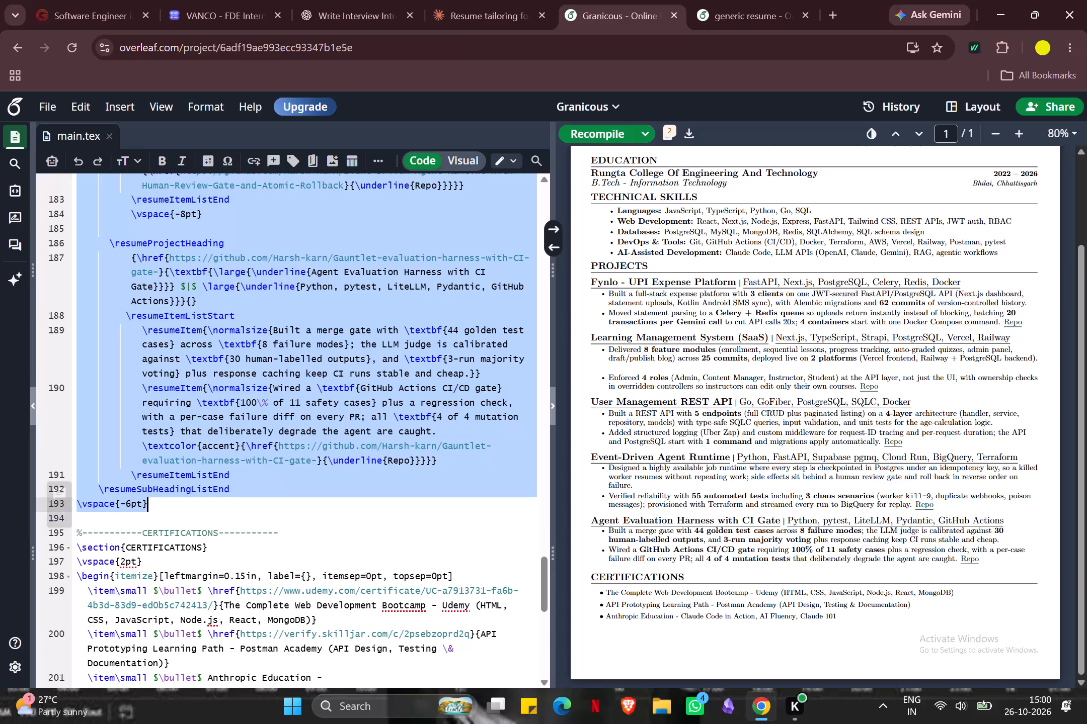
pyautogui.hotkey('ctrl', 'v')
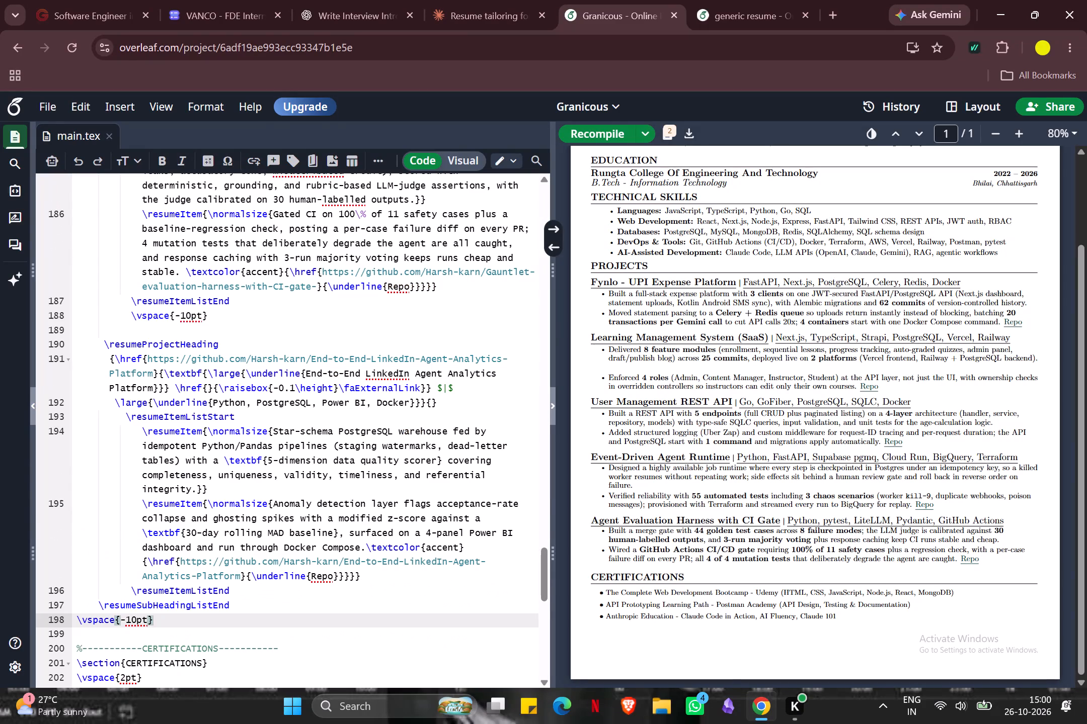
pyautogui.click(610, 125)
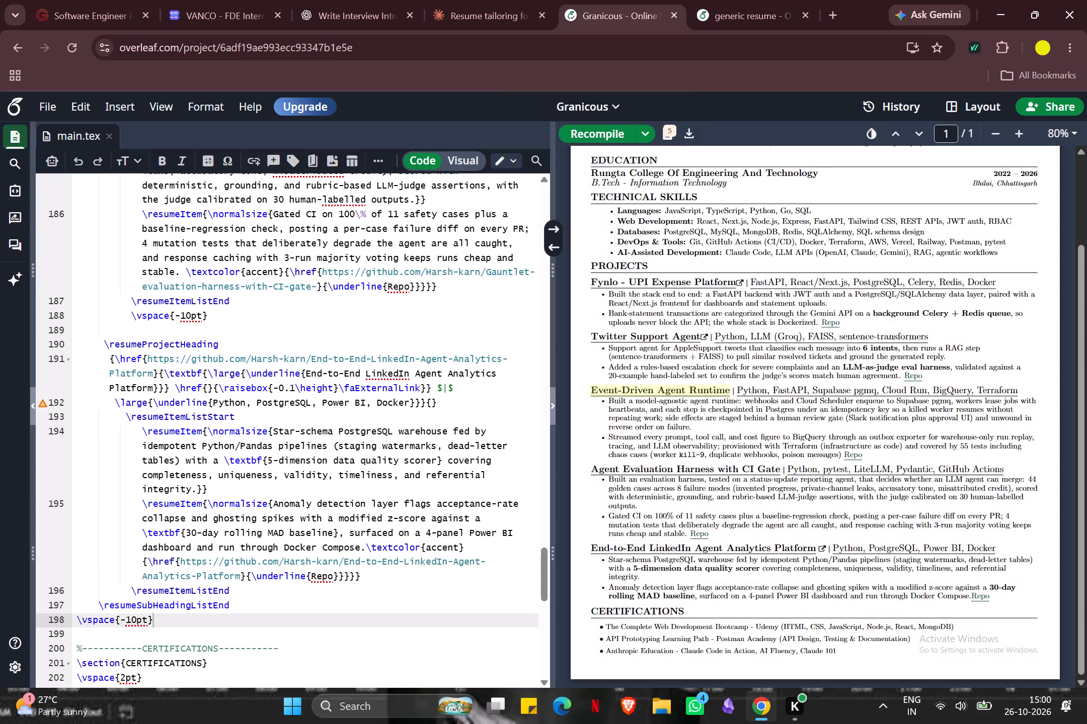
pyautogui.scroll(1, 641, 476)
pyautogui.scroll(-1, 642, 476)
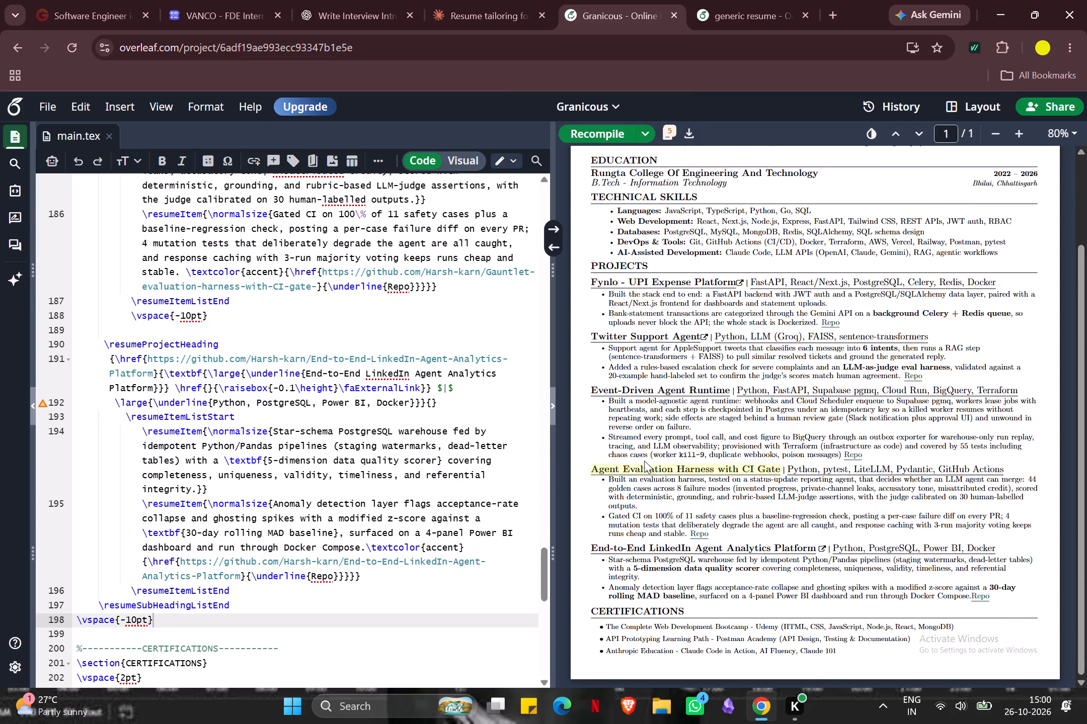
pyautogui.scroll(-1, 647, 446)
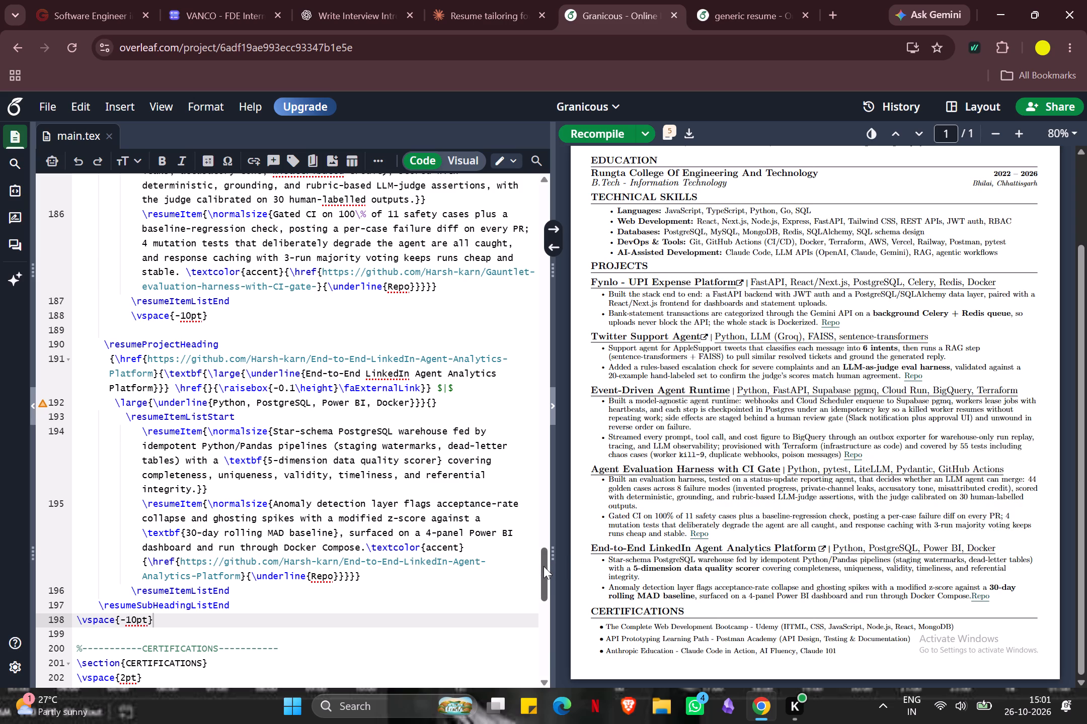
pyautogui.moveTo(543, 566); pyautogui.dragTo(528, 449)
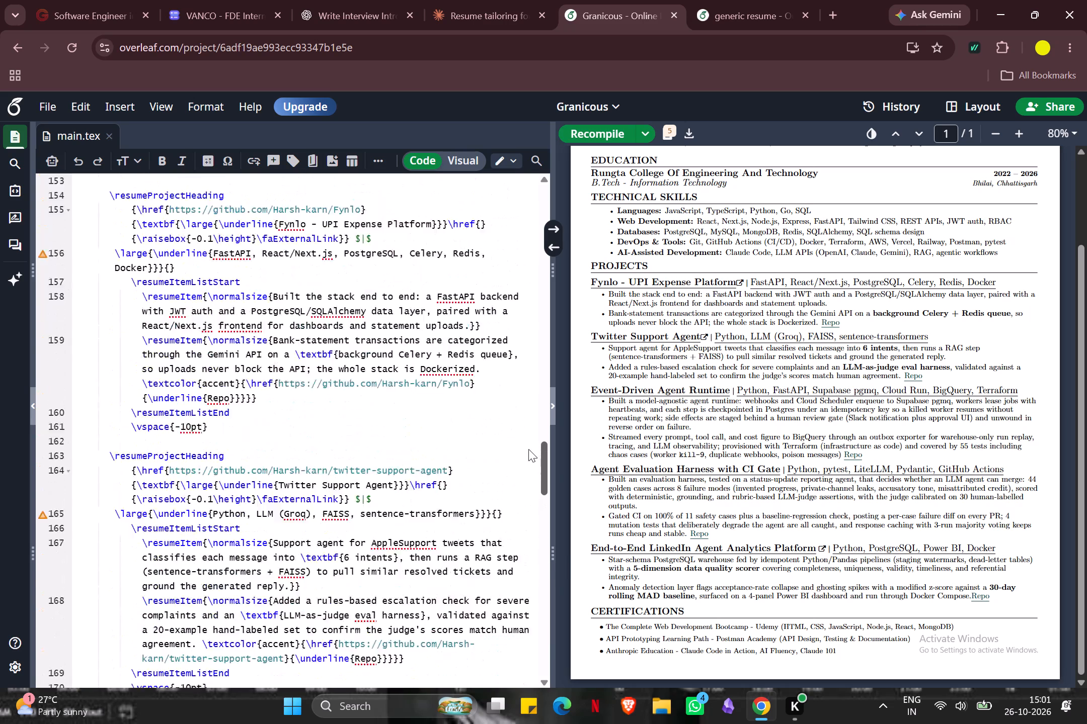
pyautogui.moveTo(528, 449); pyautogui.dragTo(540, 459)
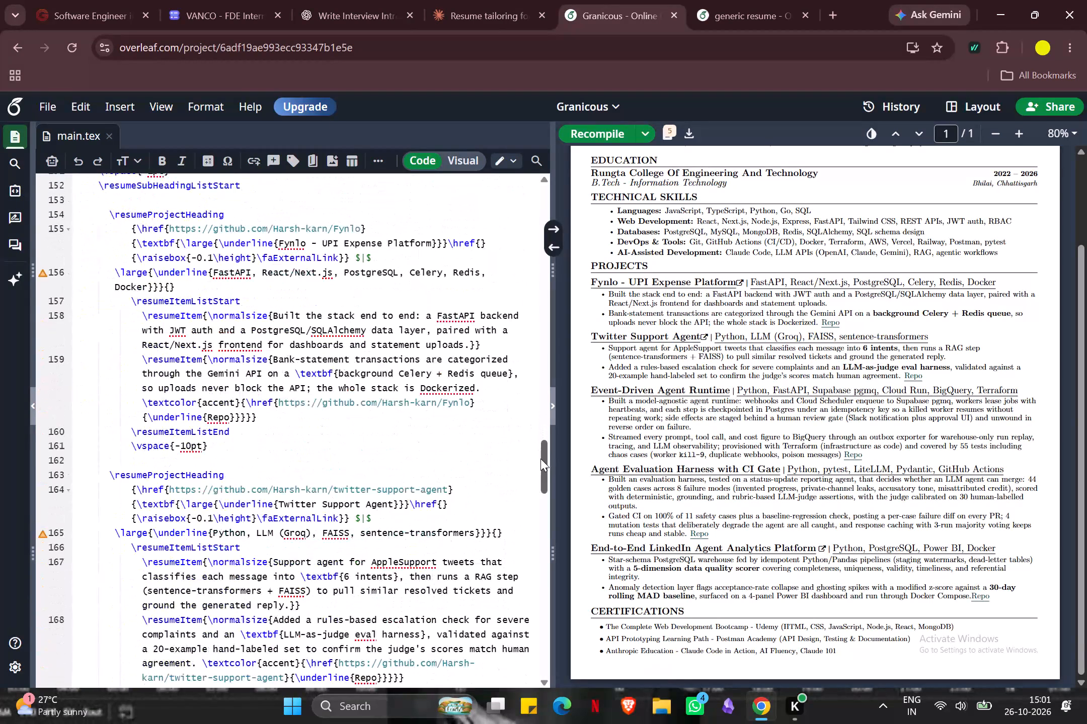
pyautogui.moveTo(540, 459); pyautogui.dragTo(539, 454)
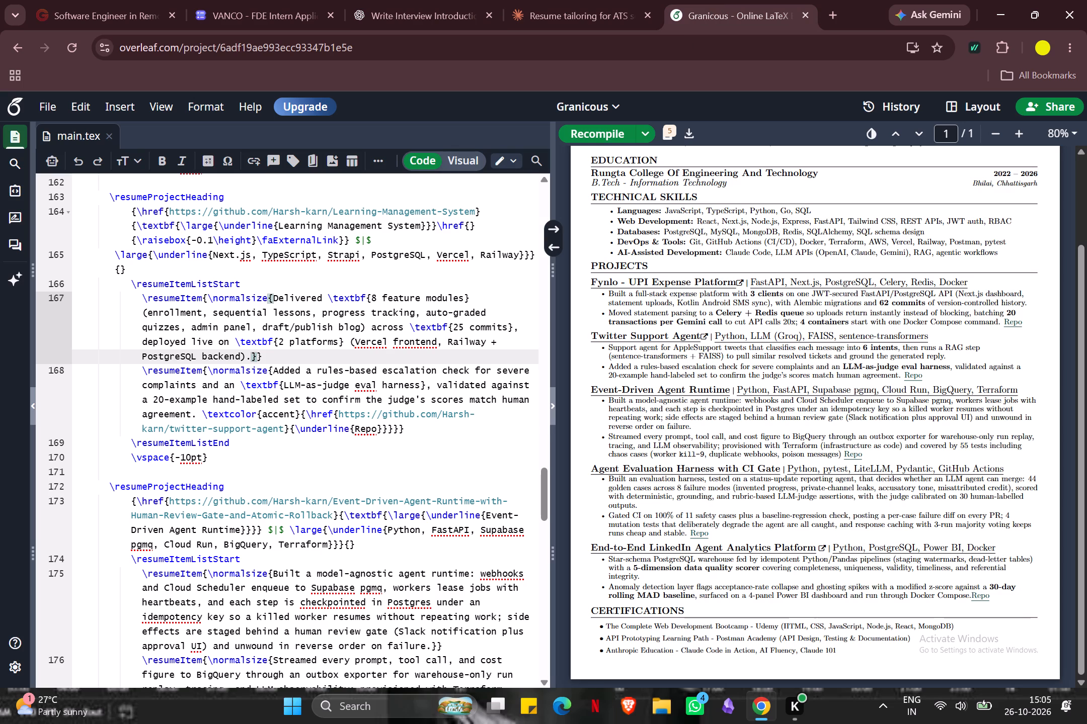
pyautogui.moveTo(273, 369); pyautogui.dragTo(400, 438)
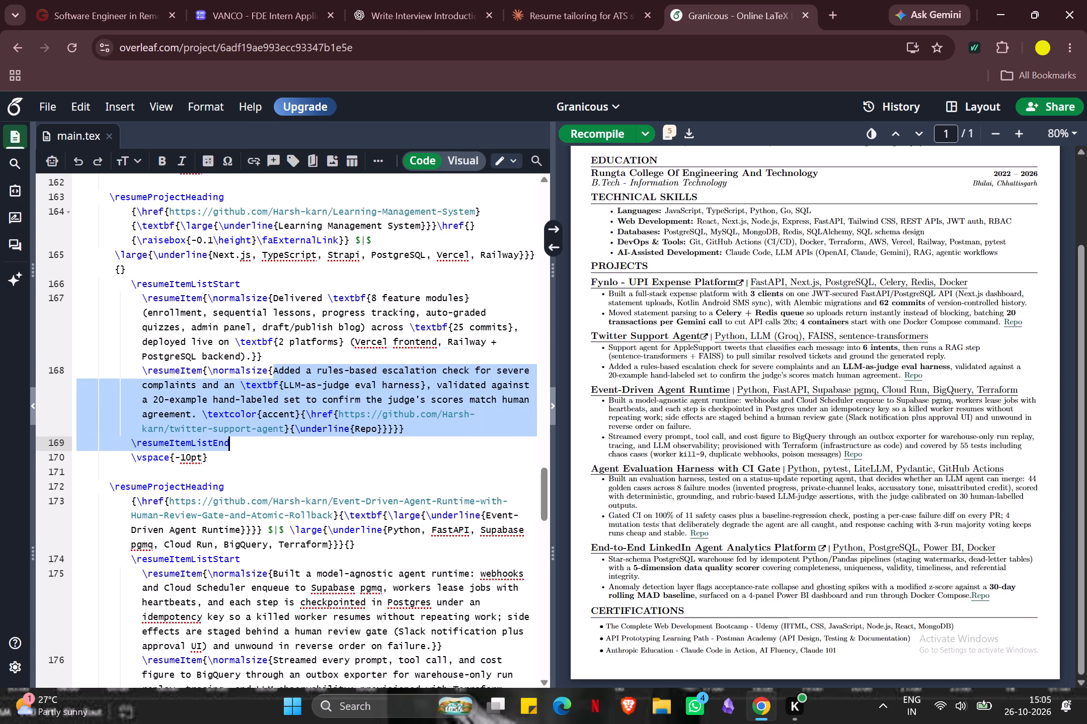
pyautogui.moveTo(400, 438); pyautogui.dragTo(406, 429)
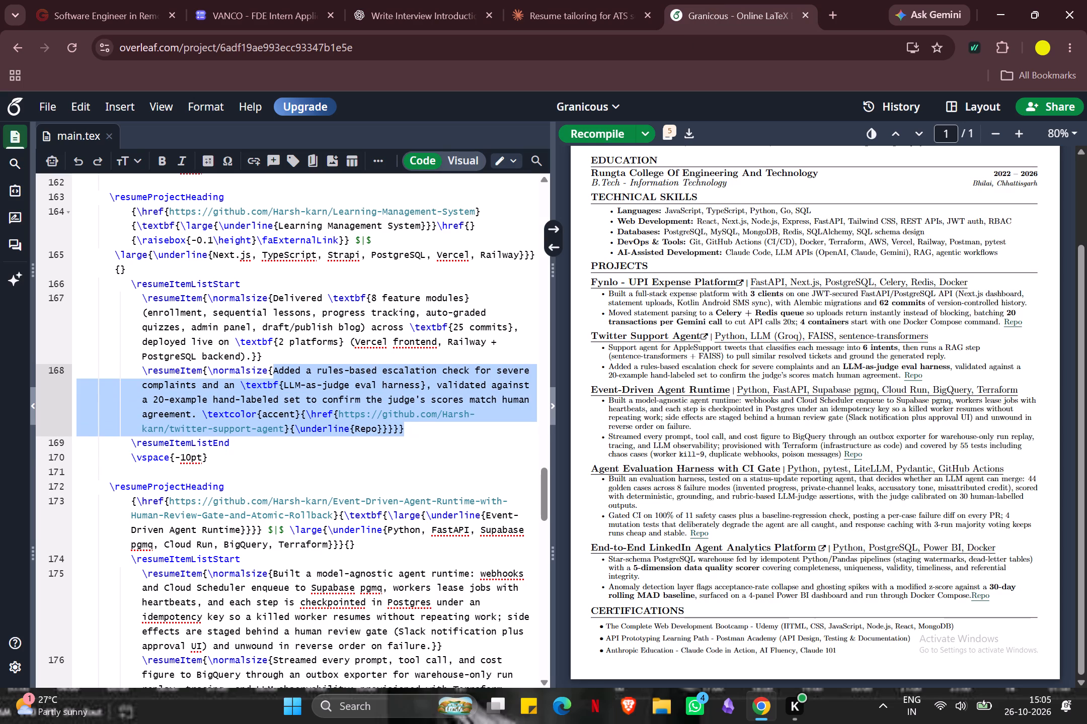
pyautogui.hotkey('ctrl', 'v')
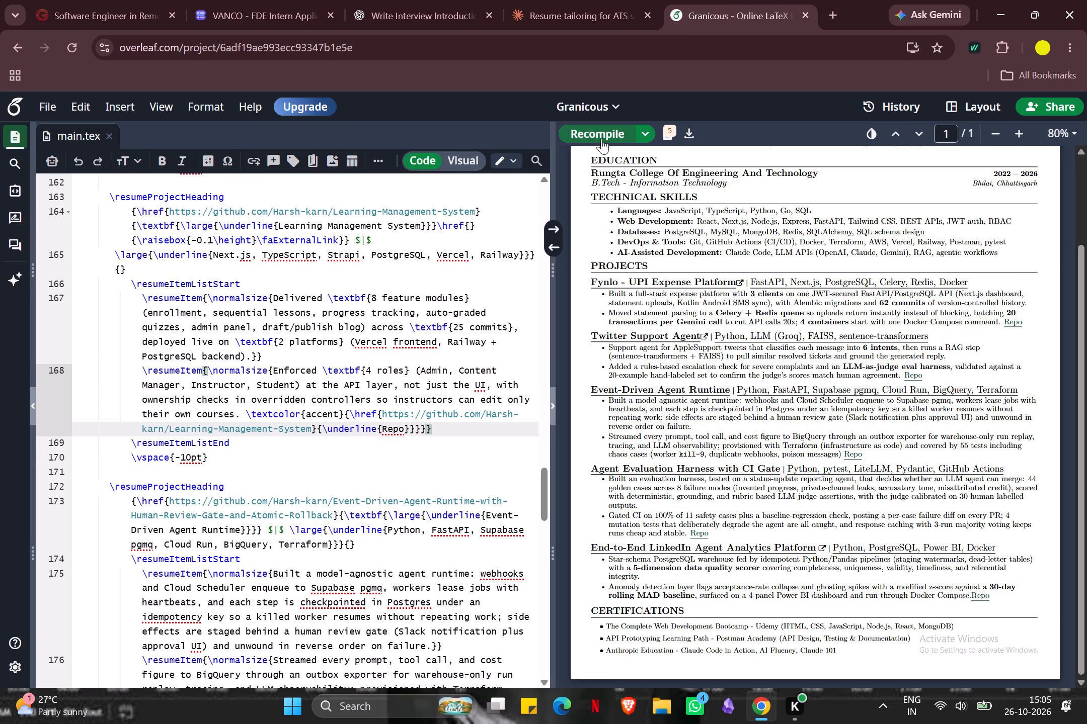
pyautogui.click(601, 137)
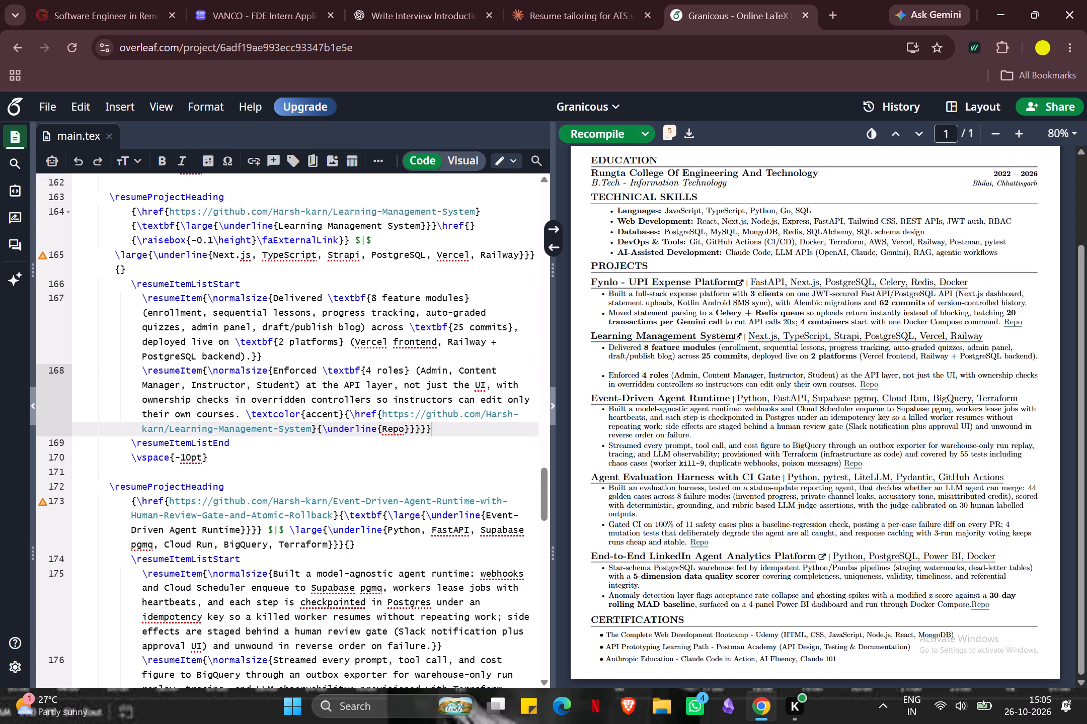
# Delete the space between "2 platforms" and "(Vercel frontend" in the first Learning Management System bullet and recompile the PDF.
pyautogui.click(251, 357)
pyautogui.click(350, 335)
pyautogui.click(349, 341)
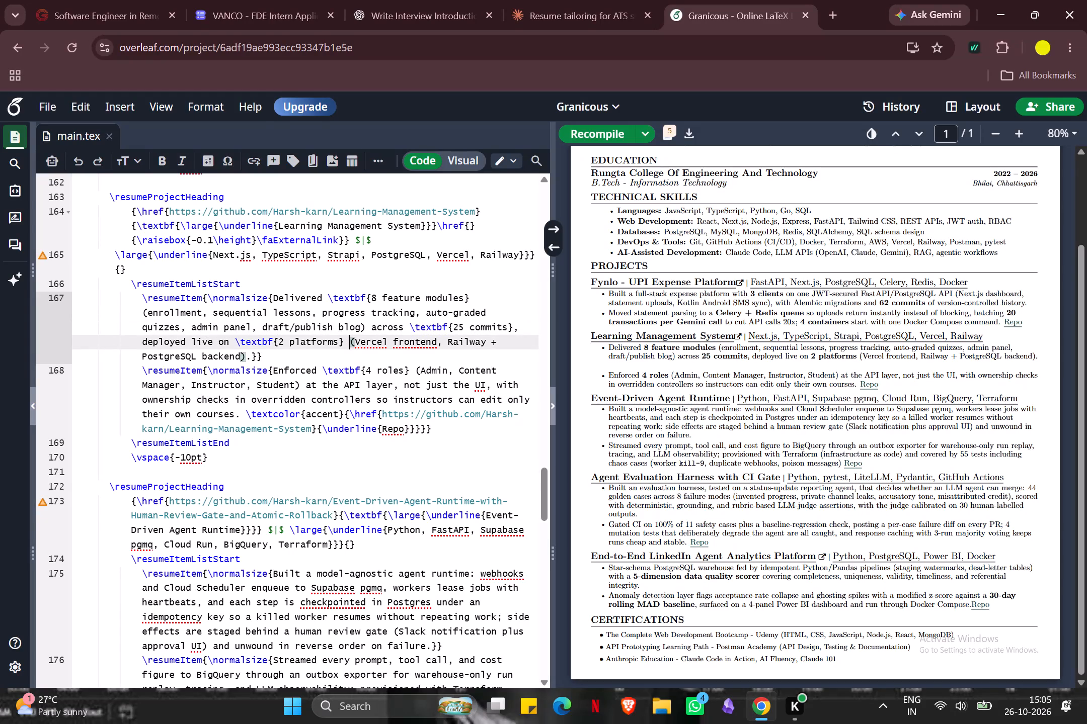
pyautogui.press('BackSpace')
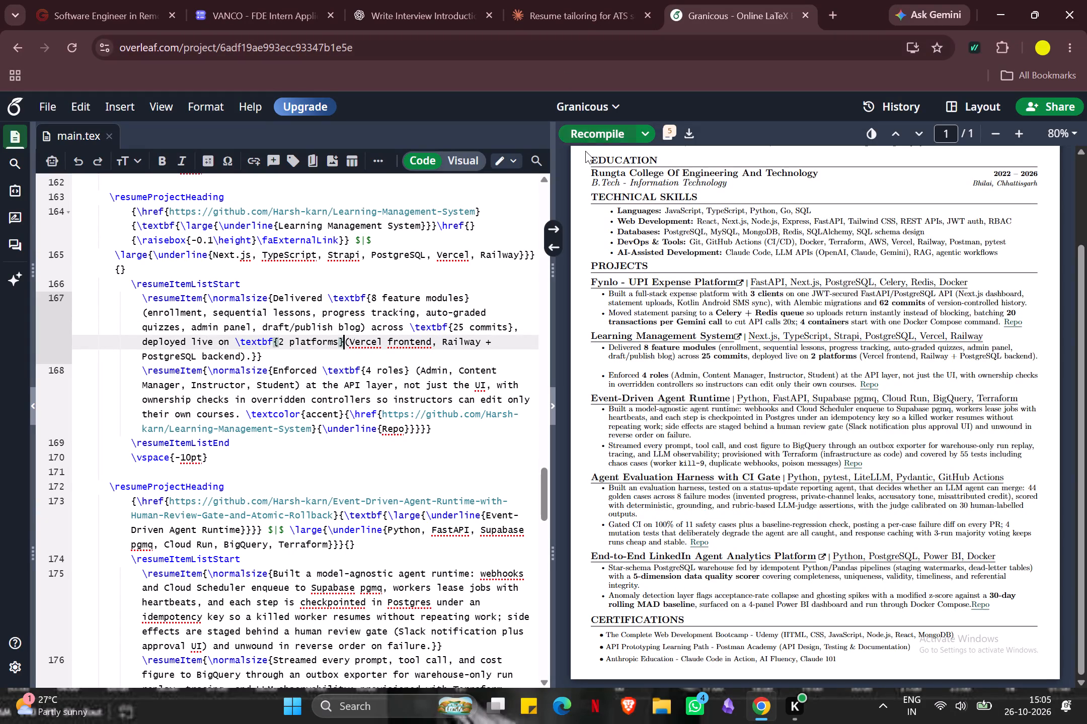
pyautogui.click(589, 133)
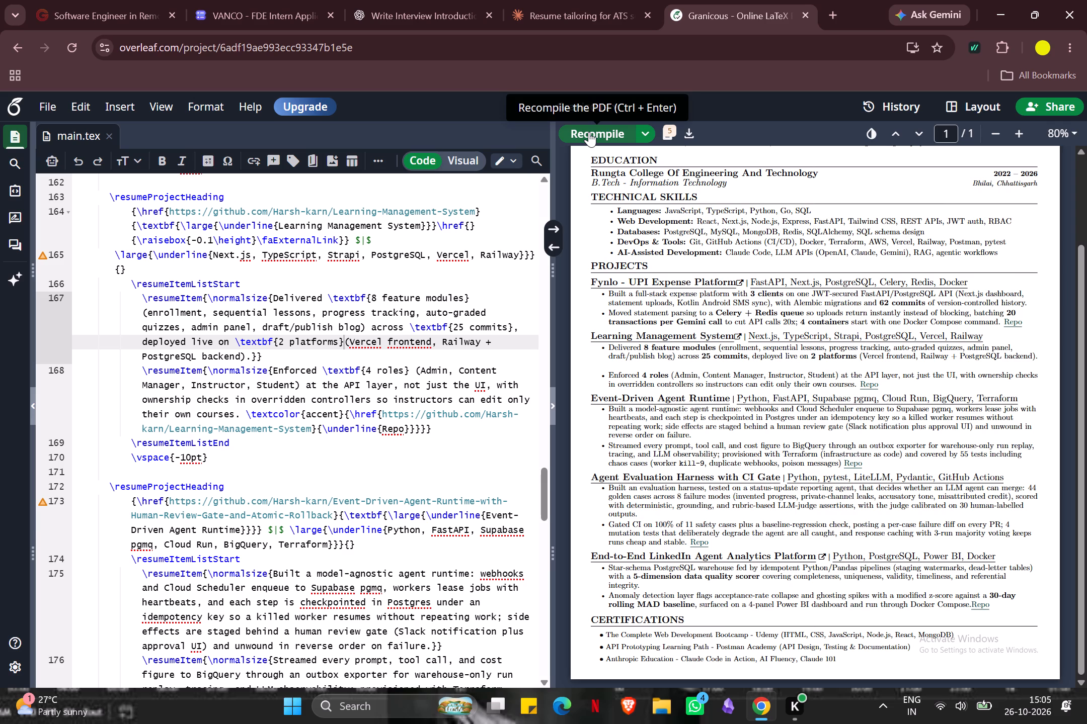
pyautogui.click(589, 132)
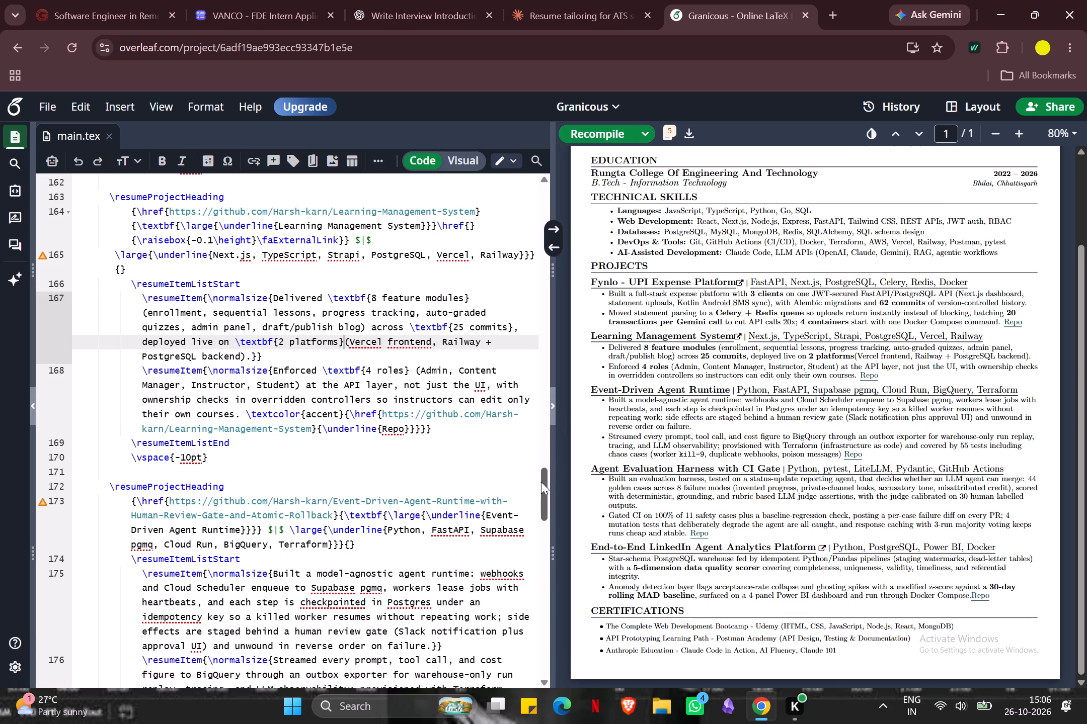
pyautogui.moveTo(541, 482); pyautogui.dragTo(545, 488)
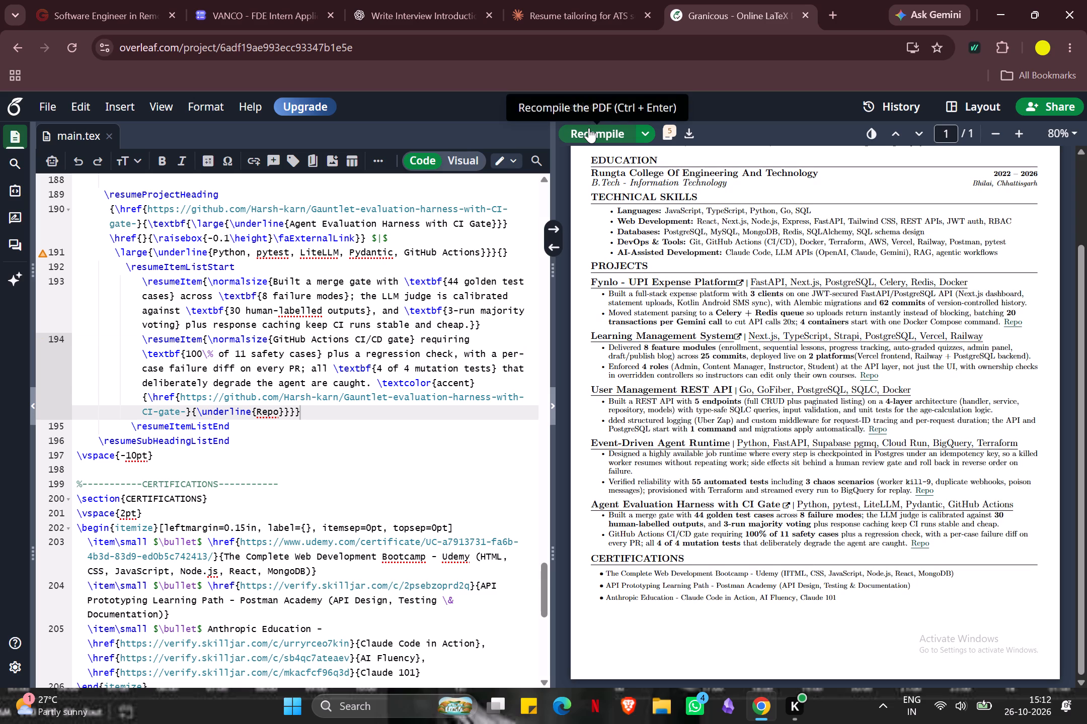
pyautogui.click(589, 128)
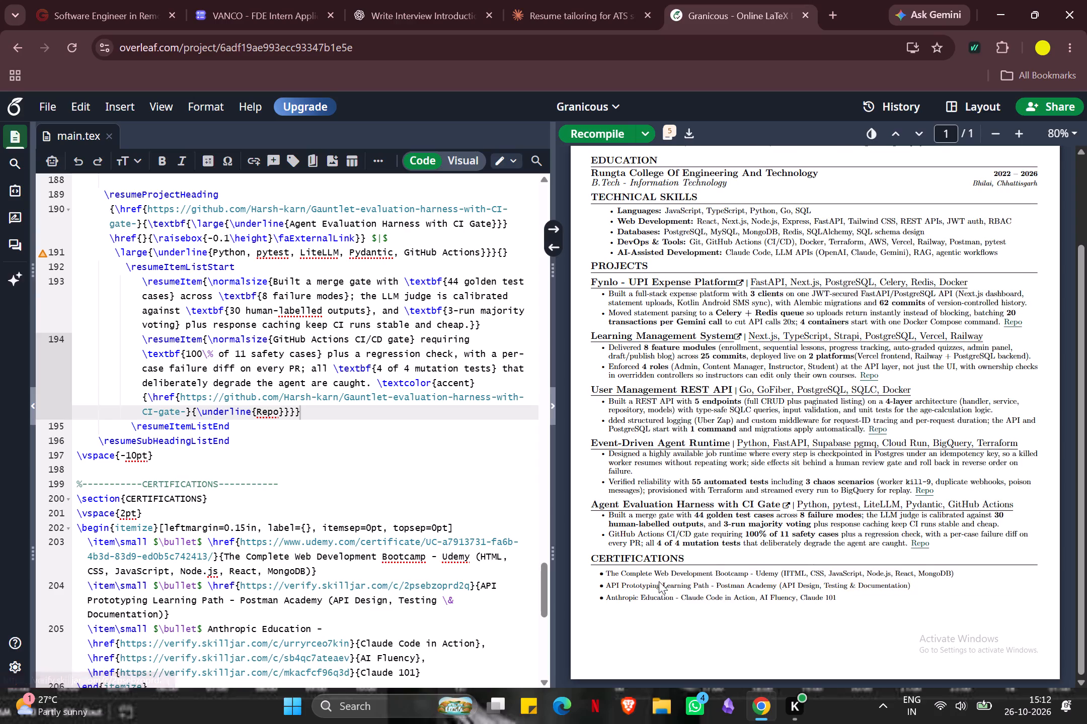
# Review the compiled one-page resume and look through the LaTeX source for the spacing between sections.
pyautogui.scroll(1, 643, 485)
pyautogui.scroll(-1, 643, 485)
pyautogui.scroll(1, 643, 485)
pyautogui.scroll(-2, 643, 485)
pyautogui.scroll(1, 643, 485)
pyautogui.scroll(5, 401, 328)
pyautogui.scroll(-1, 402, 328)
pyautogui.scroll(3, 402, 328)
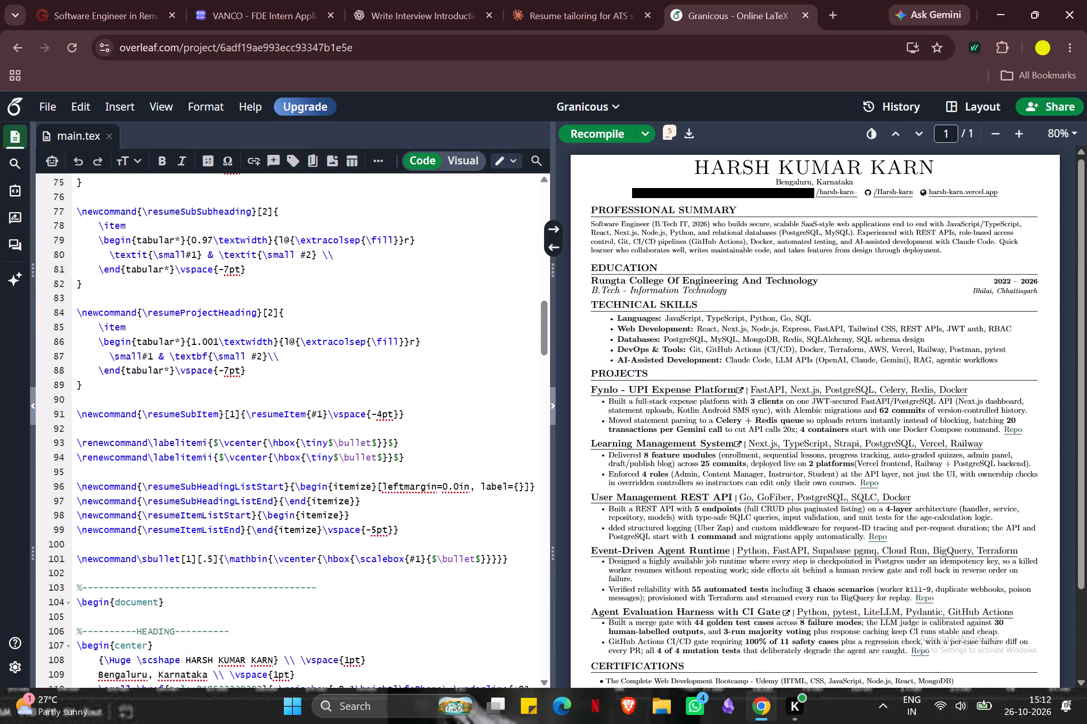
pyautogui.scroll(6, 402, 328)
pyautogui.scroll(-3, 402, 328)
pyautogui.scroll(1, 402, 329)
pyautogui.scroll(-4, 402, 329)
pyautogui.scroll(1, 402, 328)
pyautogui.scroll(-1, 402, 328)
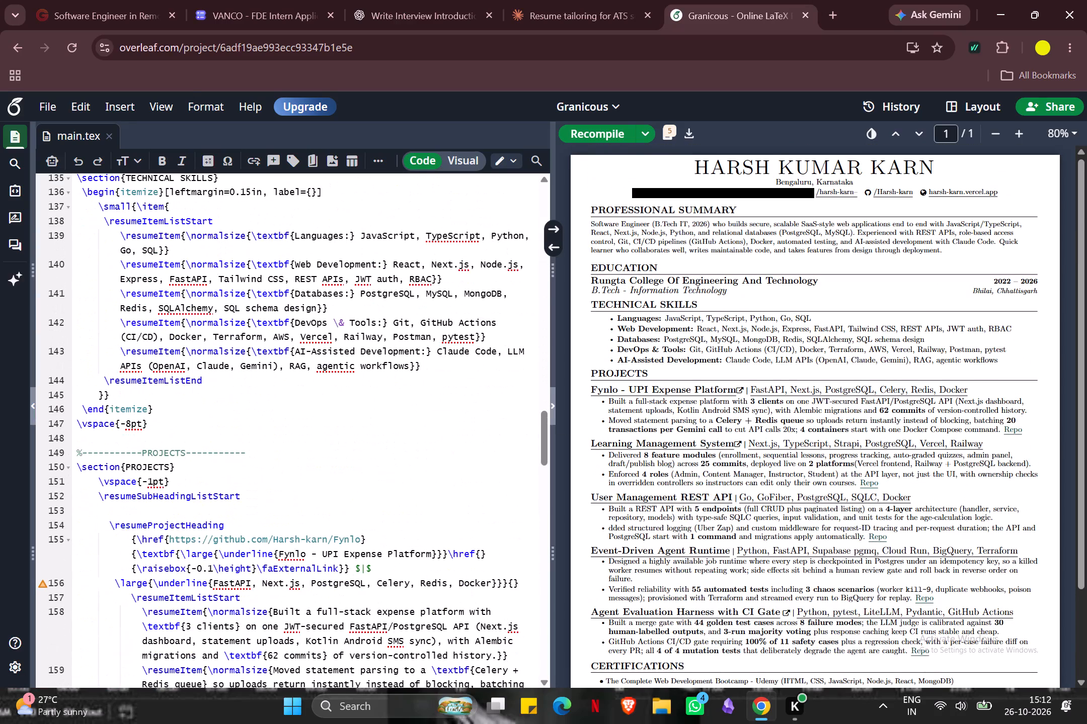
pyautogui.scroll(1, 370, 363)
pyautogui.scroll(-1, 370, 363)
pyautogui.scroll(12, 370, 363)
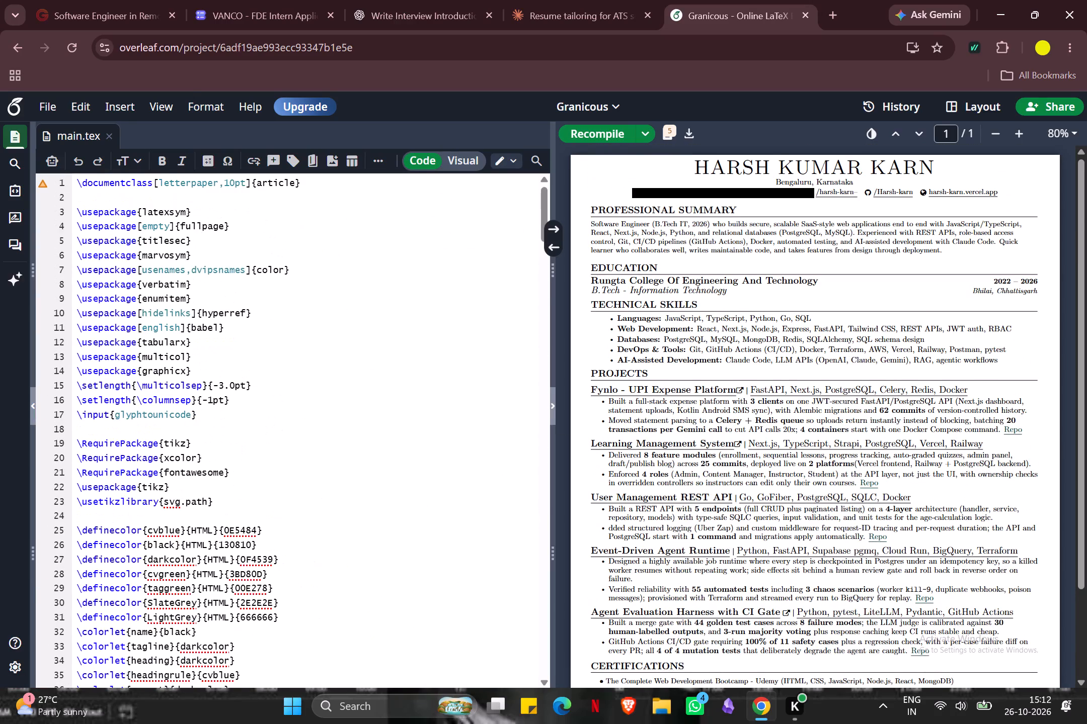
pyautogui.scroll(-3, 373, 363)
pyautogui.scroll(3, 373, 363)
pyautogui.scroll(-2, 373, 363)
pyautogui.scroll(1, 373, 363)
pyautogui.scroll(-1, 373, 363)
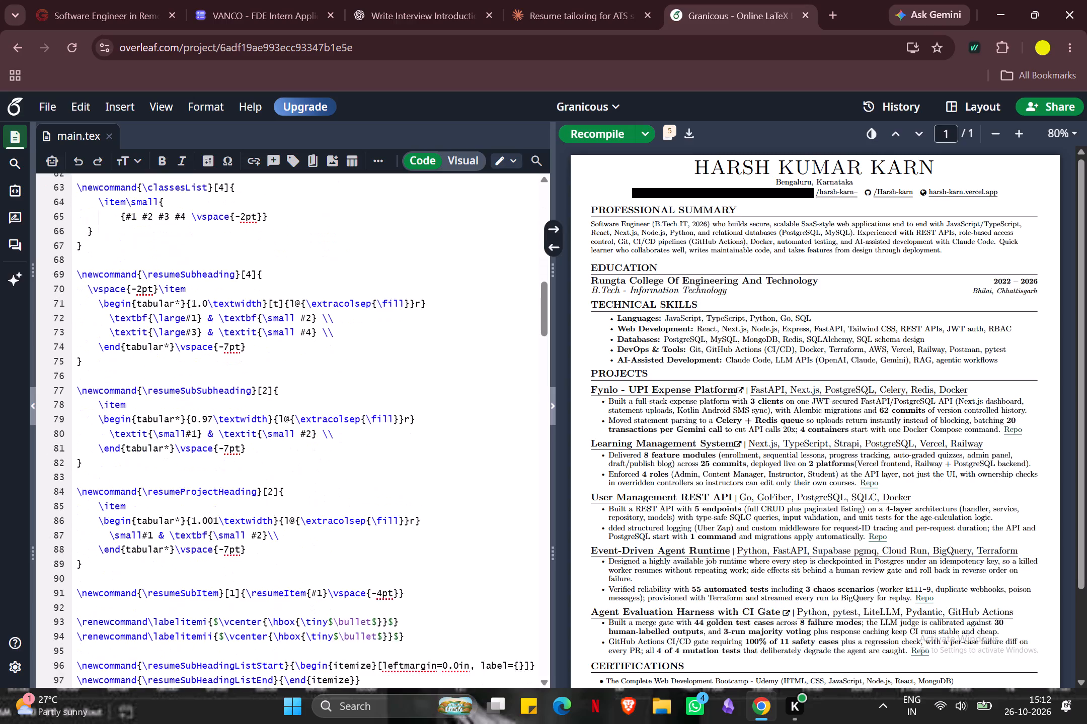
# Set the vertical spacing after the Professional Summary, Education and Technical Skills sections to -6pt each.
pyautogui.moveTo(543, 320); pyautogui.dragTo(545, 337)
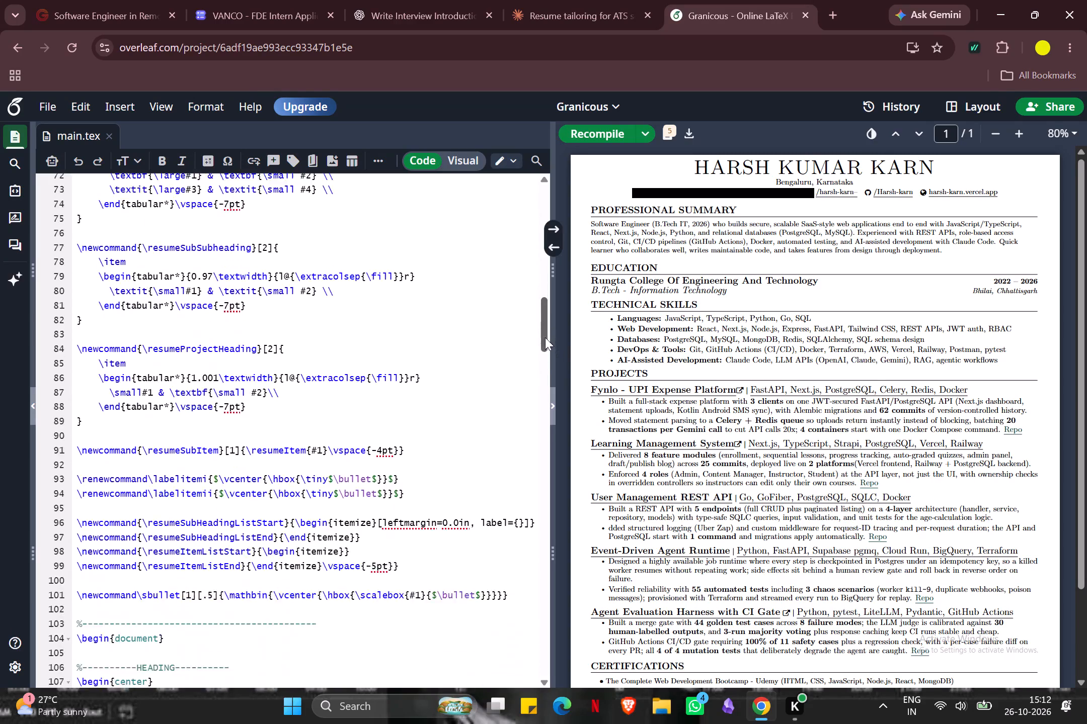
pyautogui.moveTo(545, 337); pyautogui.dragTo(548, 388)
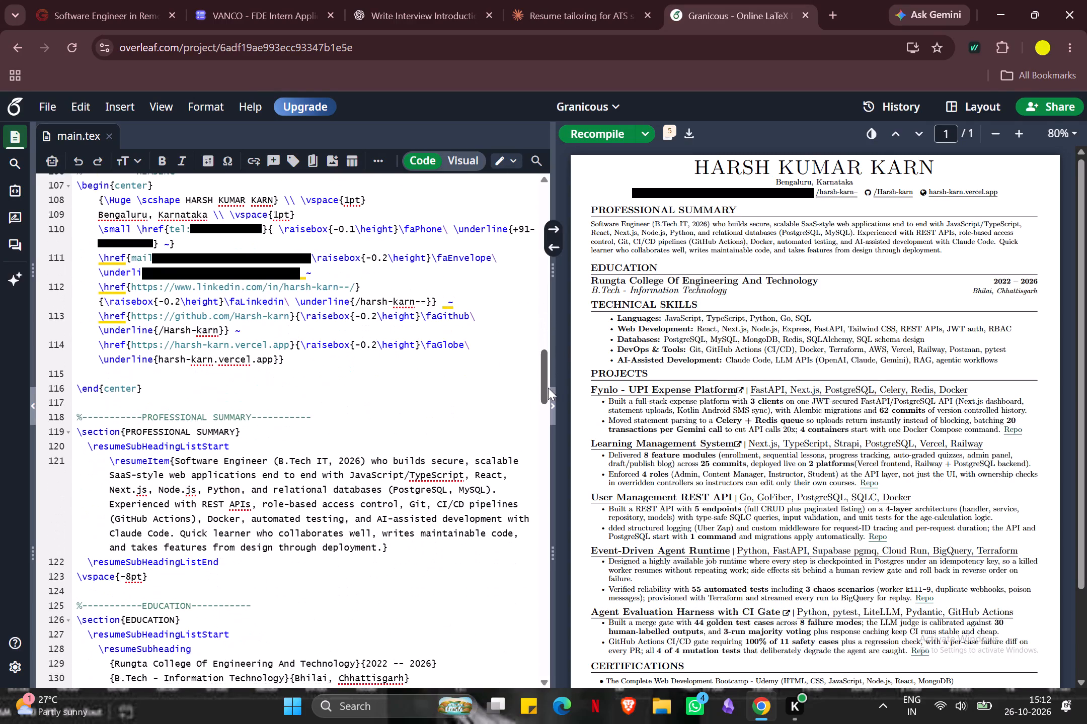
pyautogui.moveTo(548, 388); pyautogui.dragTo(551, 403)
pyautogui.click(131, 441)
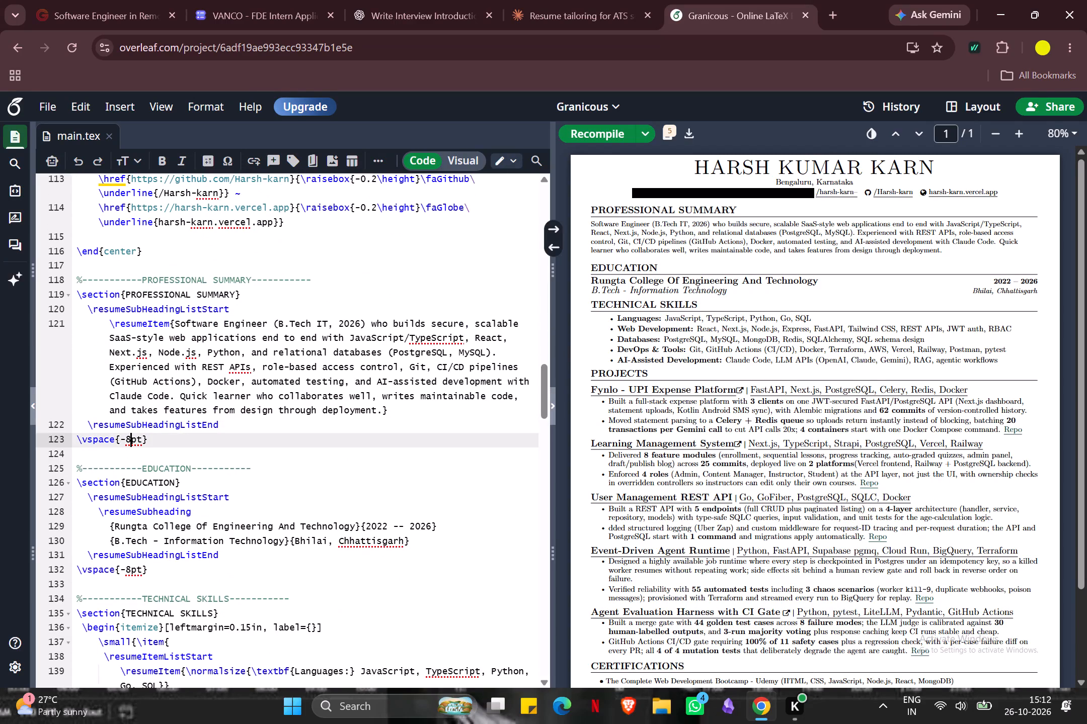
pyautogui.press('BackSpace')
pyautogui.press('6')
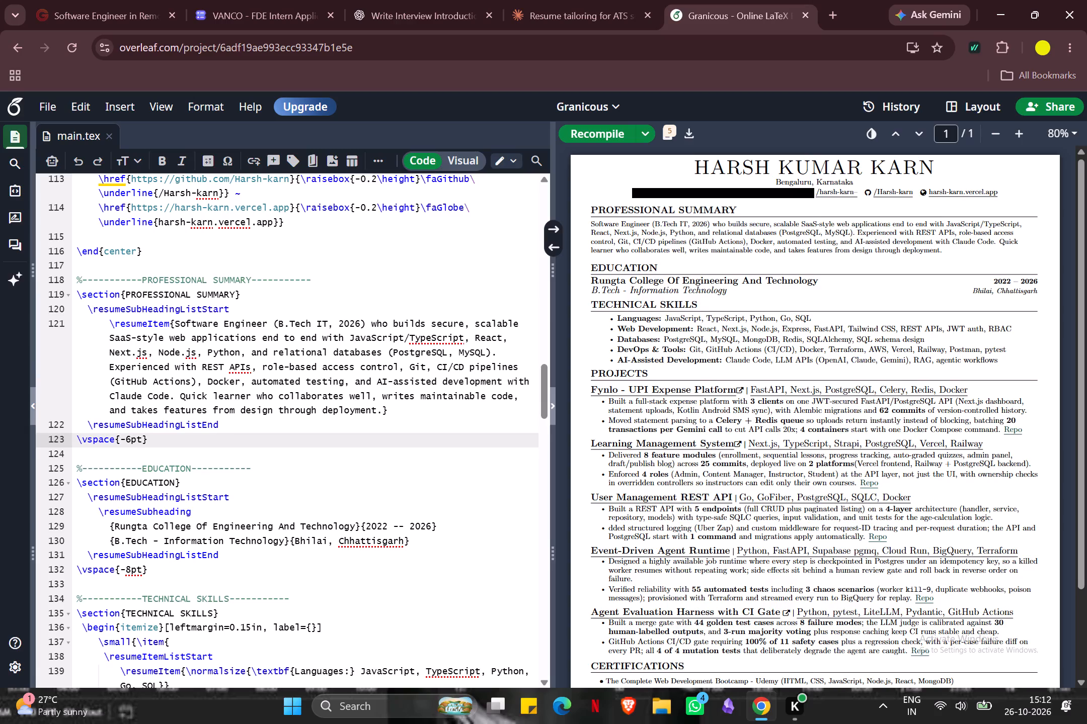
pyautogui.click(132, 570)
pyautogui.press('BackSpace')
pyautogui.press('6')
pyautogui.moveTo(547, 383); pyautogui.dragTo(555, 435)
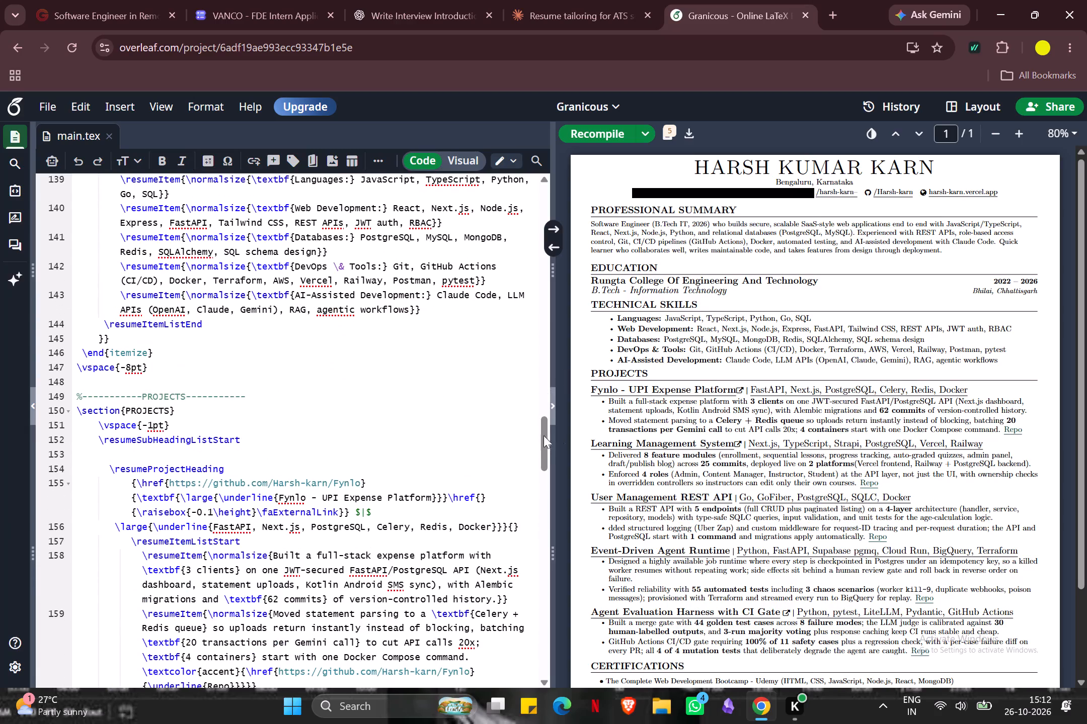
pyautogui.click(130, 369)
pyautogui.press('BackSpace')
pyautogui.press('6')
# Set the vertical spacing after the Fynlo and Learning Management System project entries to -8pt each.
pyautogui.moveTo(542, 447); pyautogui.dragTo(551, 489)
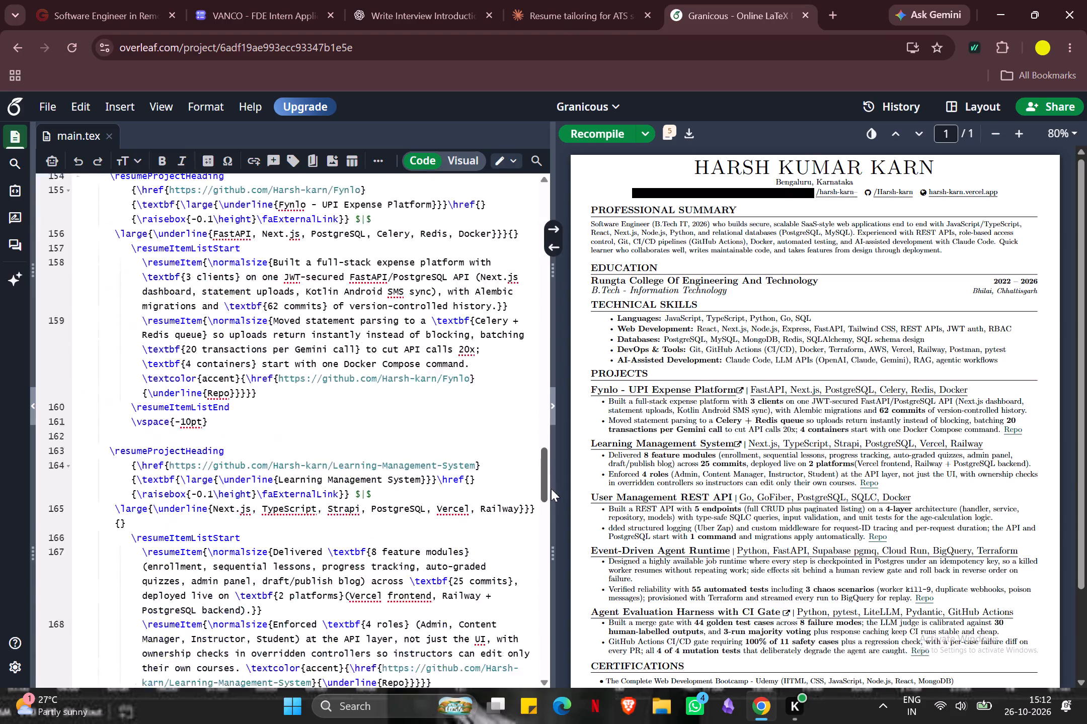
pyautogui.moveTo(551, 489); pyautogui.dragTo(552, 490)
pyautogui.click(189, 318)
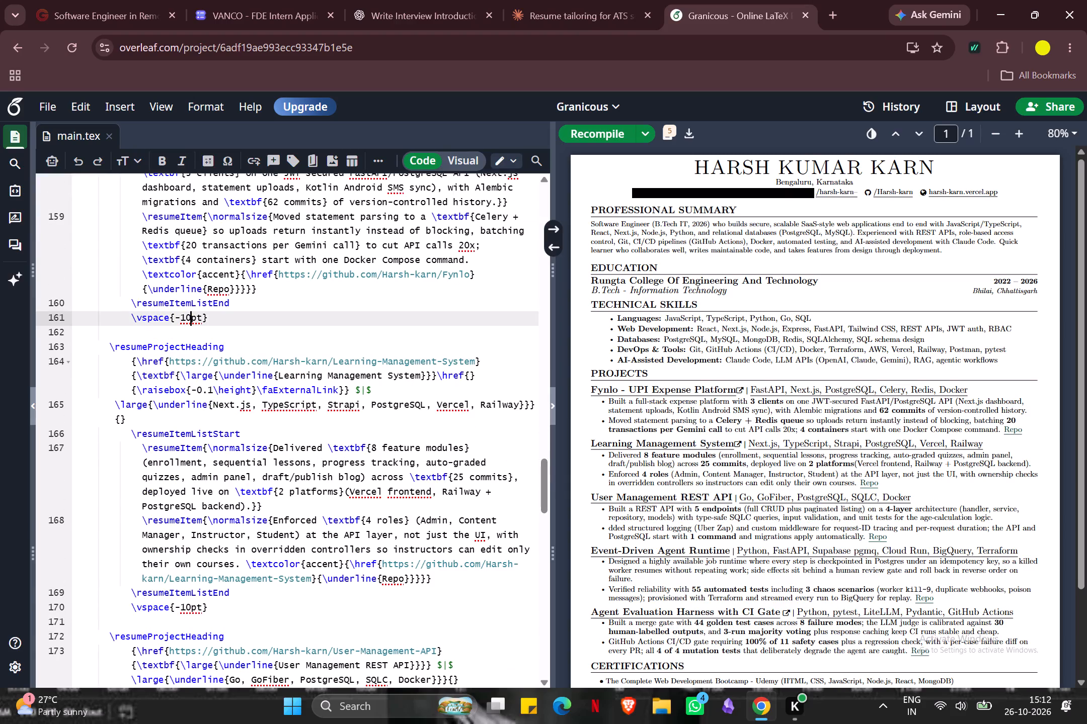
pyautogui.press('BackSpace')
pyautogui.press('BackSpace')
pyautogui.press('8')
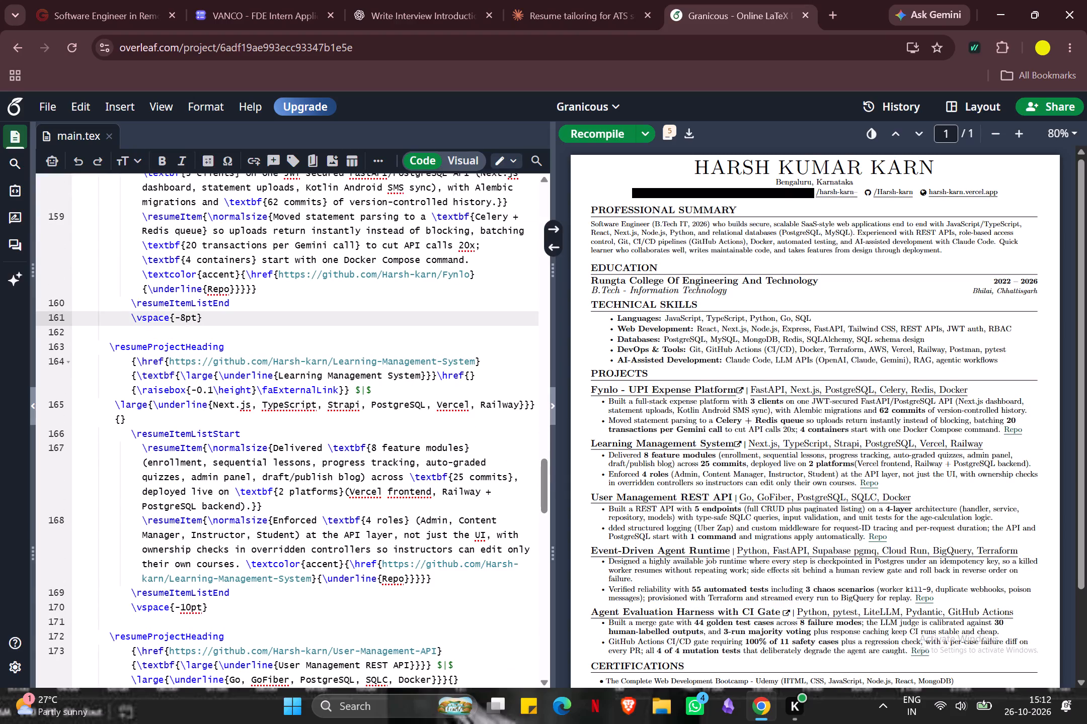
pyautogui.click(191, 608)
pyautogui.press('BackSpace')
pyautogui.press('BackSpace')
pyautogui.press('8')
# Set the vertical spacing after the User Management REST API and Event-Driven Agent Runtime entries to -8pt each.
pyautogui.moveTo(541, 486); pyautogui.dragTo(554, 558)
pyautogui.moveTo(545, 559); pyautogui.dragTo(532, 521)
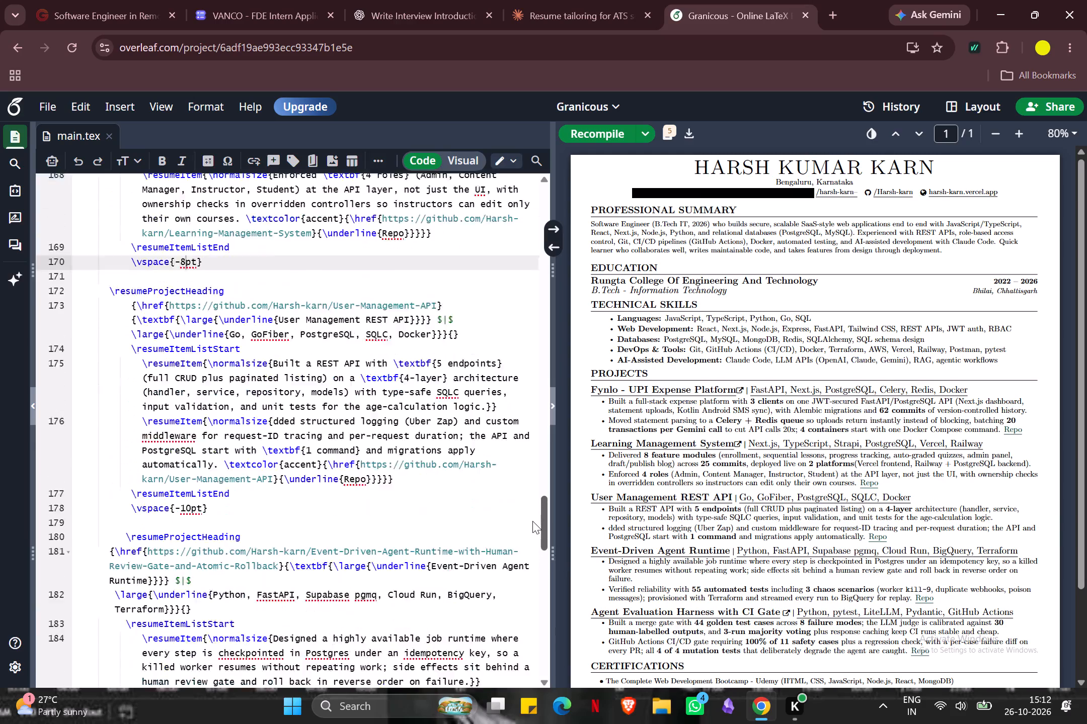
pyautogui.moveTo(532, 521); pyautogui.dragTo(540, 533)
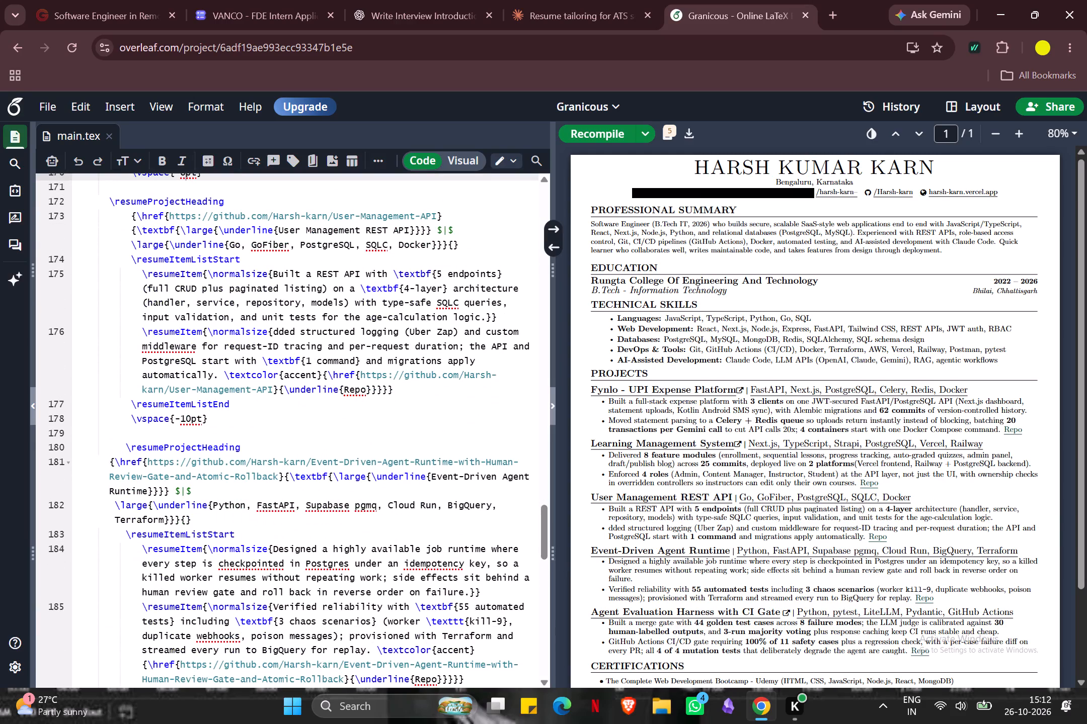
pyautogui.click(189, 423)
pyautogui.press('BackSpace')
pyautogui.press('BackSpace')
pyautogui.press('8')
pyautogui.moveTo(540, 528); pyautogui.dragTo(551, 562)
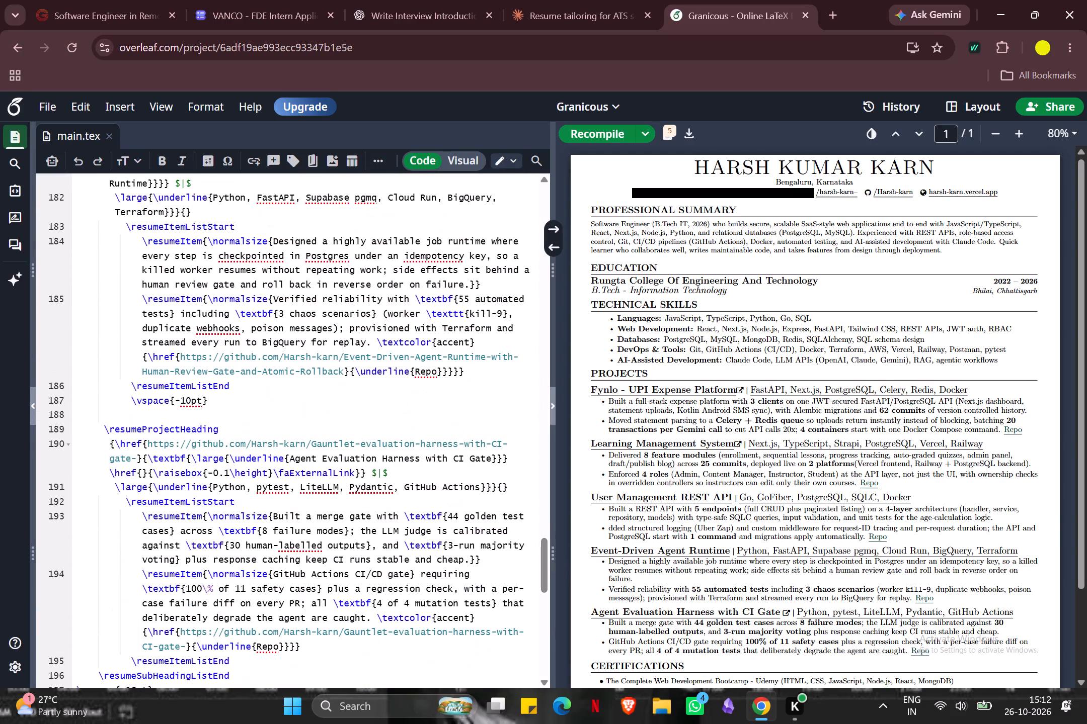
pyautogui.click(189, 404)
pyautogui.press('BackSpace')
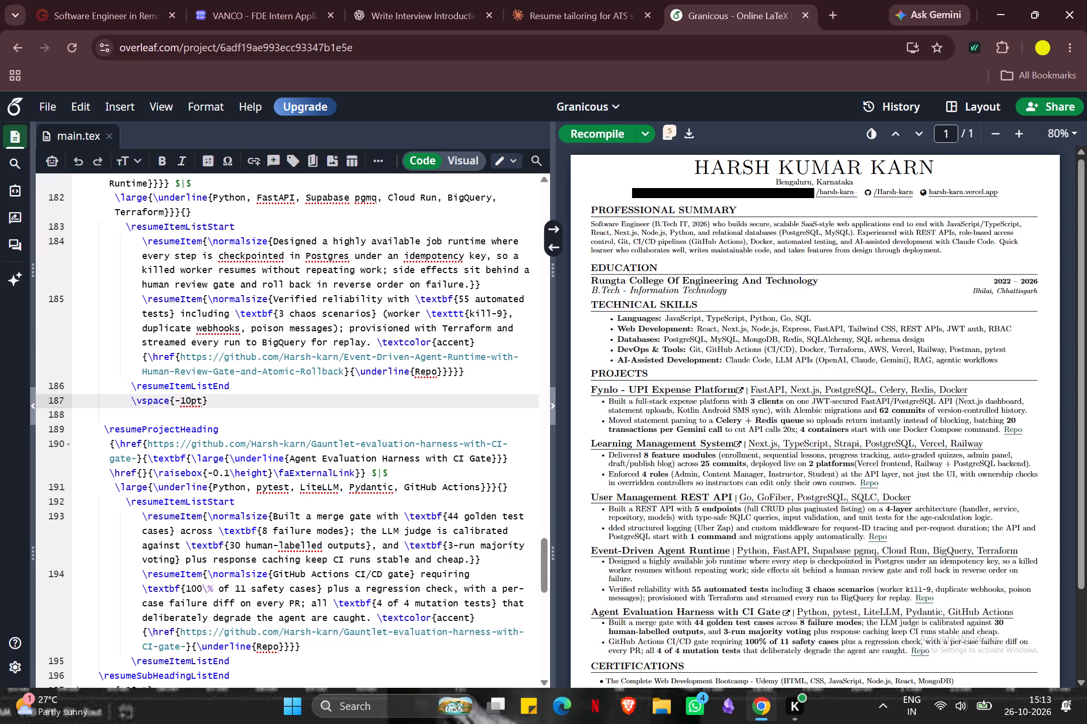
pyautogui.press('BackSpace')
pyautogui.press('8')
# Set the vertical spacing between the Projects and Certifications sections to -6pt, then recompile and check the page layout.
pyautogui.moveTo(543, 559); pyautogui.dragTo(557, 597)
pyautogui.click(132, 324)
pyautogui.click(136, 330)
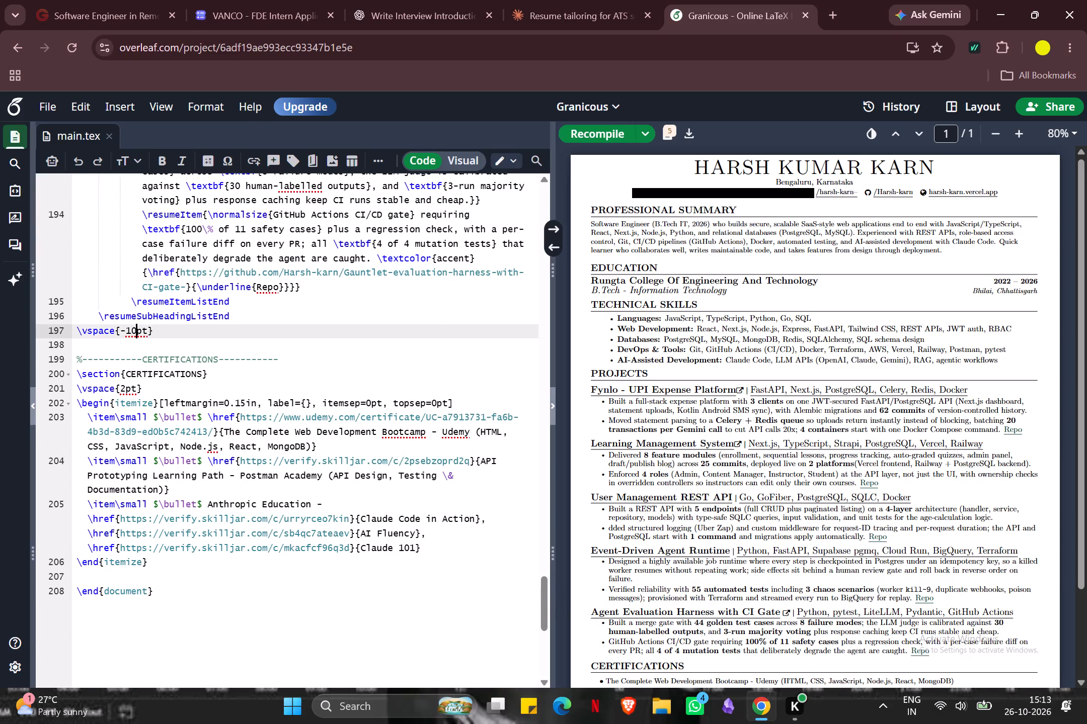
pyautogui.press('BackSpace')
pyautogui.press('BackSpace')
pyautogui.press('6')
pyautogui.click(591, 129)
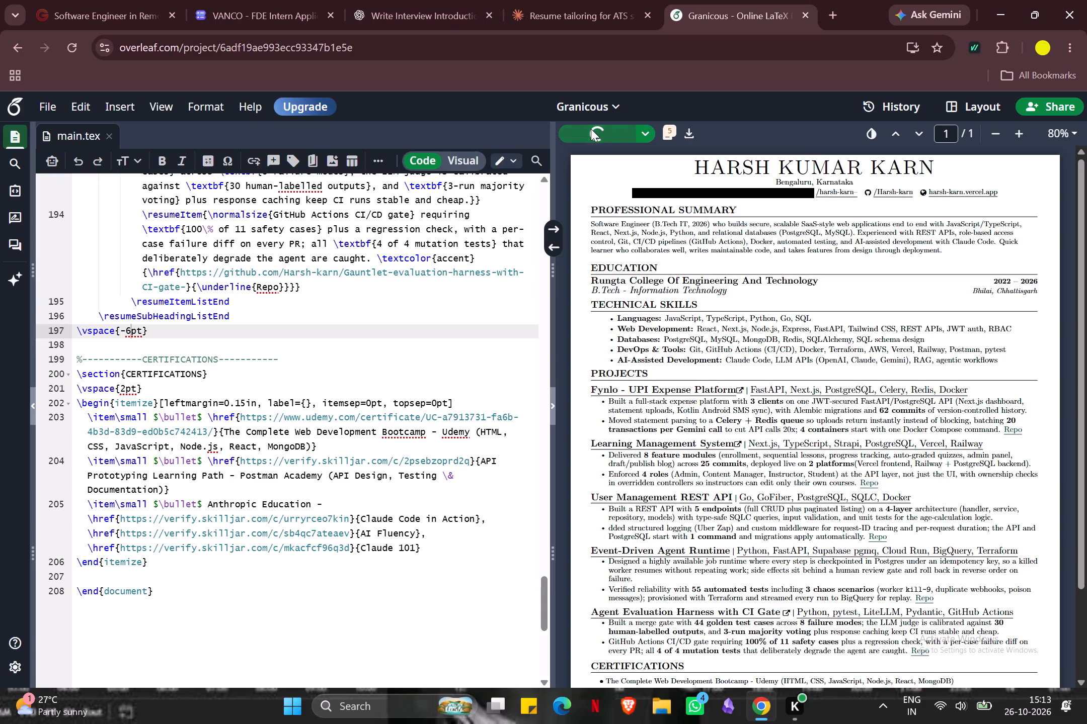
pyautogui.scroll(-1, 697, 359)
pyautogui.scroll(1, 697, 359)
pyautogui.scroll(-1, 696, 359)
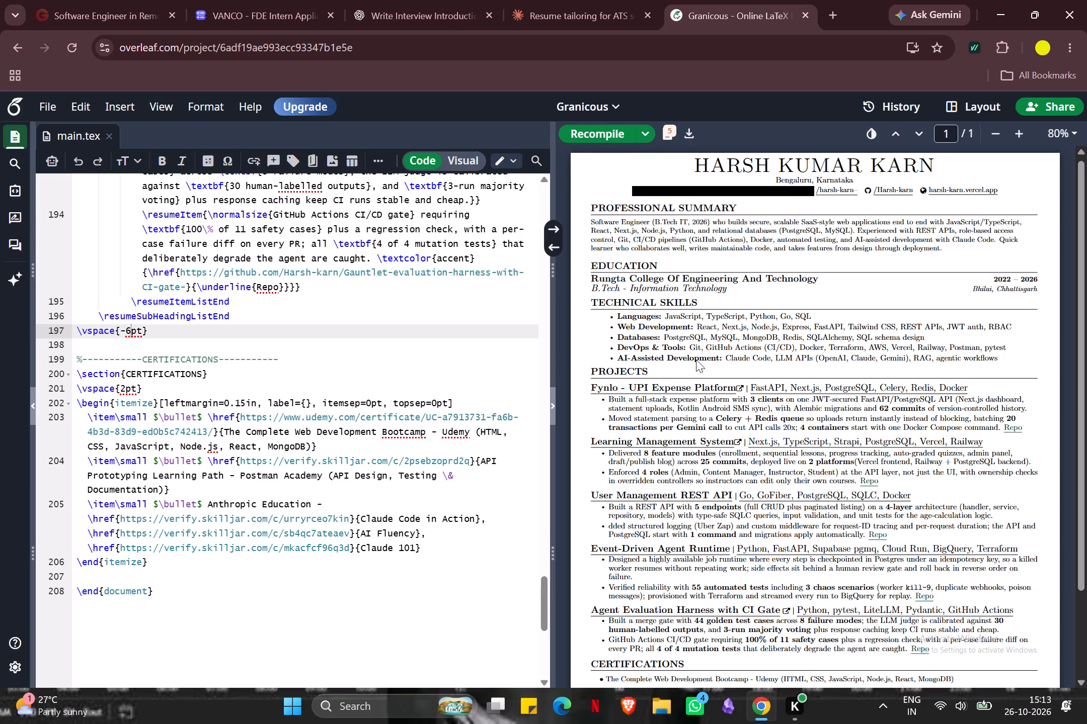
pyautogui.scroll(-5, 696, 359)
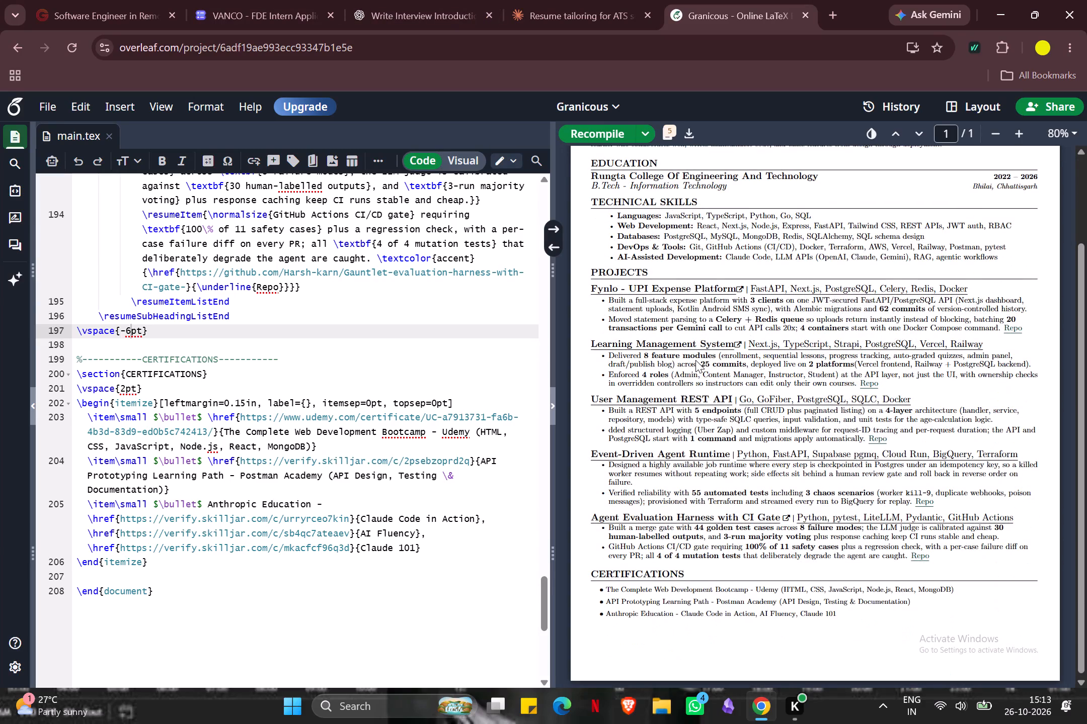
pyautogui.scroll(1, 695, 360)
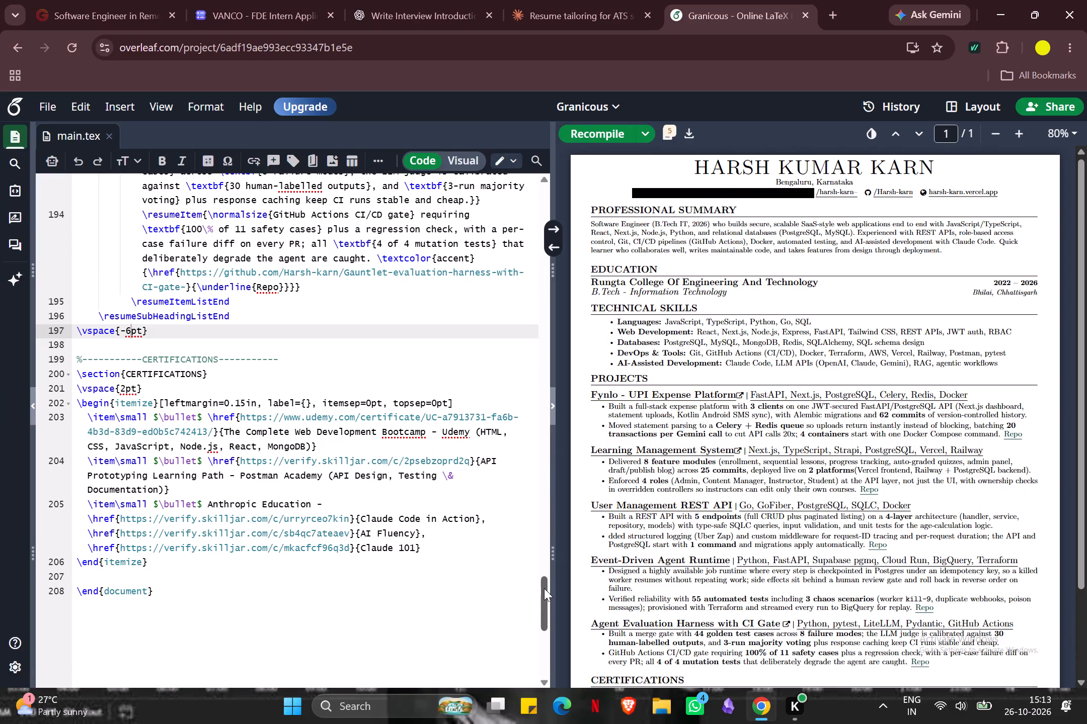
# Copy the raised faExternalLink icon code, including both closing braces, from the Learning Management System project heading.
pyautogui.moveTo(544, 588); pyautogui.dragTo(535, 520)
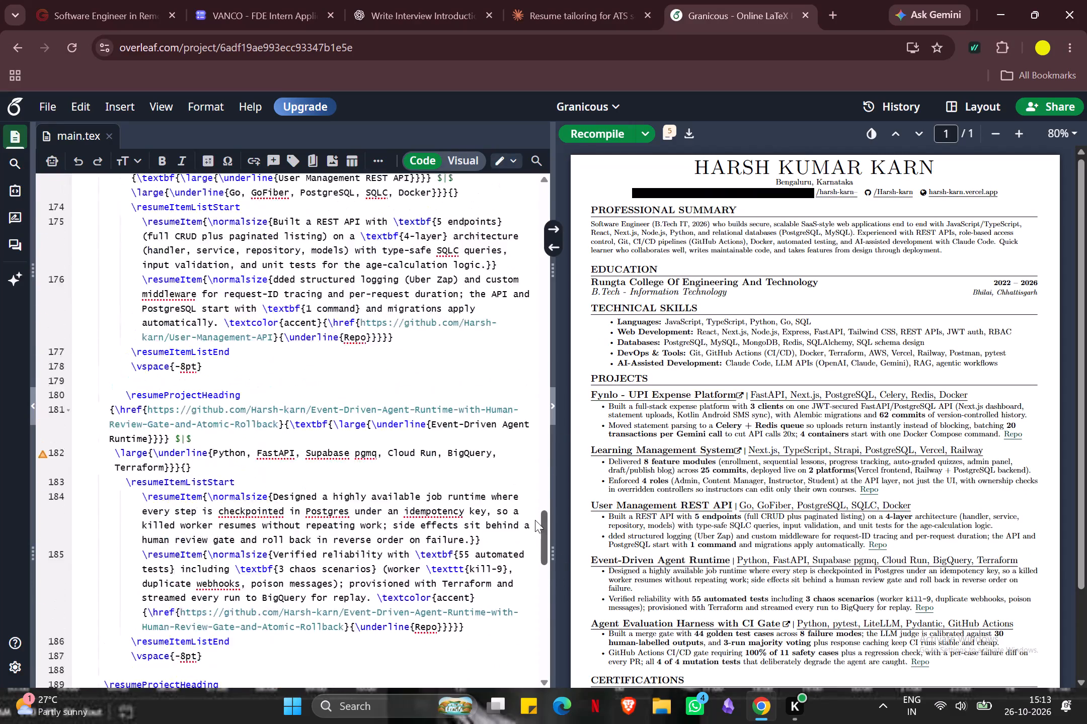
pyautogui.moveTo(535, 520); pyautogui.dragTo(537, 462)
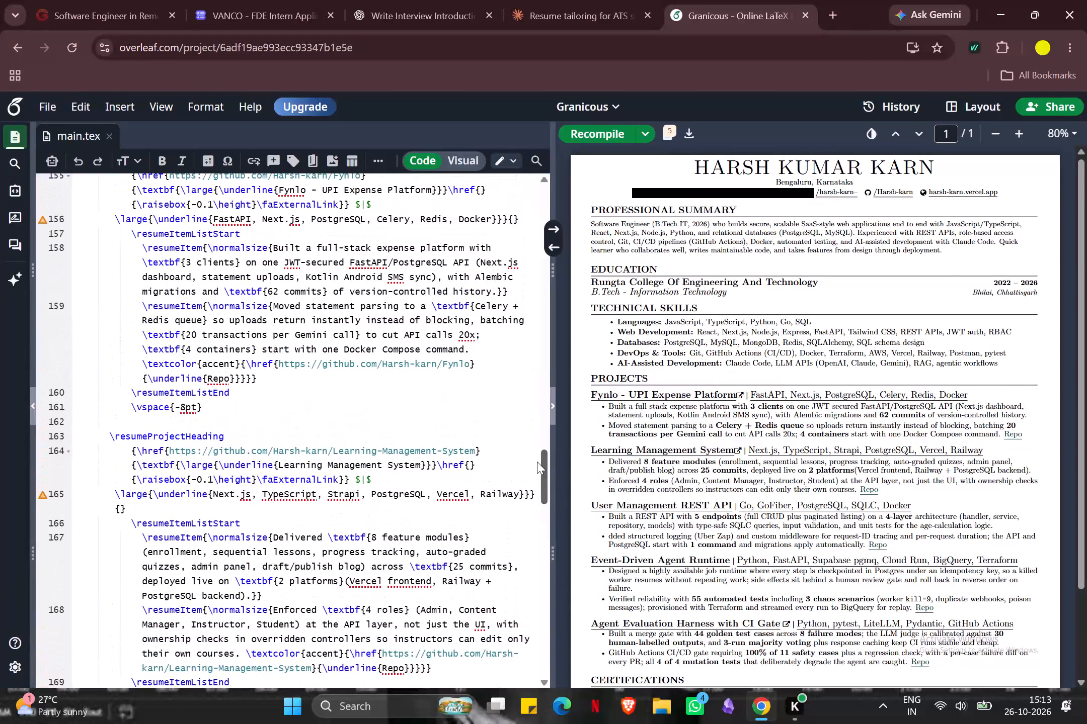
pyautogui.moveTo(537, 462); pyautogui.dragTo(534, 447)
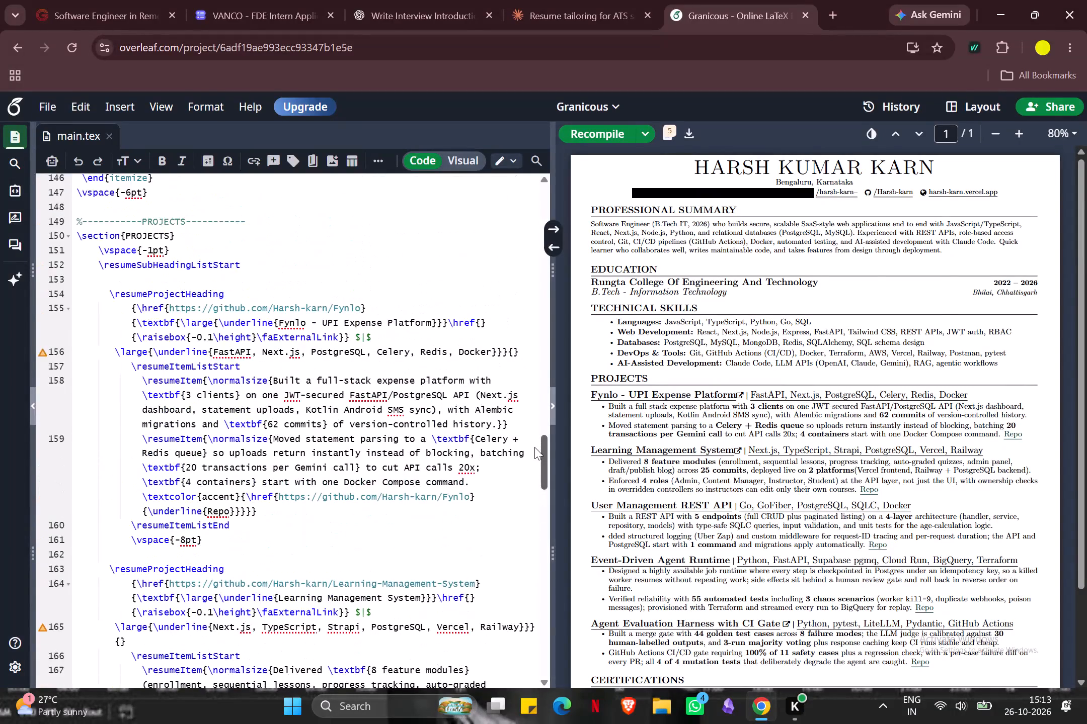
pyautogui.moveTo(534, 447); pyautogui.dragTo(531, 434)
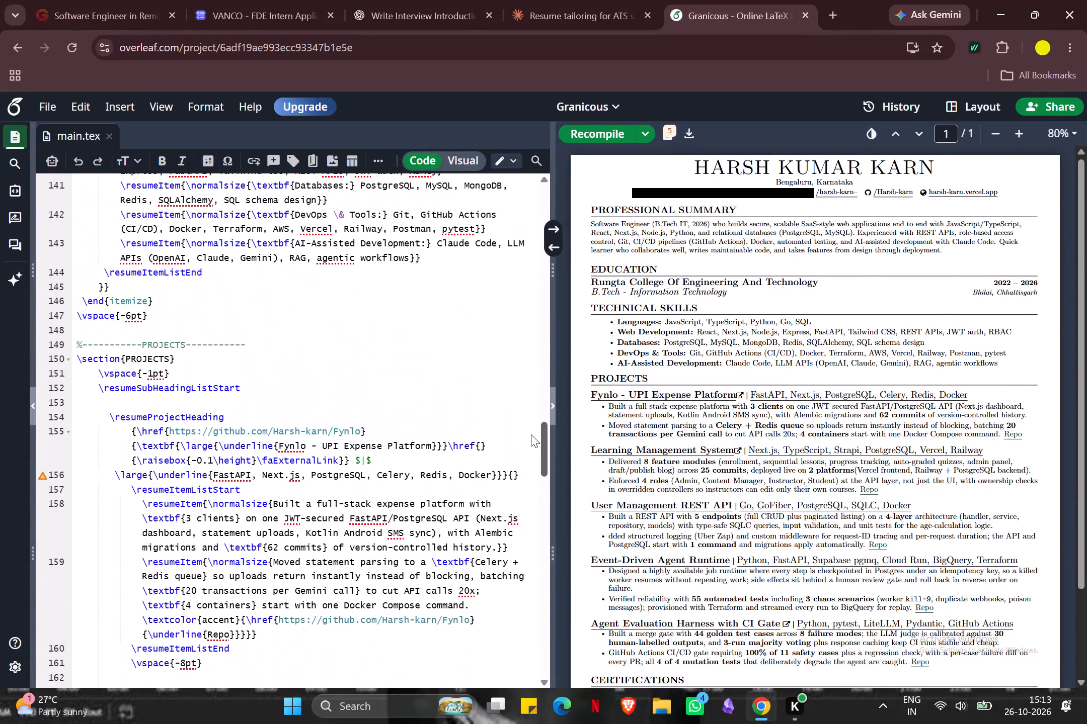
pyautogui.moveTo(531, 434); pyautogui.dragTo(541, 452)
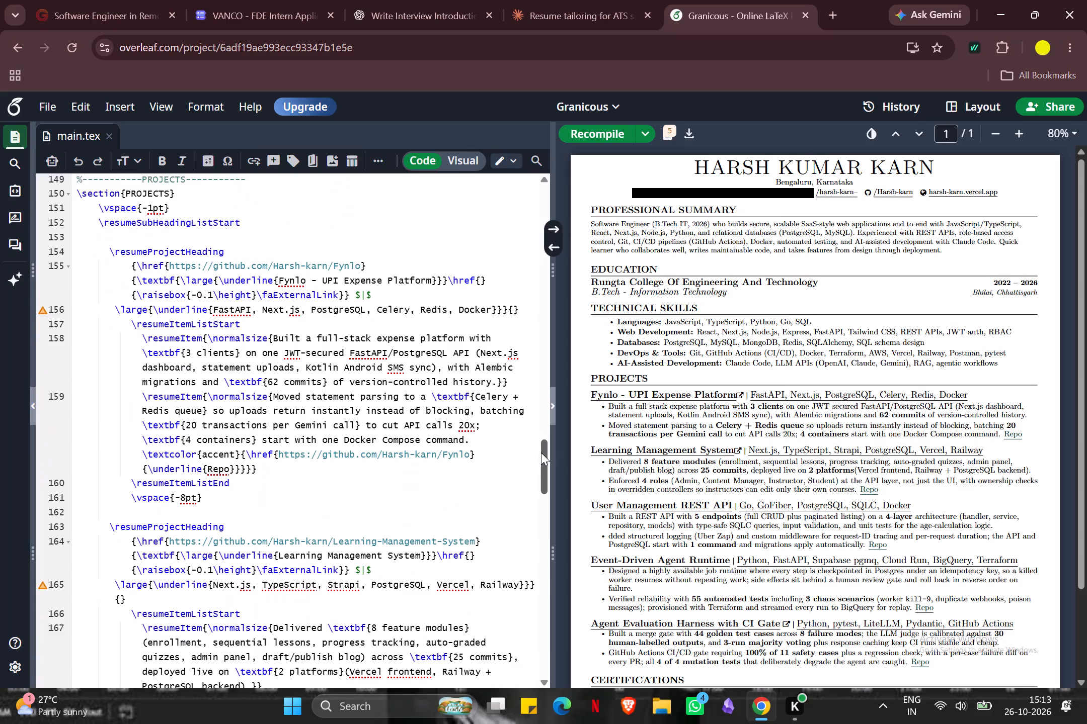
pyautogui.moveTo(541, 452); pyautogui.dragTo(549, 478)
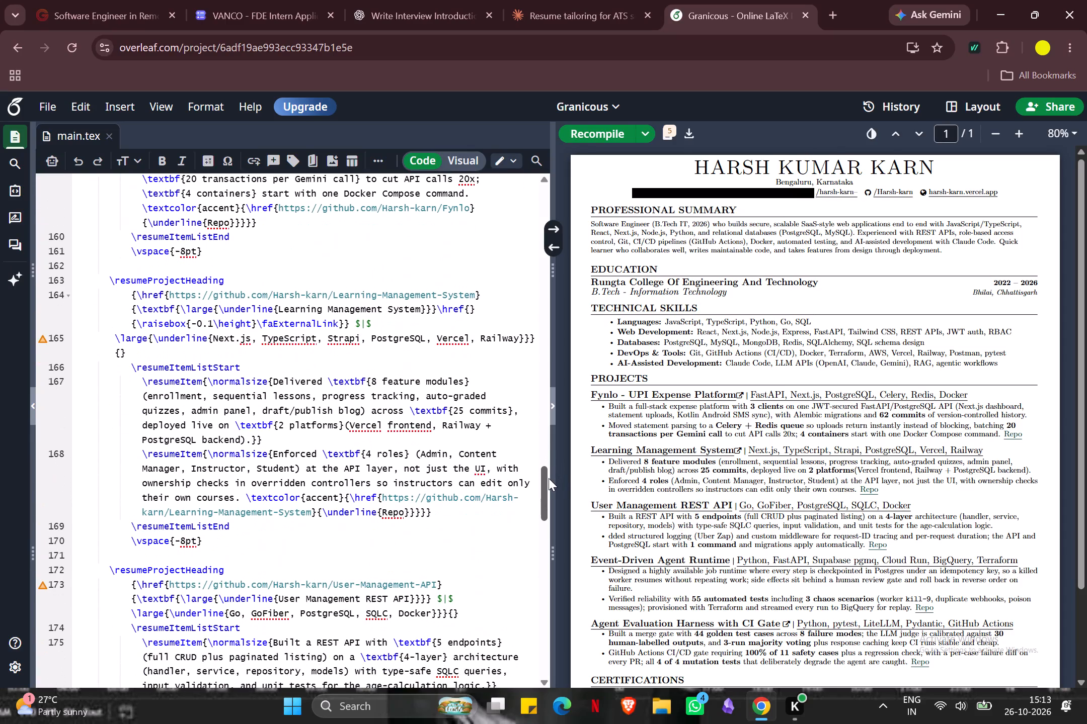
pyautogui.moveTo(549, 478); pyautogui.dragTo(548, 479)
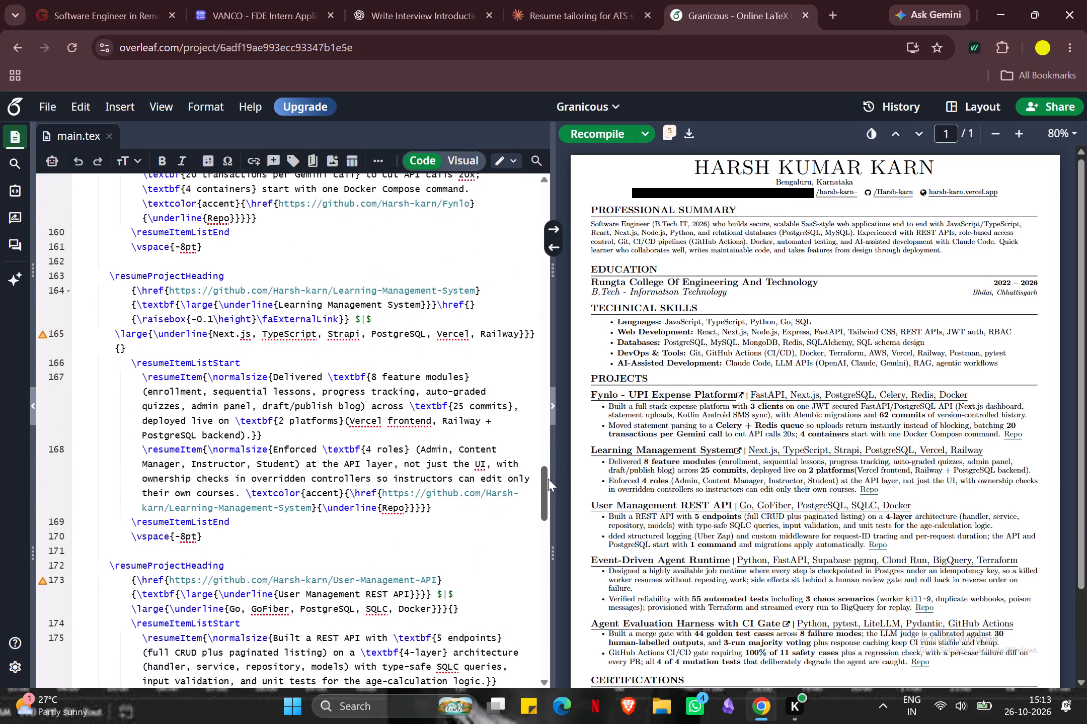
pyautogui.moveTo(548, 479); pyautogui.dragTo(548, 479)
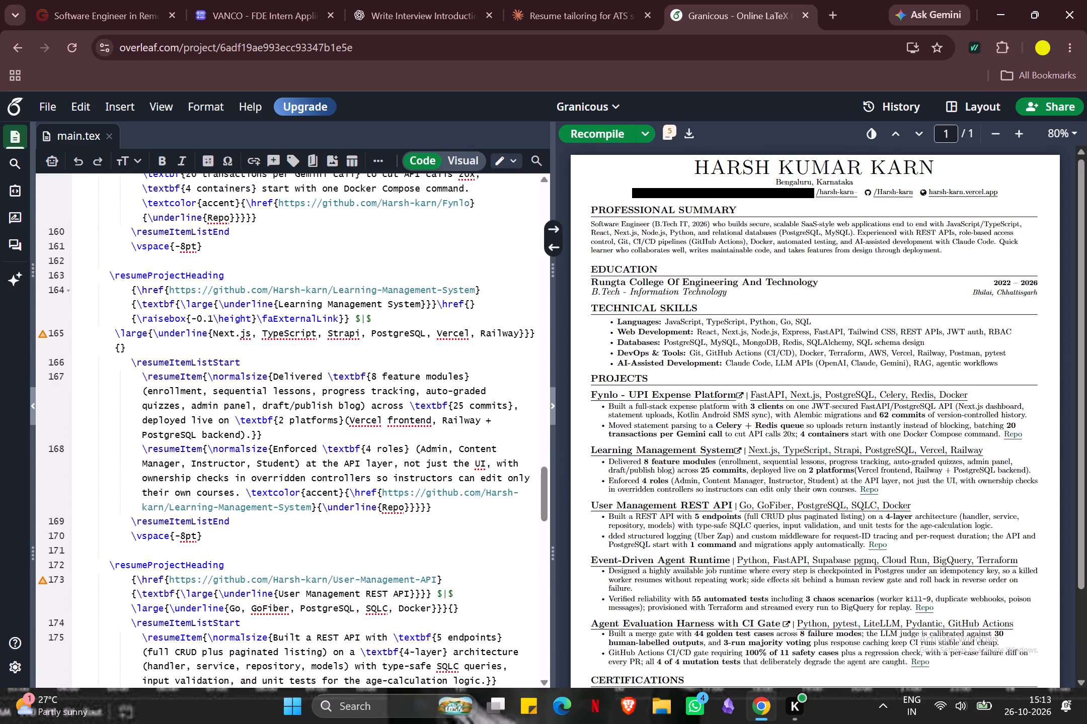
pyautogui.moveTo(129, 319); pyautogui.dragTo(376, 321)
pyautogui.hotkey('ctrl', 'c')
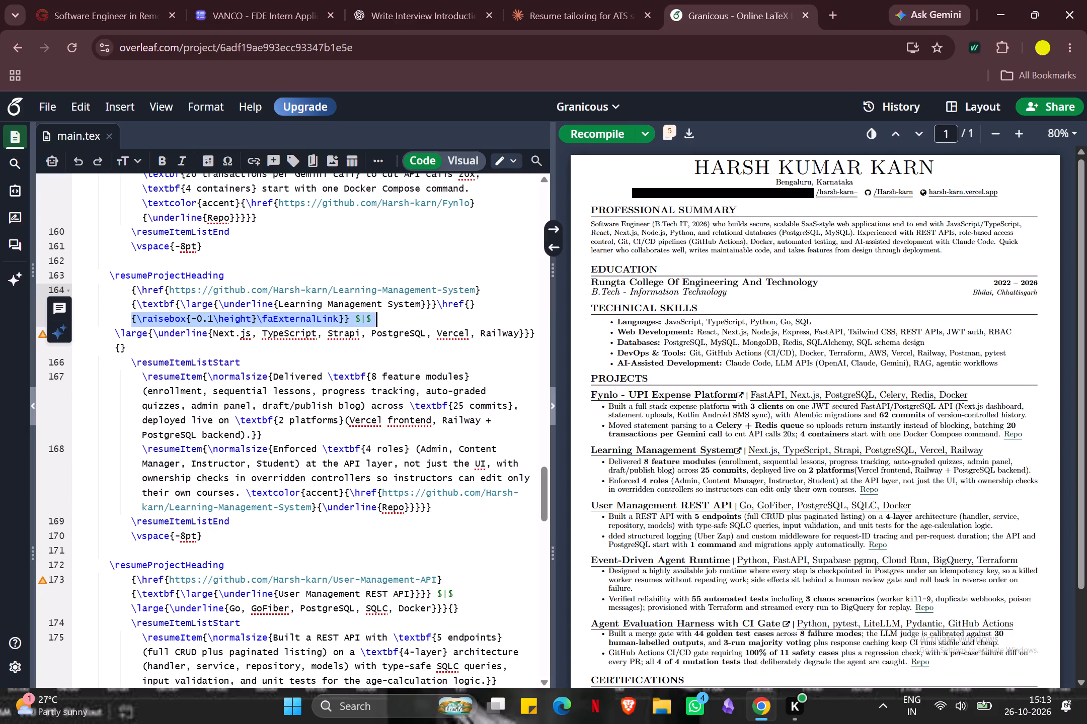
pyautogui.click(420, 310)
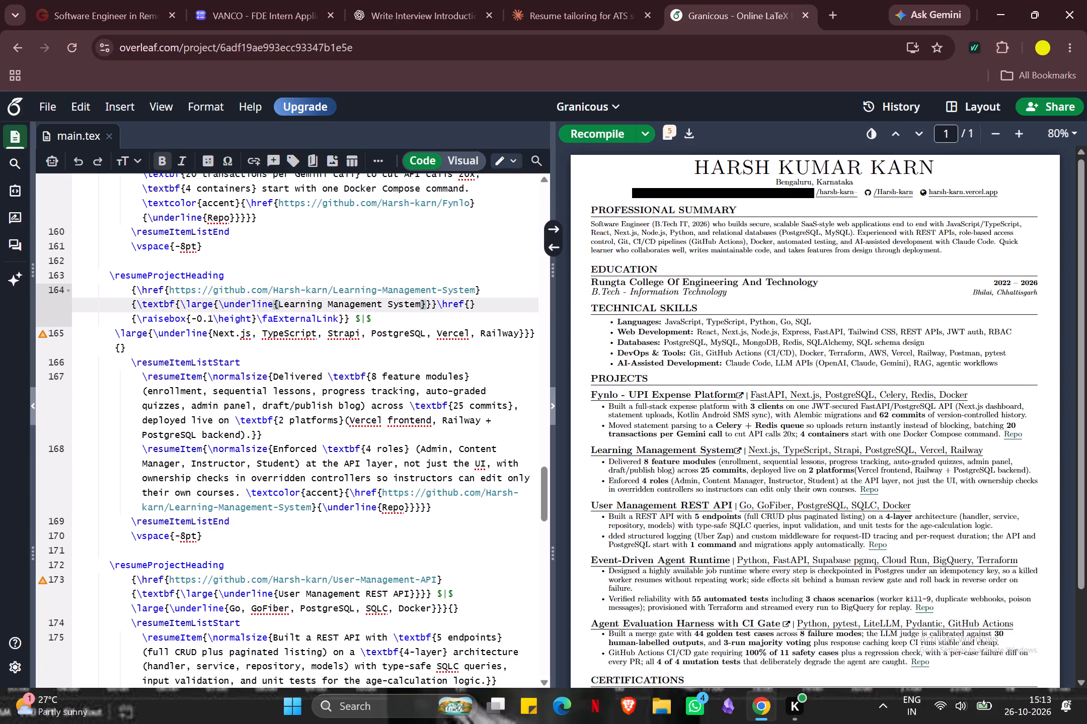
pyautogui.moveTo(437, 304); pyautogui.dragTo(442, 322)
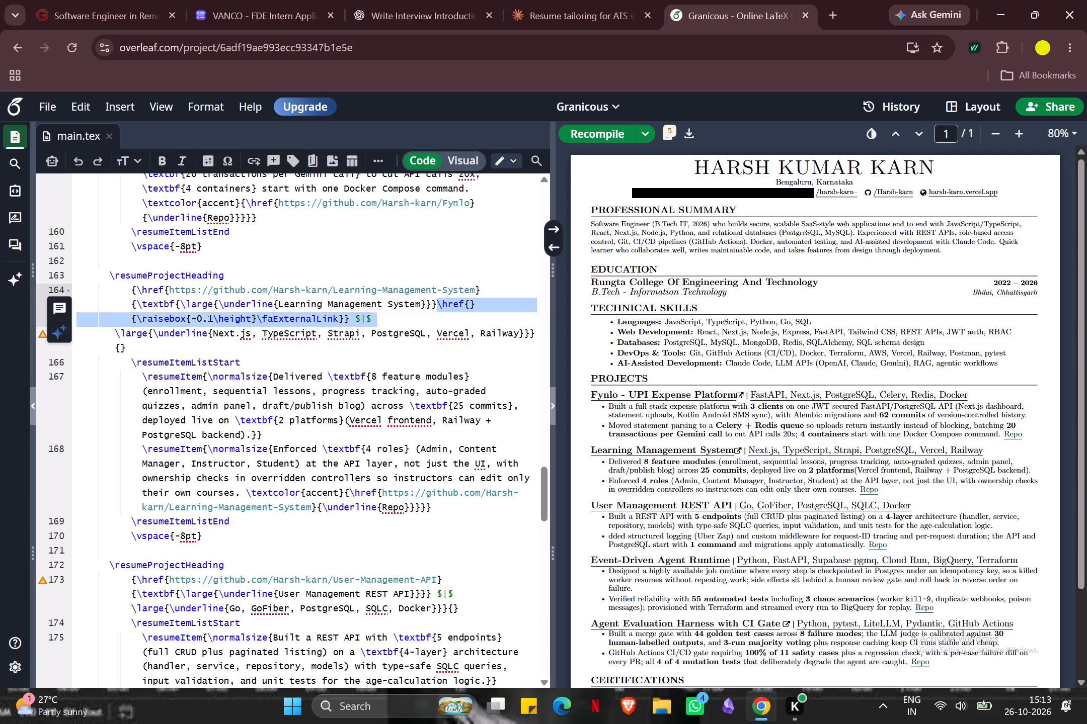
pyautogui.click(437, 315)
pyautogui.moveTo(435, 303); pyautogui.dragTo(440, 314)
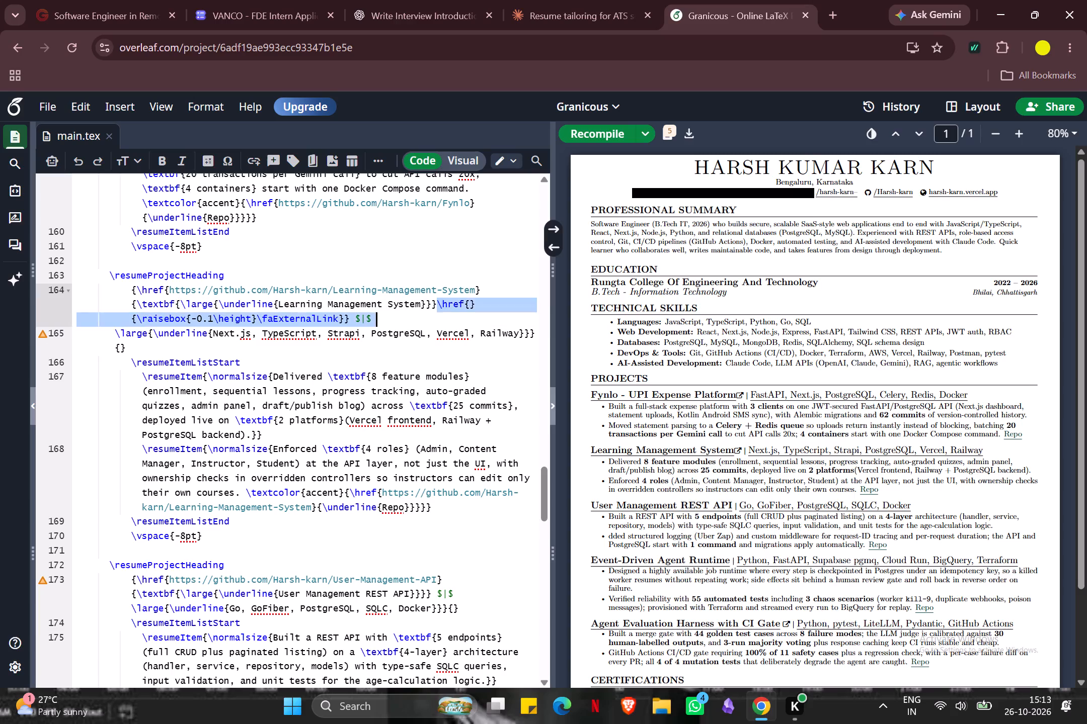
pyautogui.moveTo(440, 314); pyautogui.dragTo(348, 321)
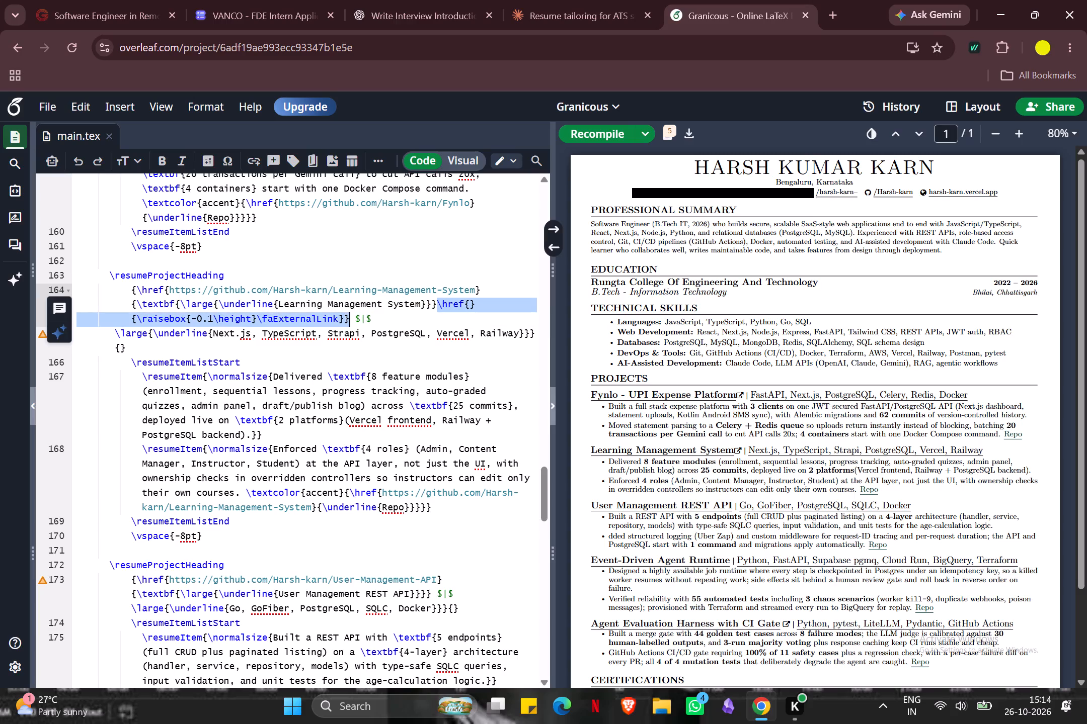
pyautogui.hotkey('ctrl', 'c')
# Insert the copied external-link icon code, preceded by a space, after the title in the User Management REST API heading.
pyautogui.click(424, 596)
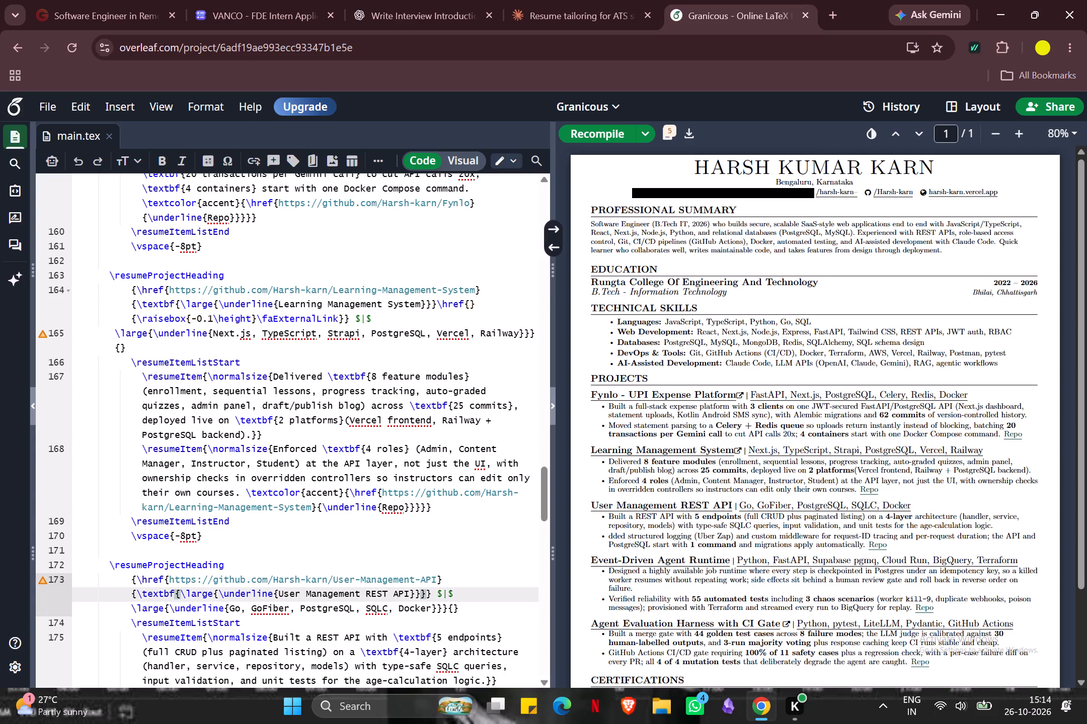
pyautogui.press('space')
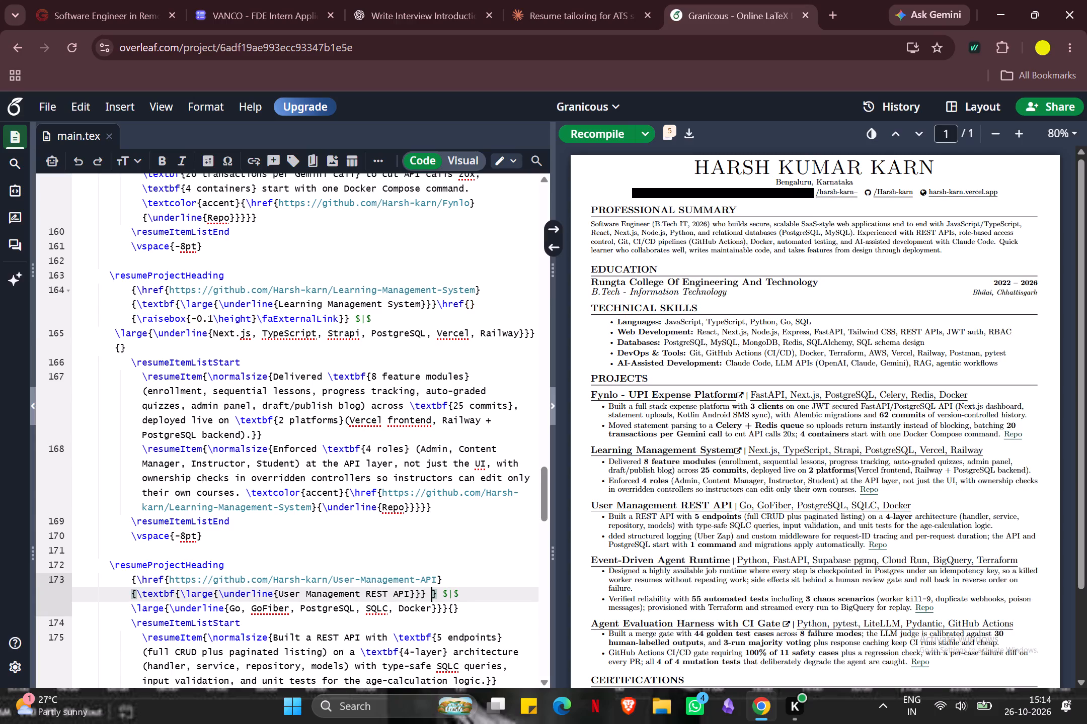
pyautogui.hotkey('ctrl', 'v')
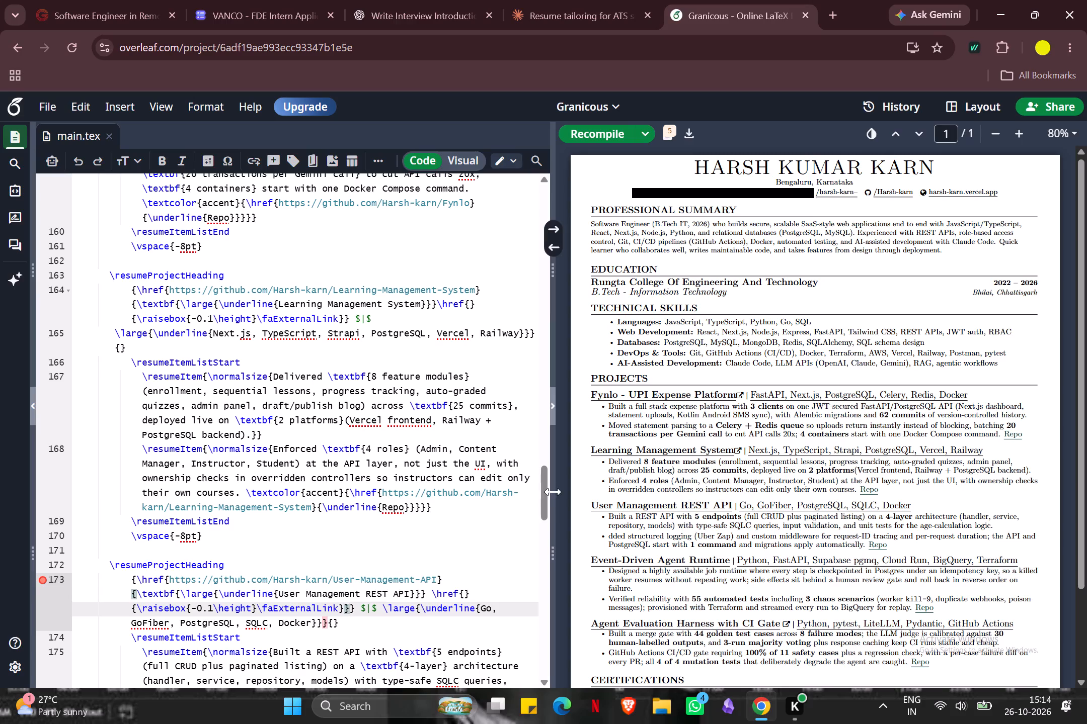
# Move the empty argument at the end of the User Management REST API heading onto its own line.
pyautogui.moveTo(542, 492); pyautogui.dragTo(548, 504)
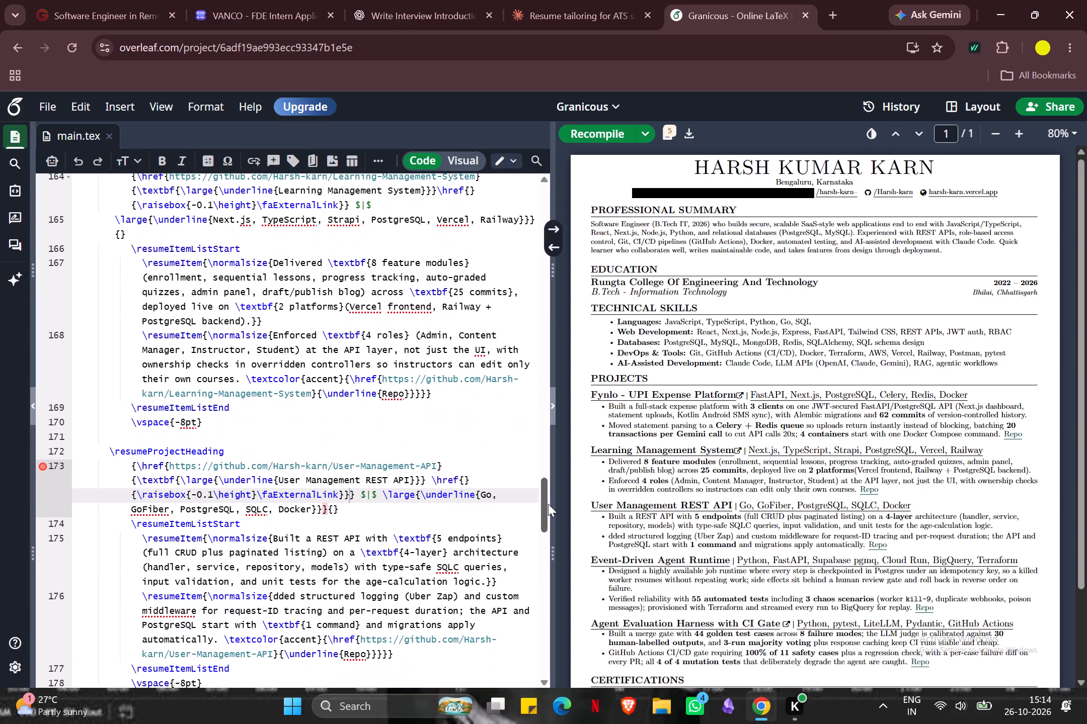
pyautogui.moveTo(548, 504); pyautogui.dragTo(549, 505)
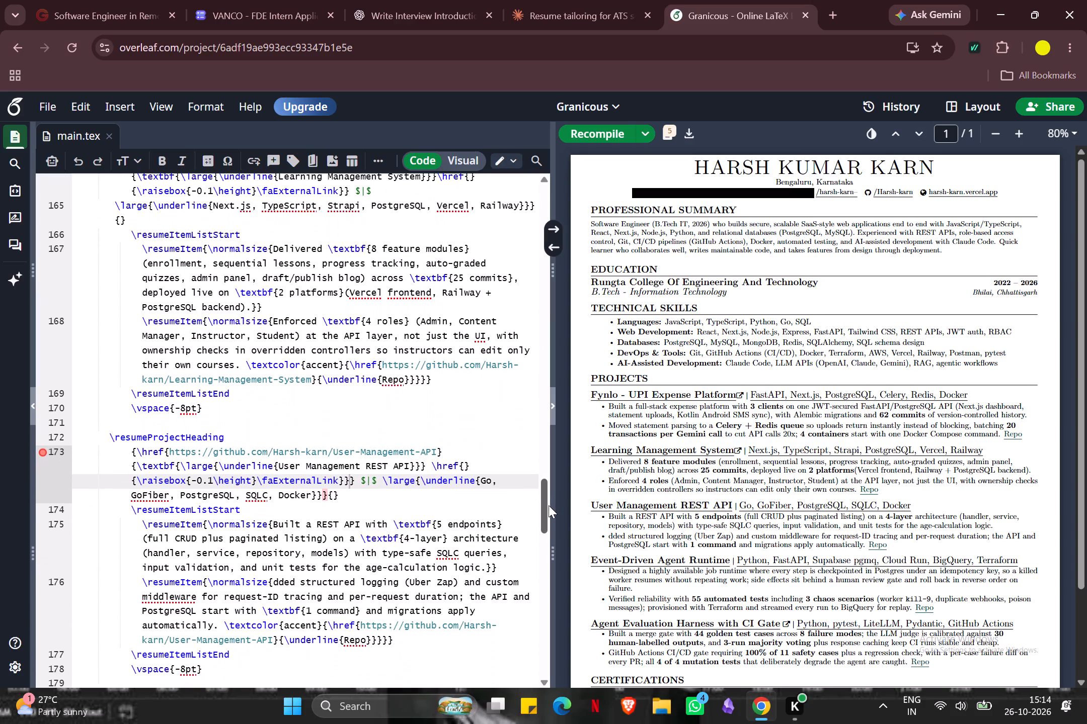
pyautogui.click(327, 497)
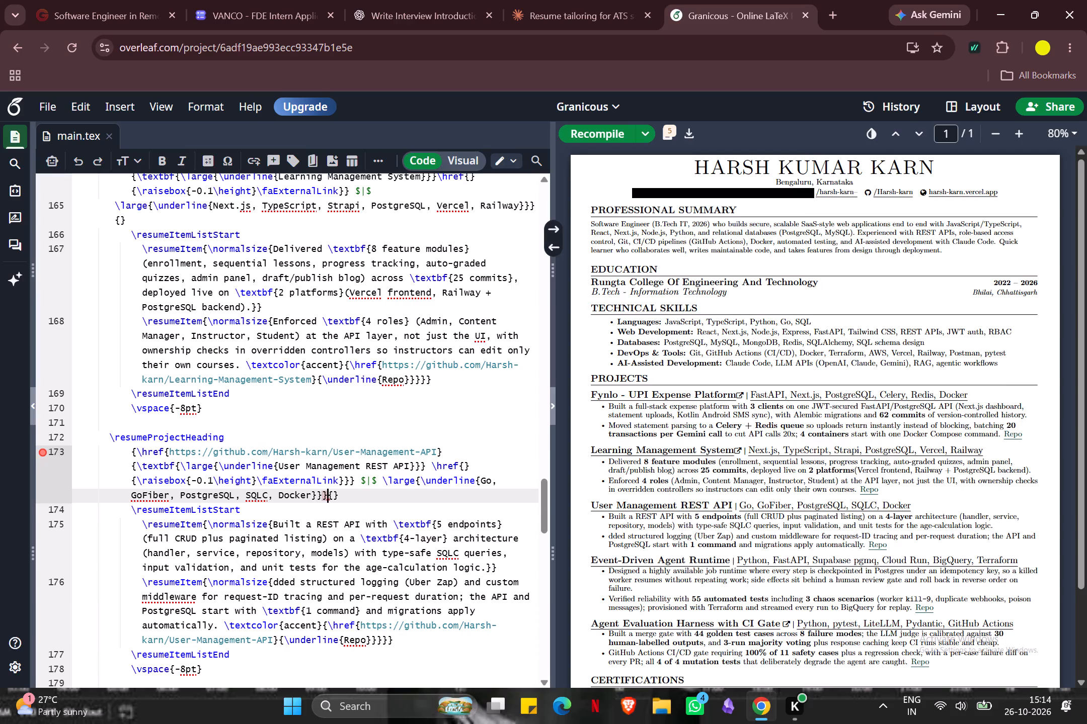
pyautogui.press('Return')
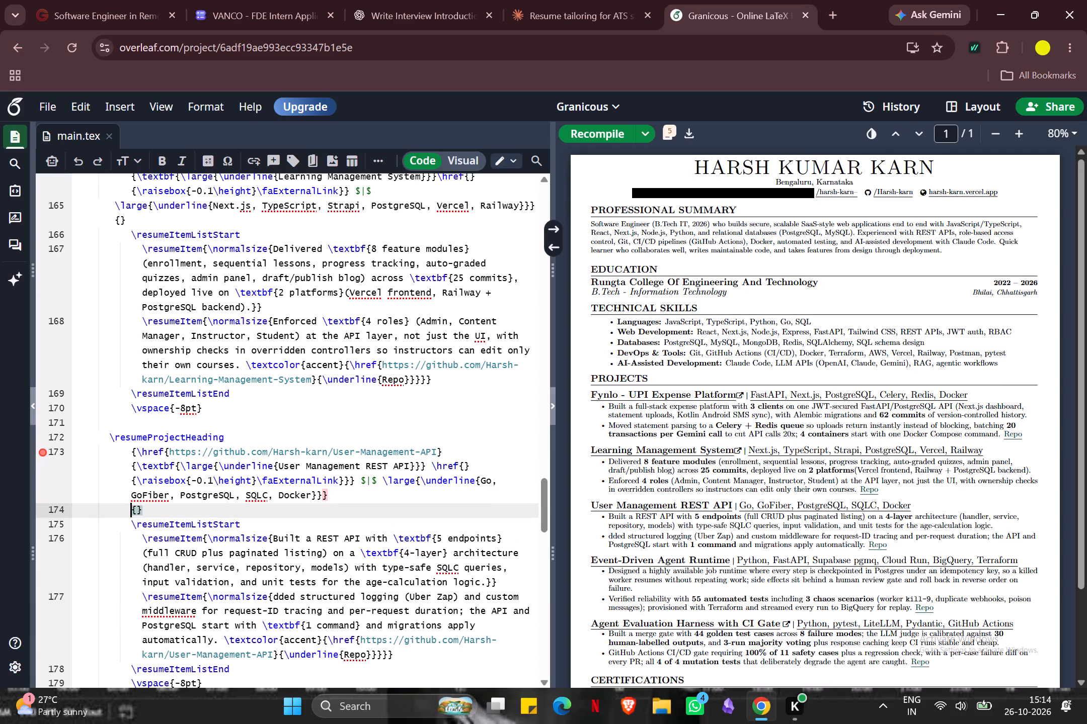
pyautogui.click(336, 494)
# Delete the surplus closing brace after the external-link icon in the User Management REST API heading and recompile the resume.
pyautogui.click(541, 504)
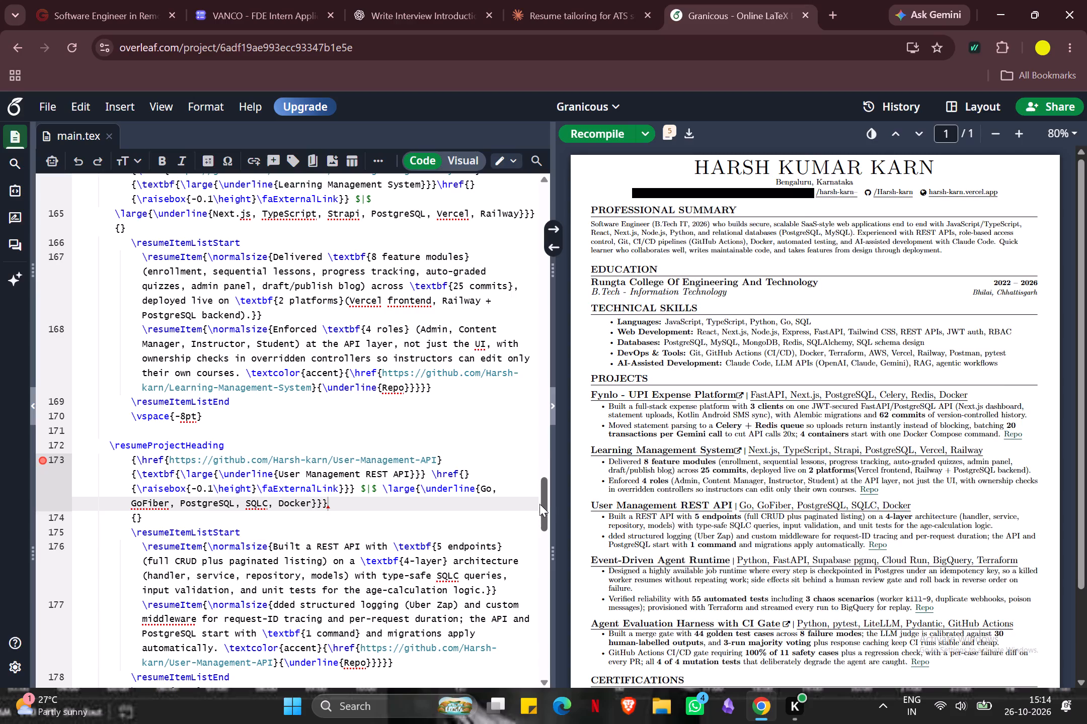
pyautogui.click(351, 485)
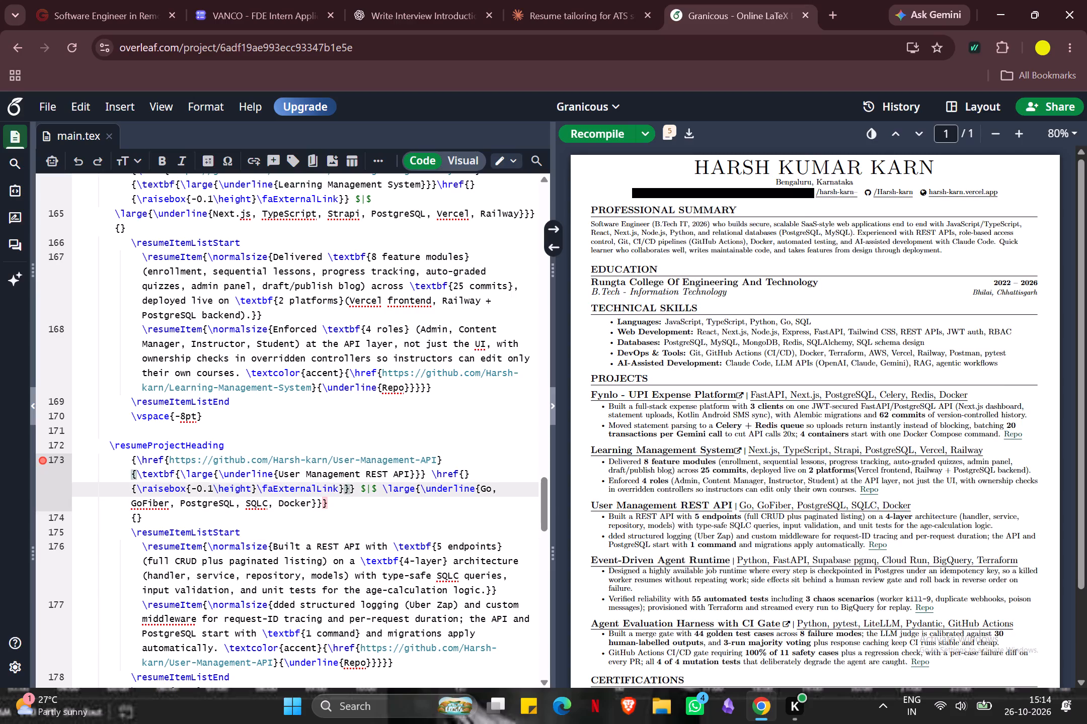
pyautogui.press('BackSpace')
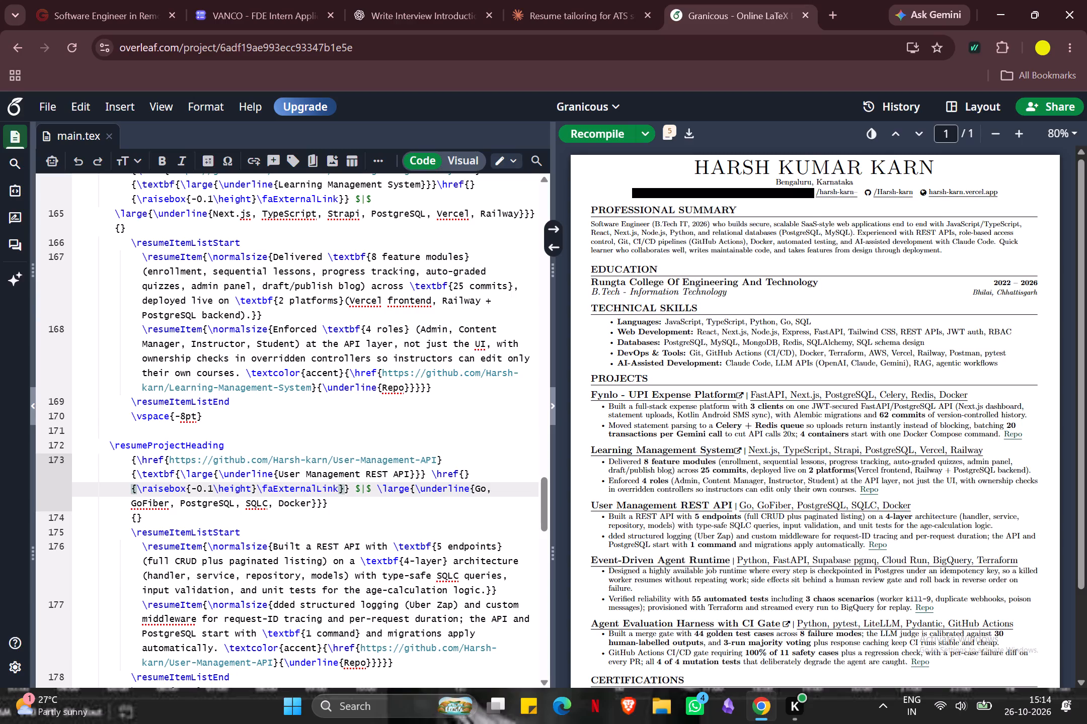
pyautogui.moveTo(431, 473); pyautogui.dragTo(427, 483)
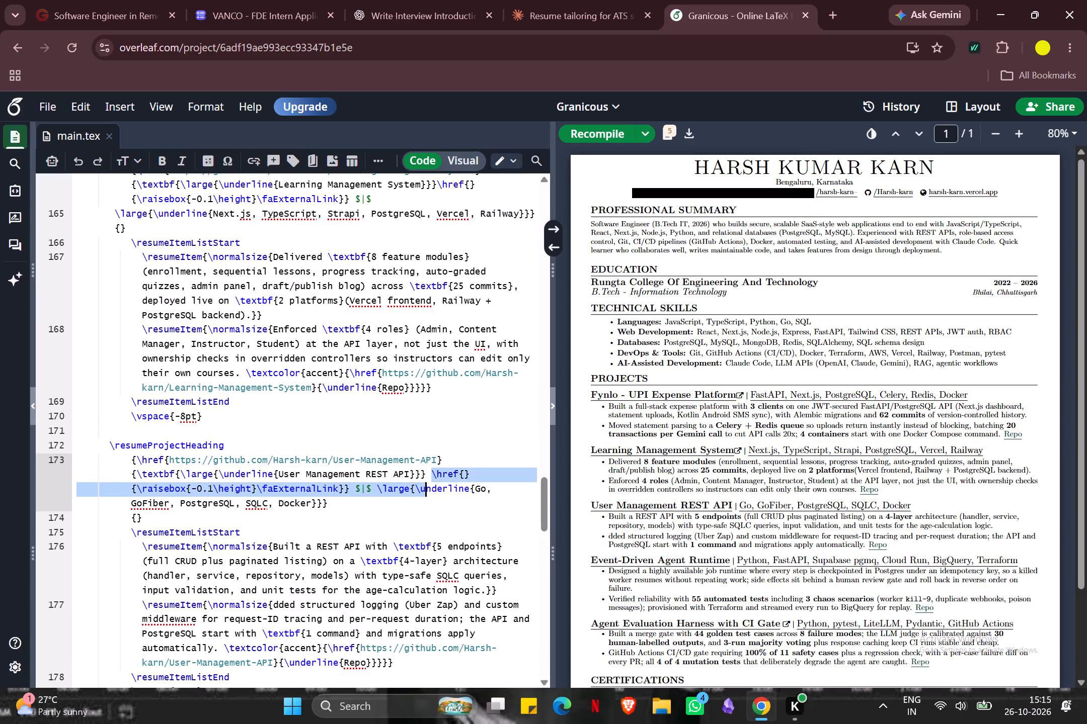
pyautogui.moveTo(427, 483); pyautogui.dragTo(432, 481)
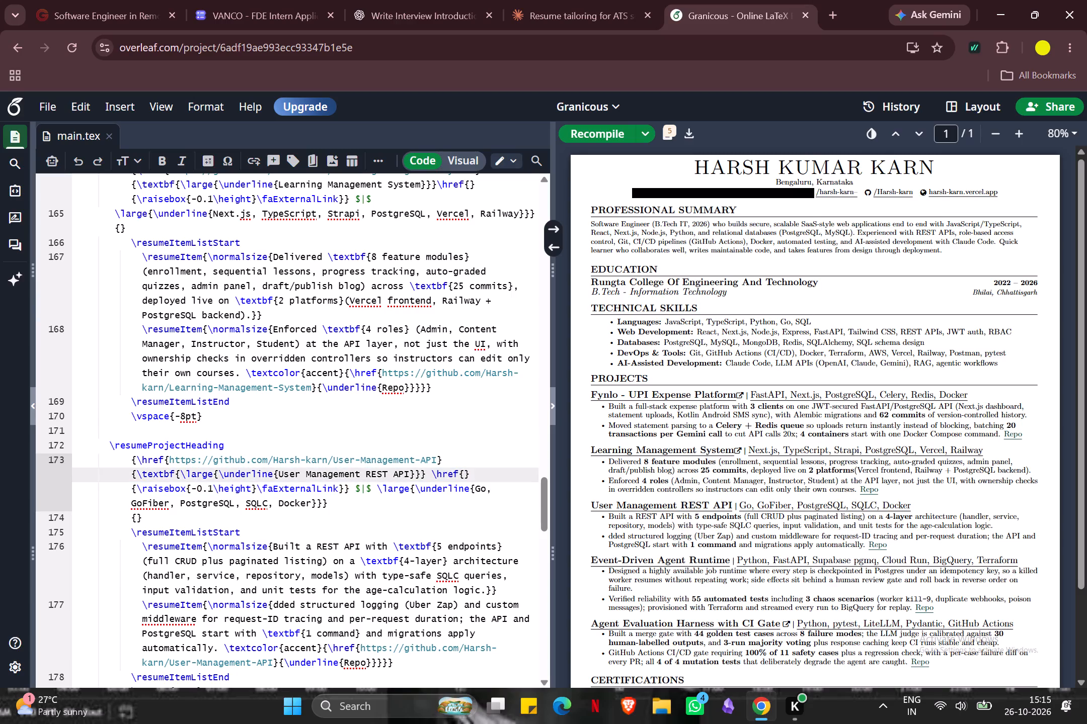
pyautogui.click(422, 501)
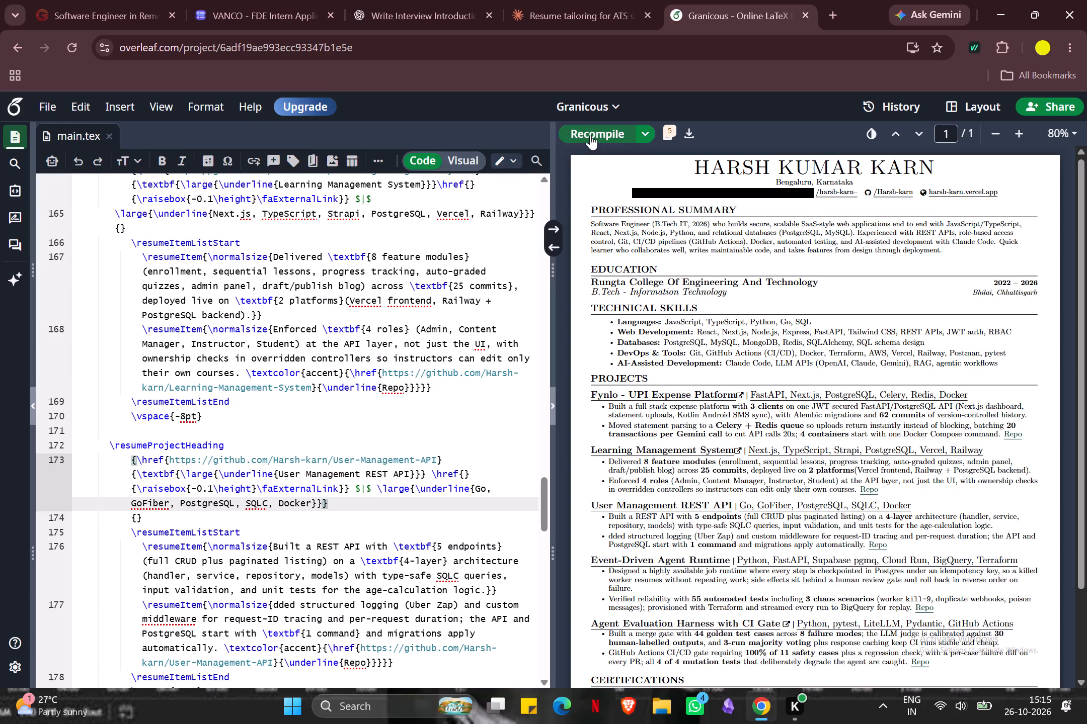
pyautogui.click(590, 134)
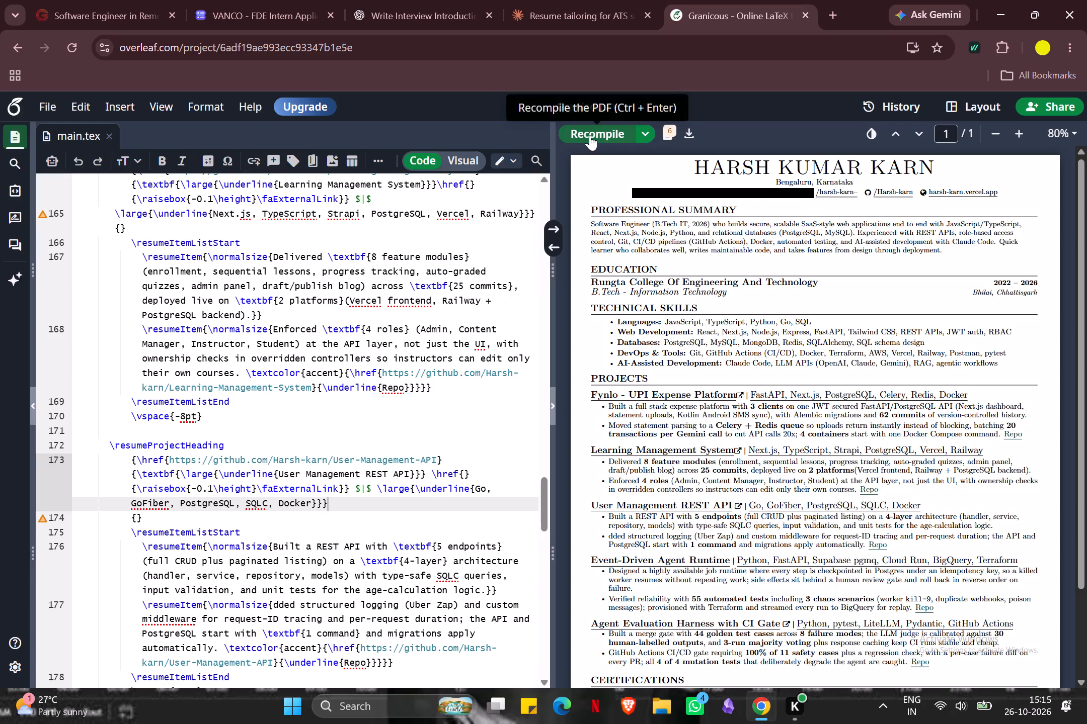
# Insert the copied external-link icon code on a new line after the Event-Driven Agent Runtime title, without a surplus closing brace, and recompile.
pyautogui.moveTo(543, 500); pyautogui.dragTo(547, 506)
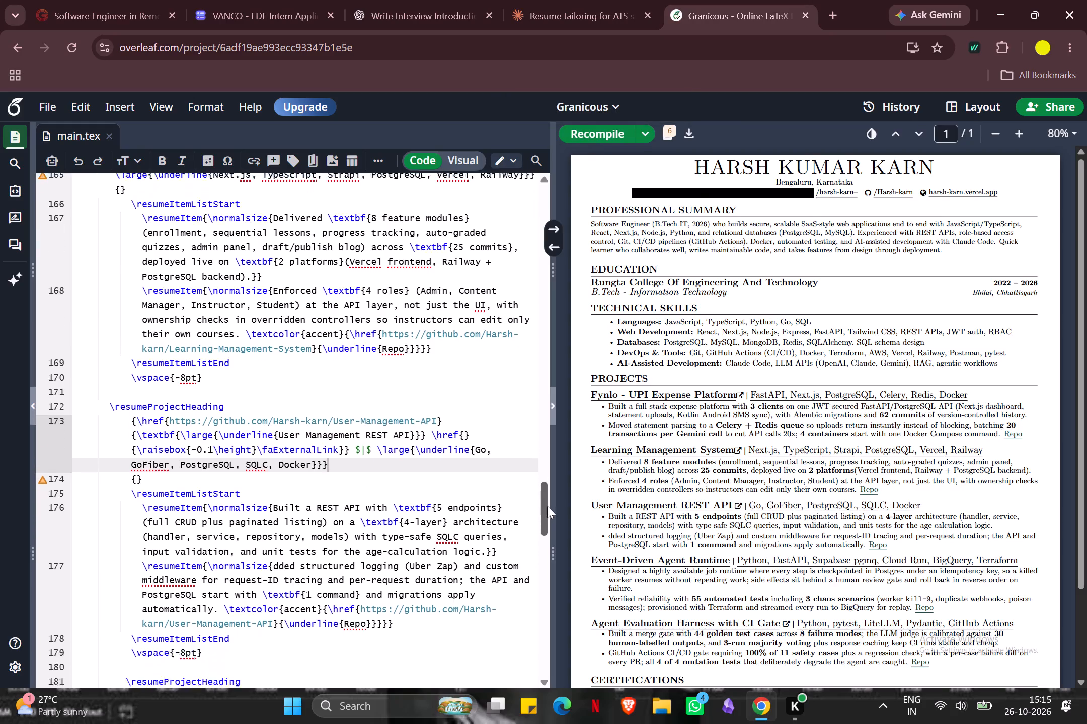
pyautogui.moveTo(547, 506); pyautogui.dragTo(552, 546)
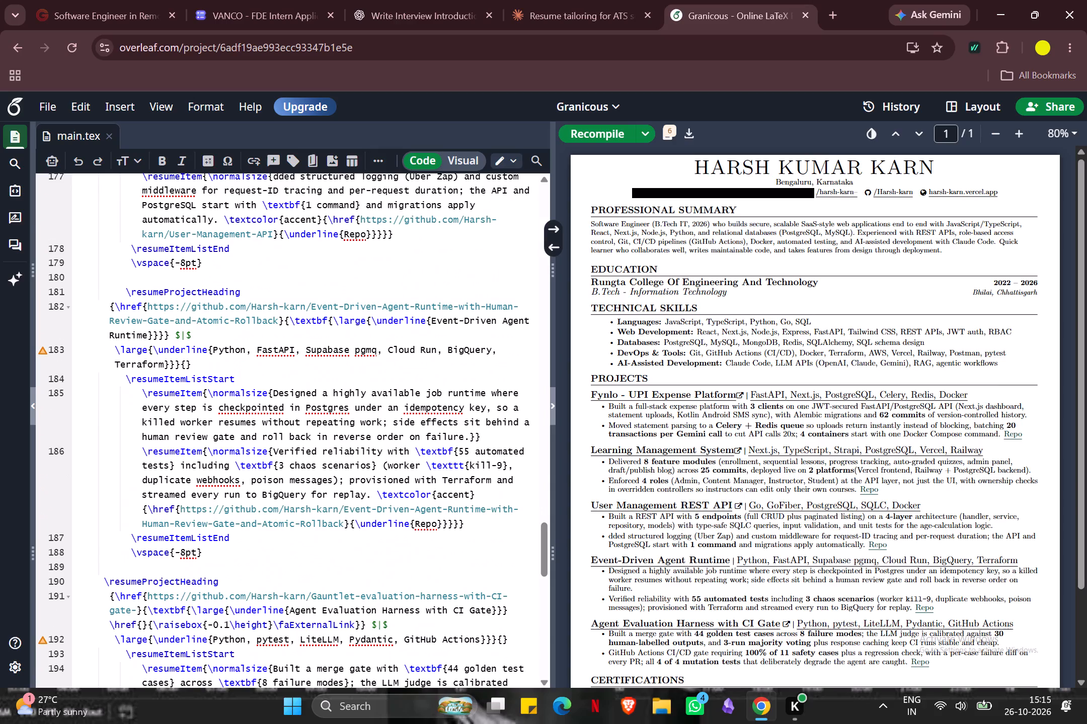
pyautogui.click(164, 333)
pyautogui.press('Return')
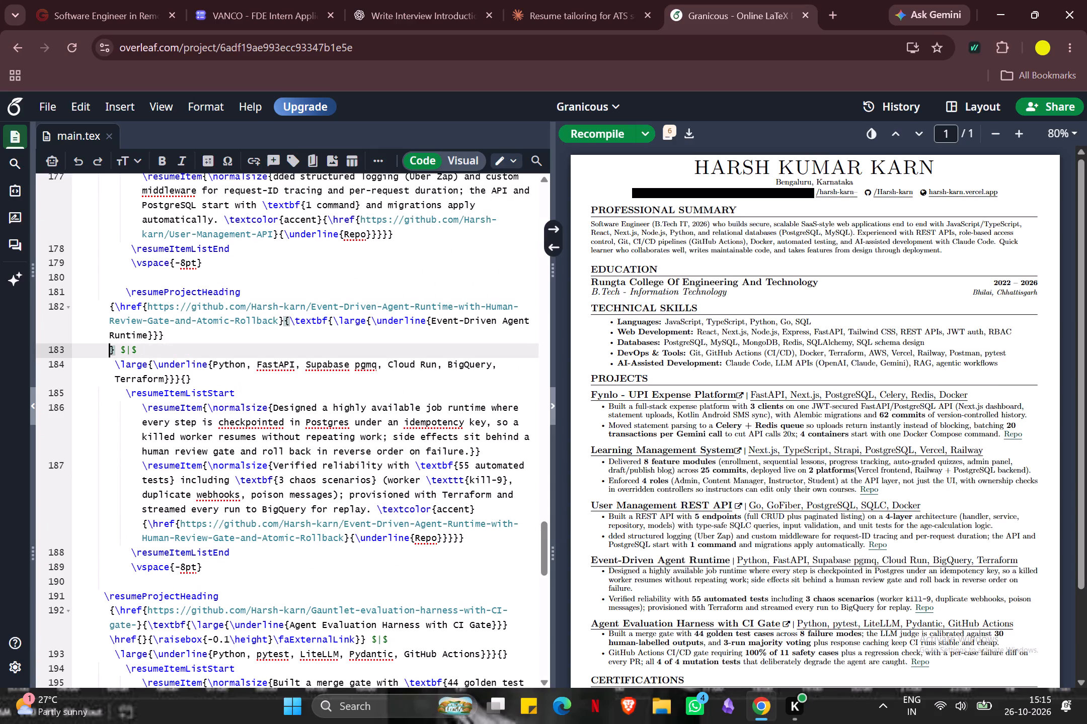
pyautogui.hotkey('ctrl', 'v')
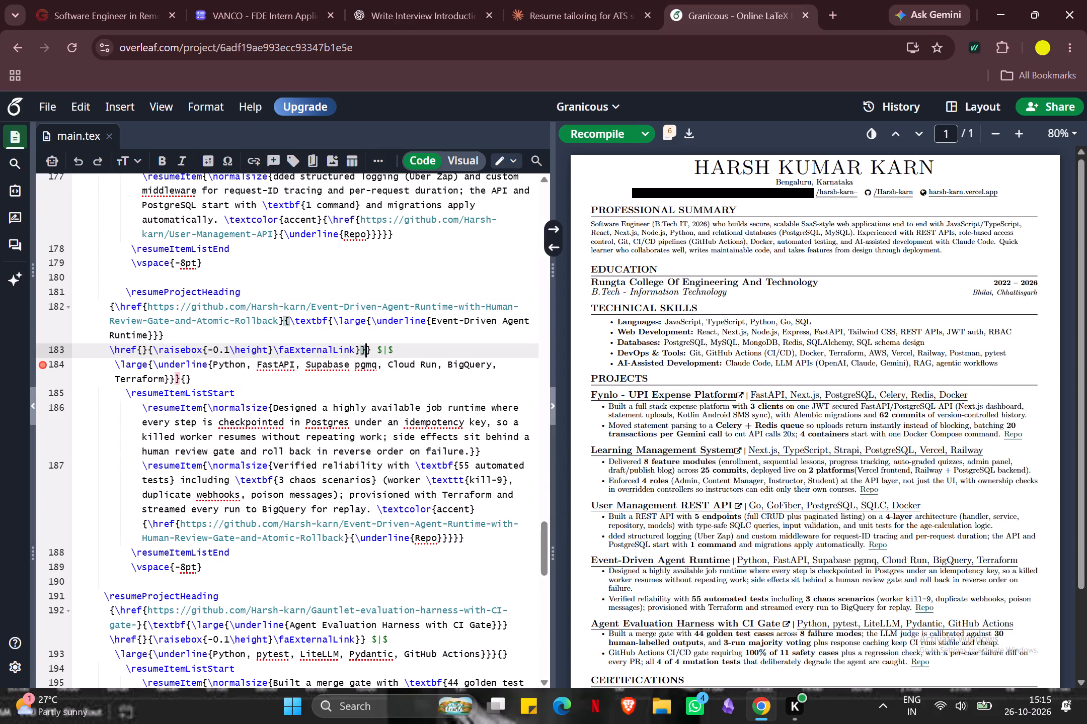
pyautogui.press('Right')
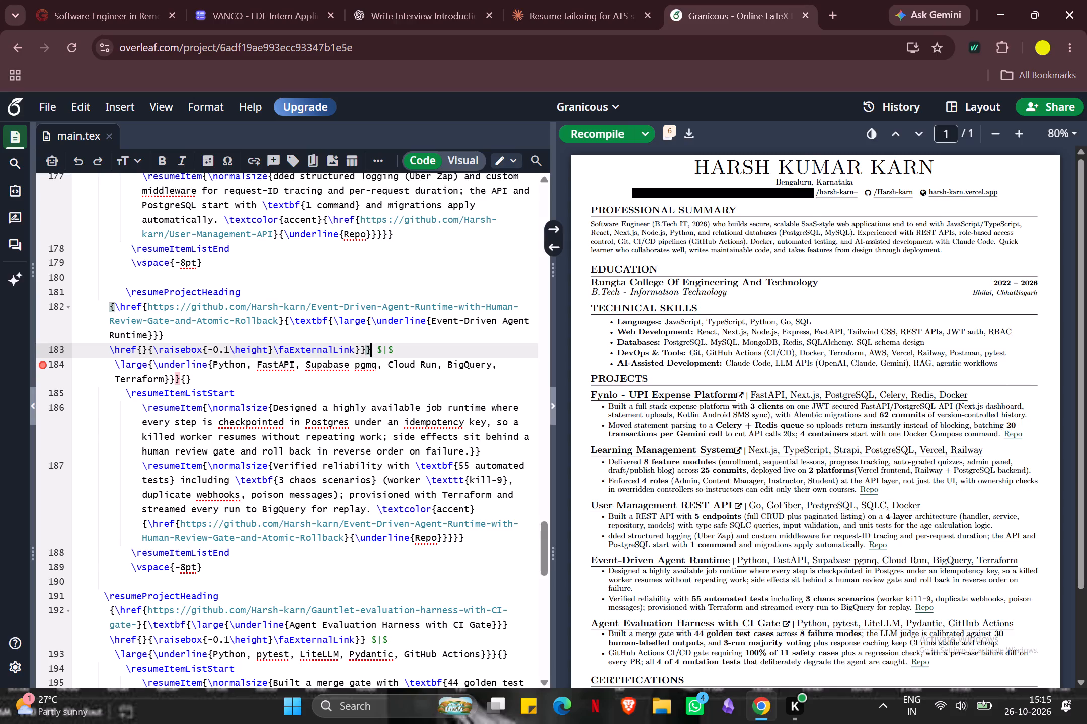
pyautogui.press('BackSpace')
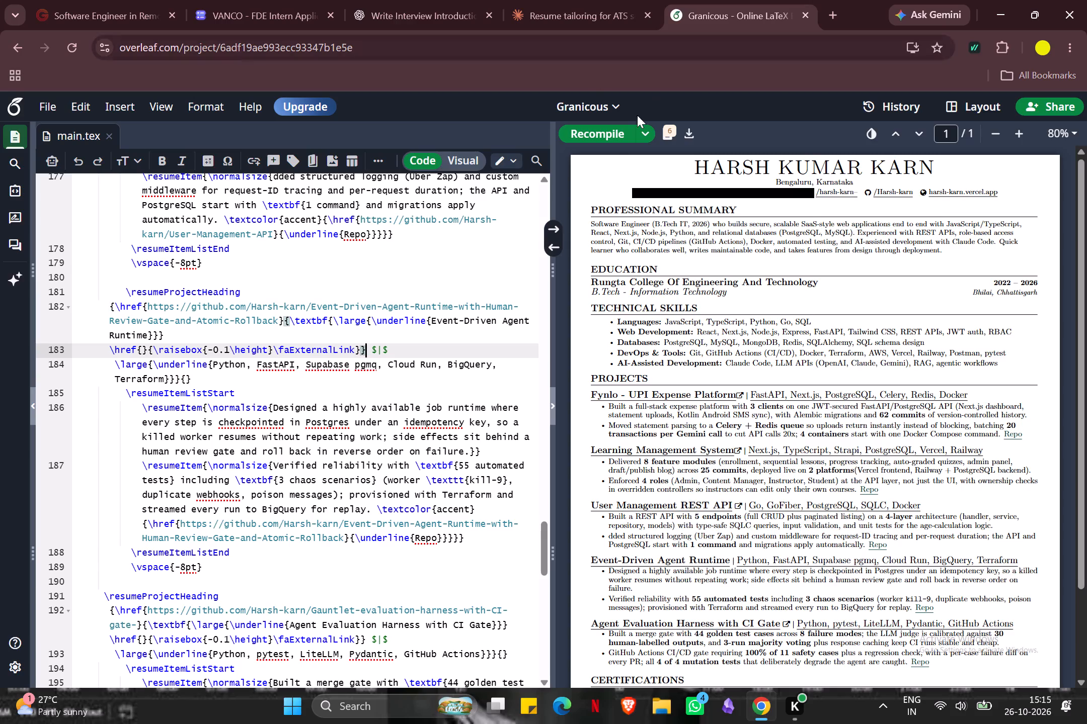
pyautogui.click(609, 133)
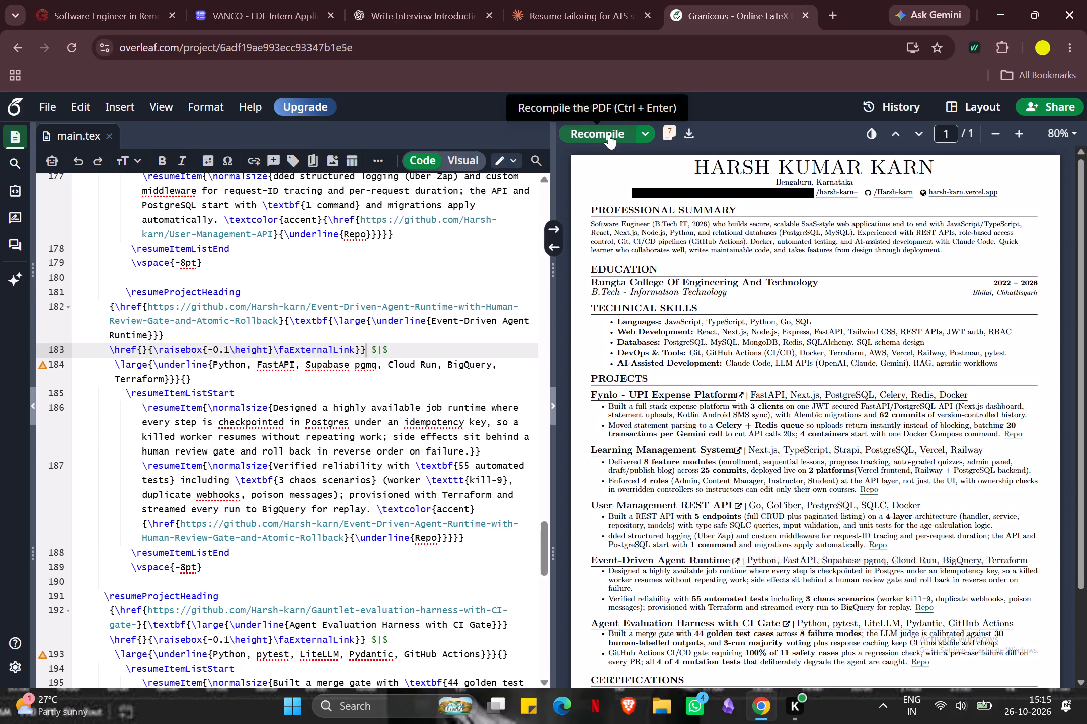
# Examine the Certifications source and the lower part of the compiled resume page.
pyautogui.moveTo(544, 538); pyautogui.dragTo(540, 577)
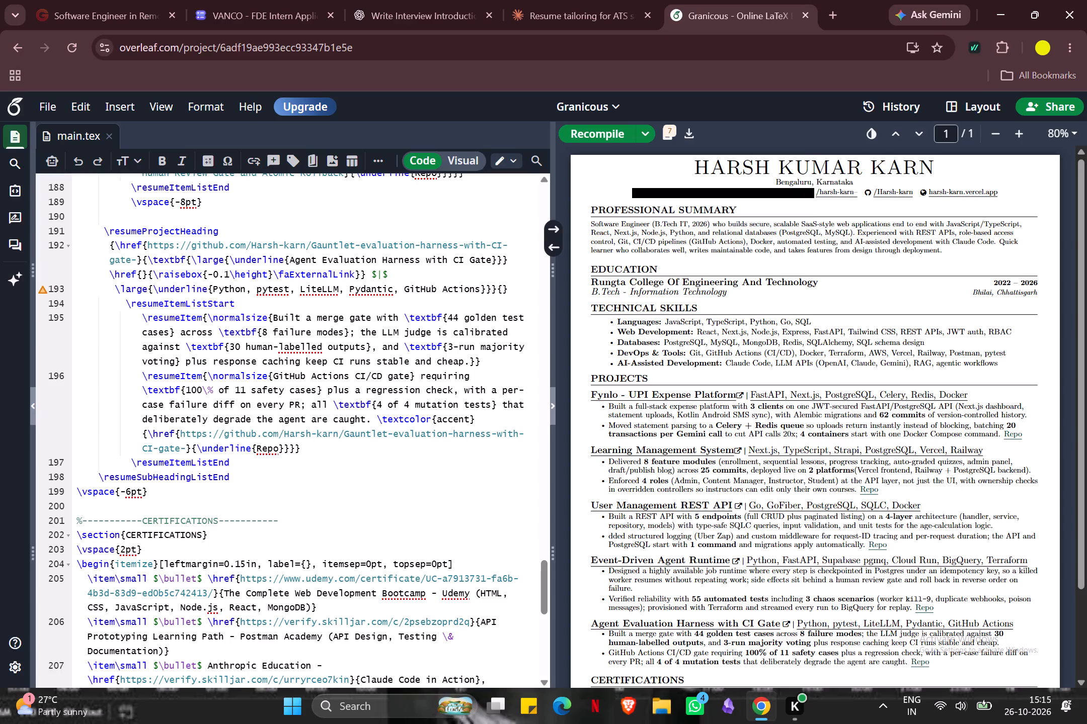
pyautogui.scroll(-1, 671, 495)
pyautogui.scroll(2, 671, 495)
pyautogui.scroll(-1, 671, 495)
pyautogui.scroll(3, 671, 495)
pyautogui.scroll(-2, 671, 495)
pyautogui.scroll(3, 671, 495)
pyautogui.scroll(-1, 671, 495)
pyautogui.scroll(2, 671, 495)
pyautogui.scroll(-2, 671, 495)
pyautogui.scroll(1, 671, 495)
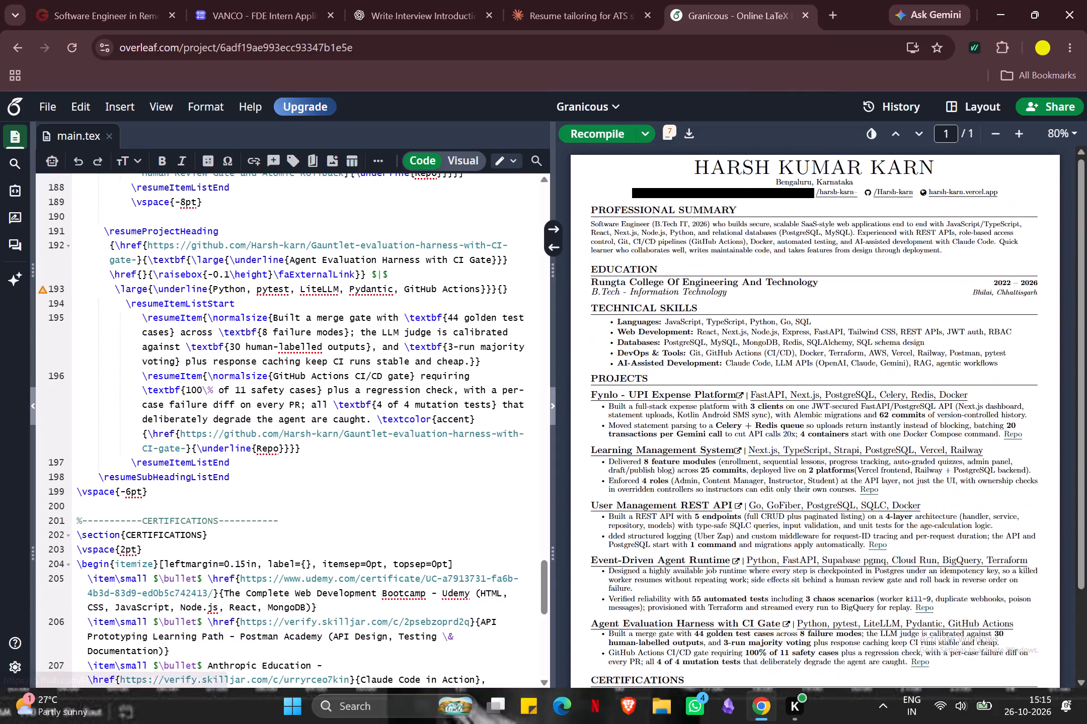
# Set the vspace directly below the PROJECTS section heading to 1pt and recompile the resume.
pyautogui.moveTo(543, 591); pyautogui.dragTo(547, 338)
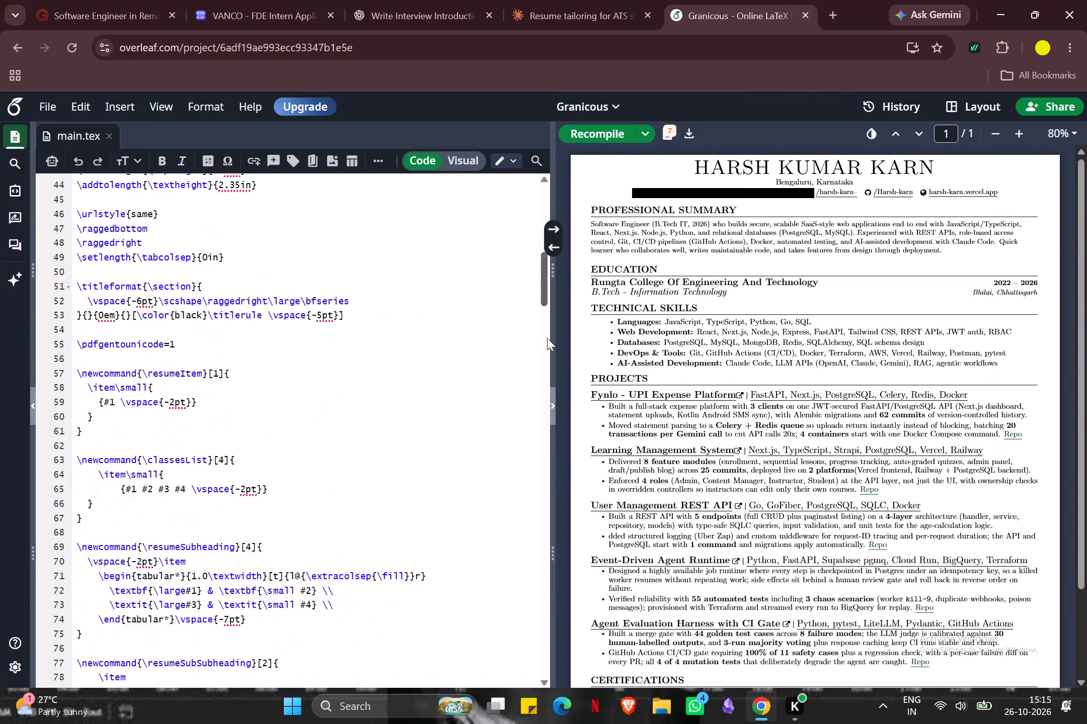
pyautogui.moveTo(547, 338); pyautogui.dragTo(564, 523)
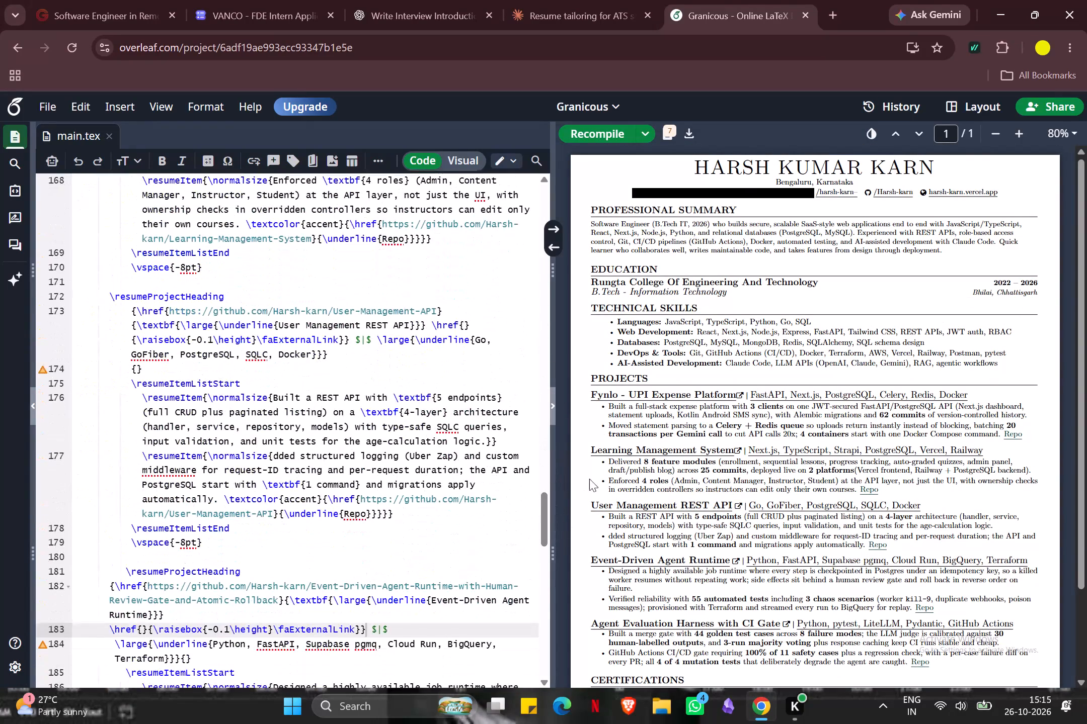
pyautogui.scroll(-3, 354, 589)
pyautogui.scroll(1, 354, 581)
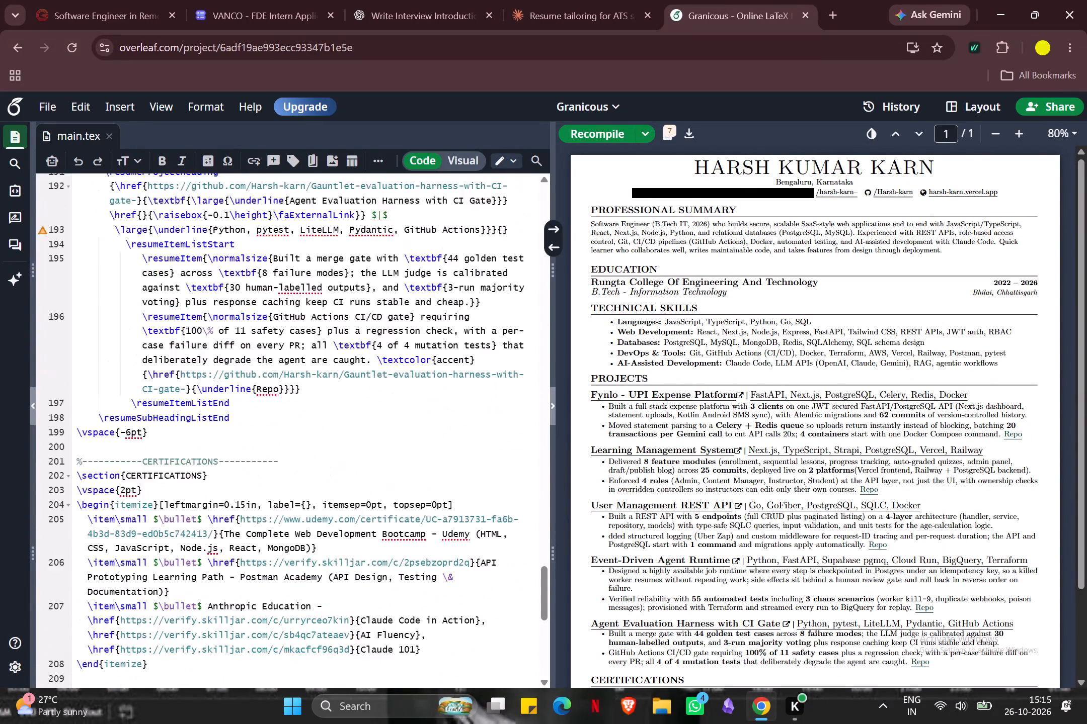
pyautogui.scroll(1, 354, 580)
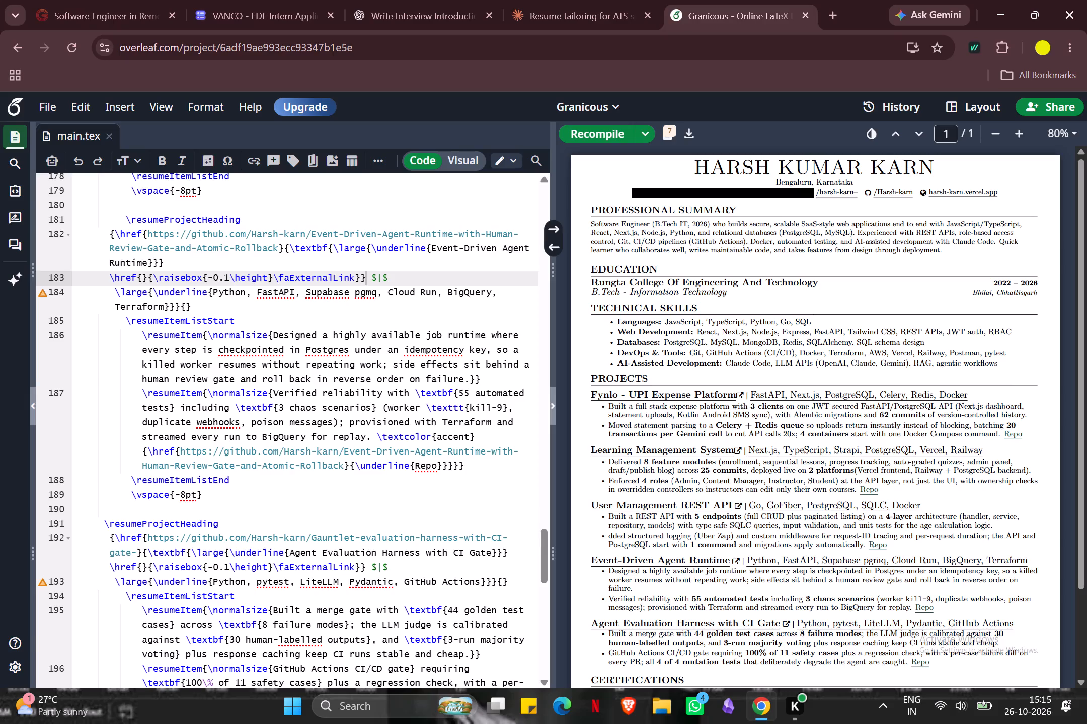
pyautogui.scroll(4, 178, 389)
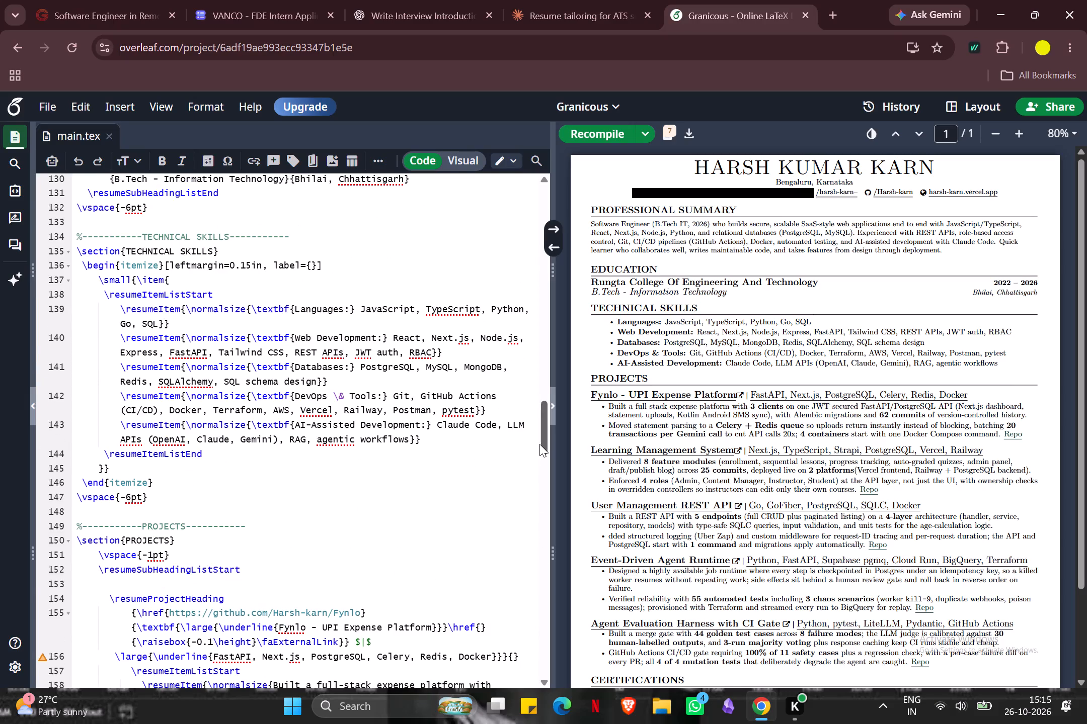
pyautogui.click(148, 557)
pyautogui.press('BackSpace')
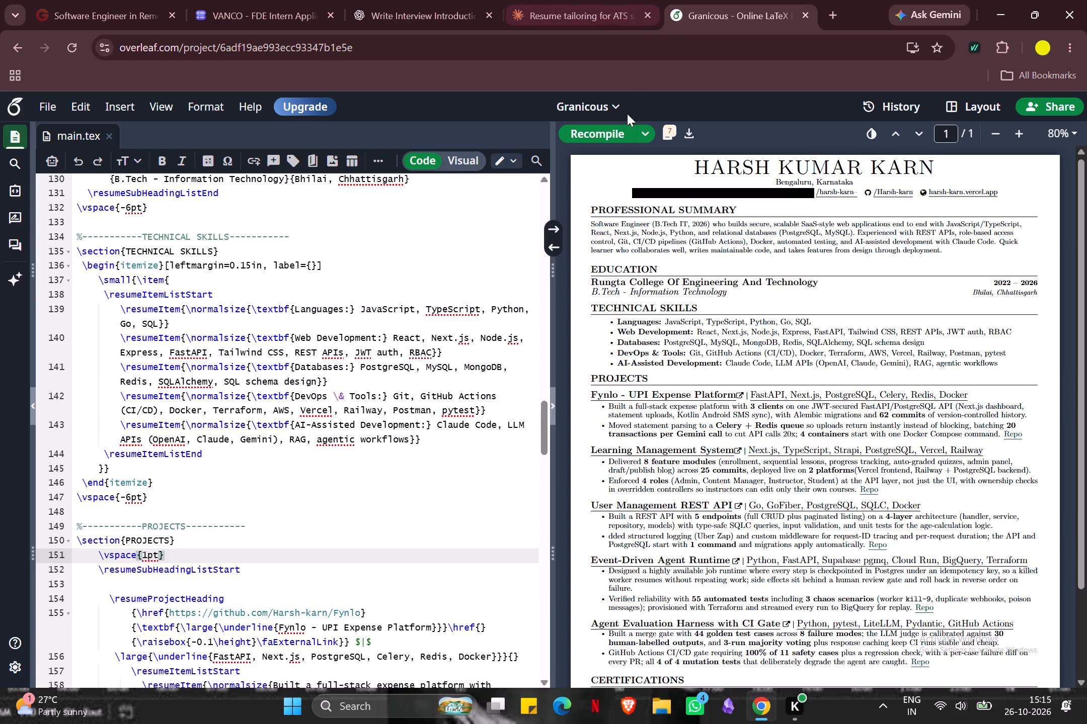
pyautogui.click(611, 131)
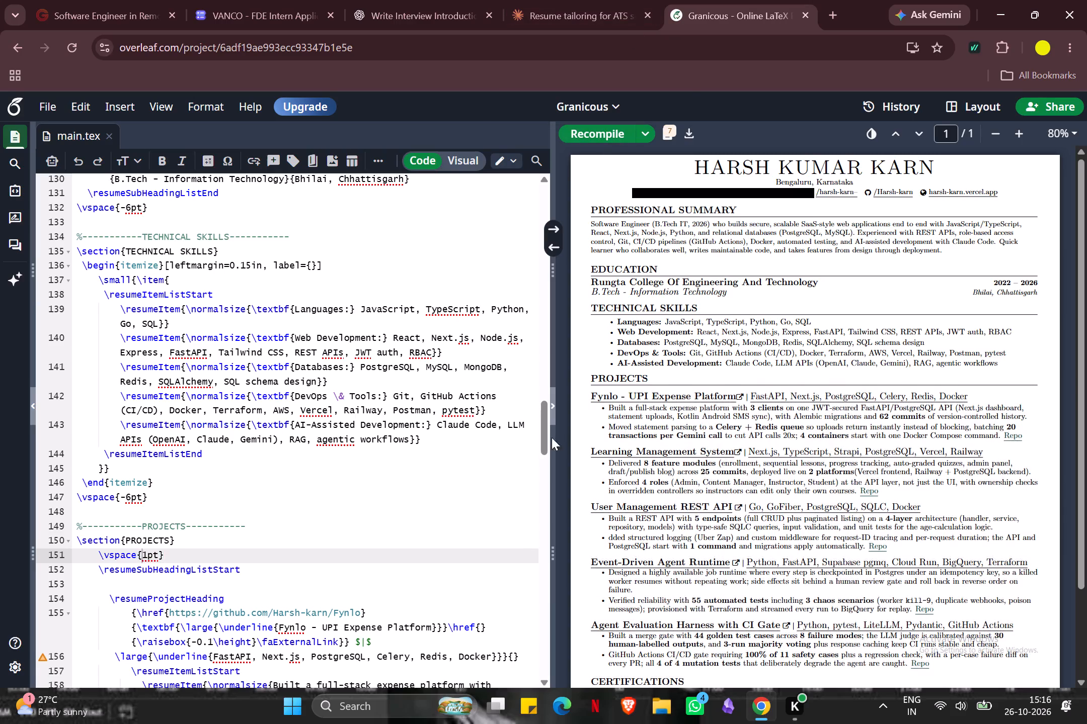
# Examine the spacing commands from the resume heading through Certifications and the remaining space at the bottom of the compiled page.
pyautogui.moveTo(546, 421); pyautogui.dragTo(539, 410)
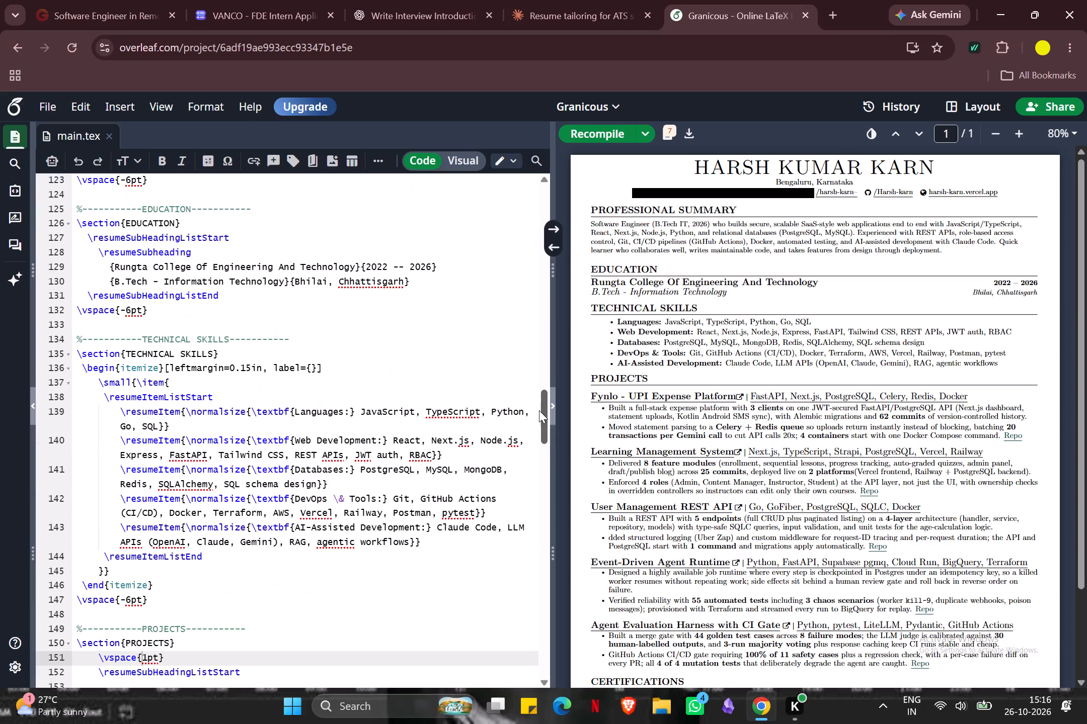
pyautogui.moveTo(539, 410); pyautogui.dragTo(536, 407)
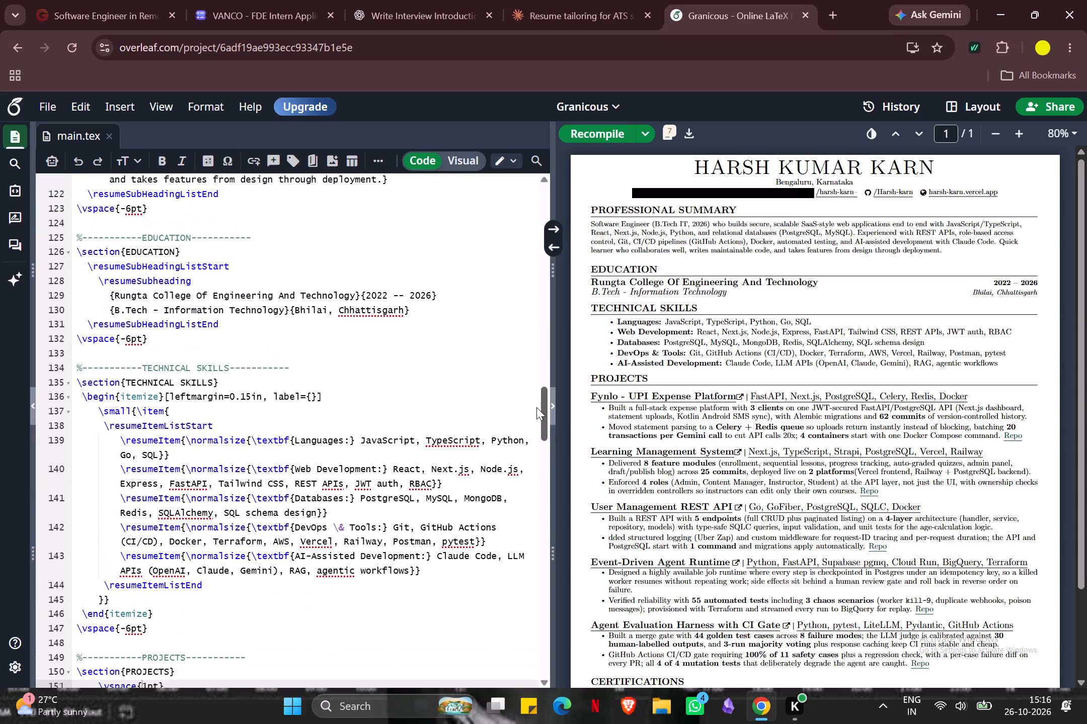
pyautogui.moveTo(536, 407); pyautogui.dragTo(533, 403)
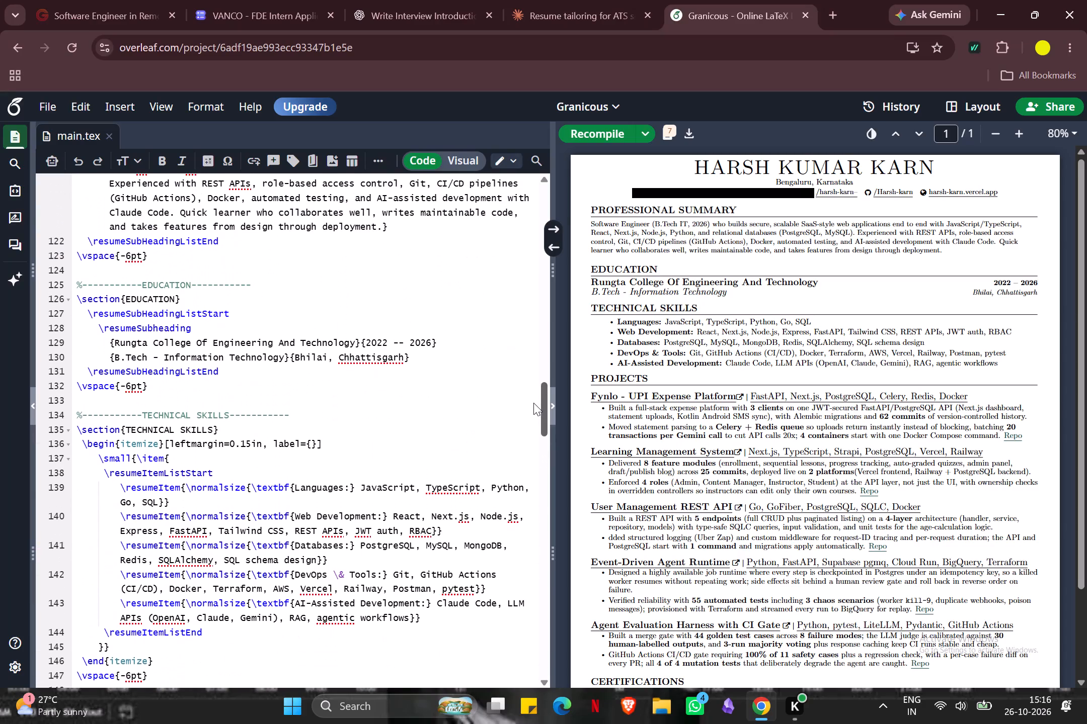
pyautogui.moveTo(533, 403); pyautogui.dragTo(524, 355)
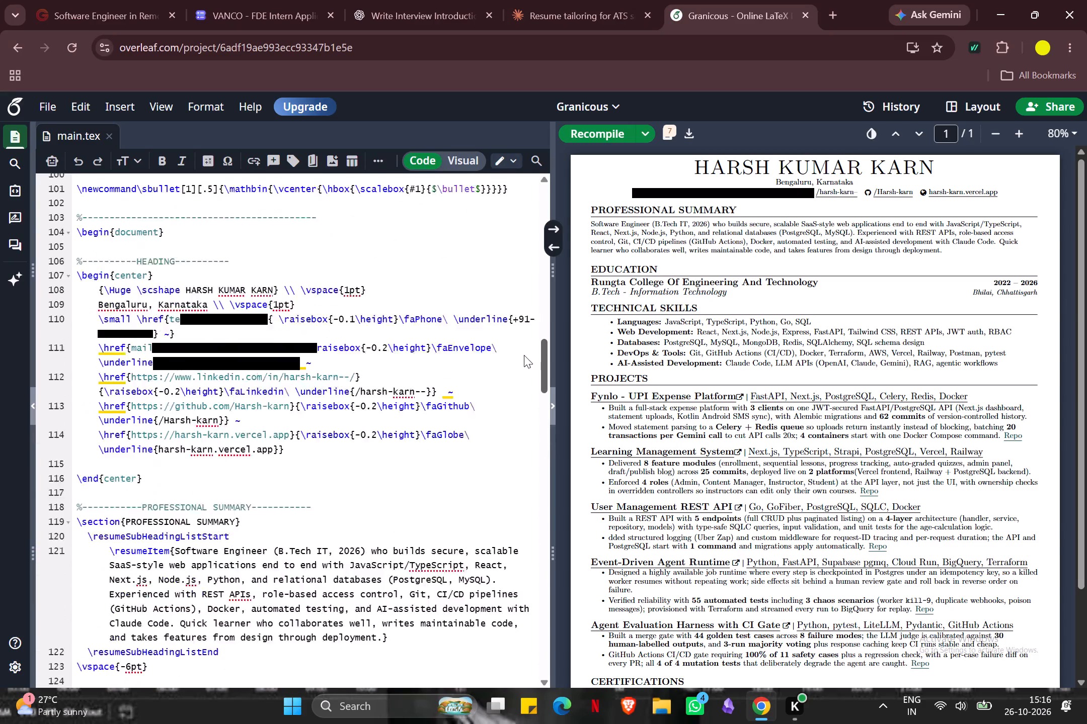
pyautogui.moveTo(524, 355); pyautogui.dragTo(542, 397)
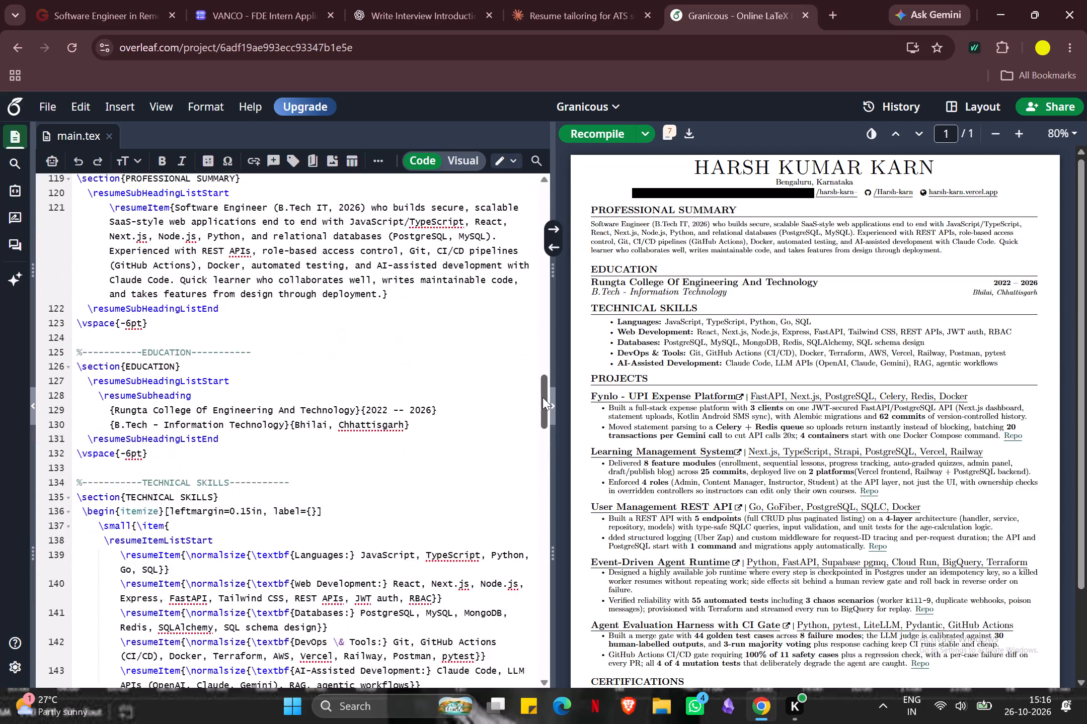
pyautogui.moveTo(542, 397); pyautogui.dragTo(551, 448)
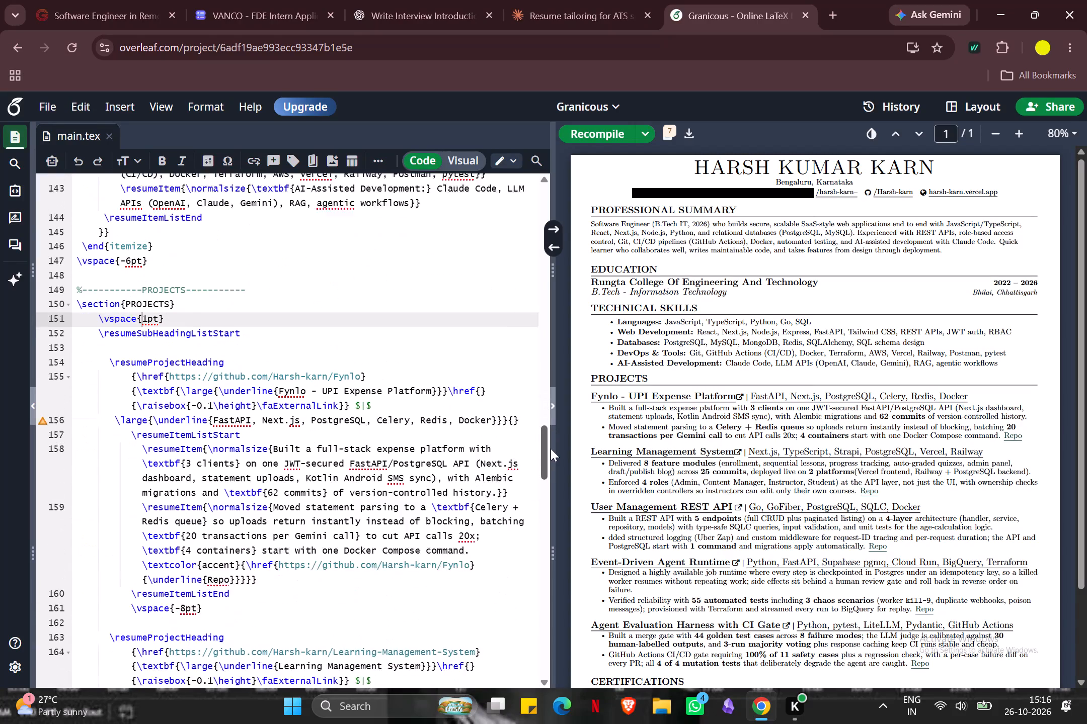
pyautogui.moveTo(551, 448); pyautogui.dragTo(550, 469)
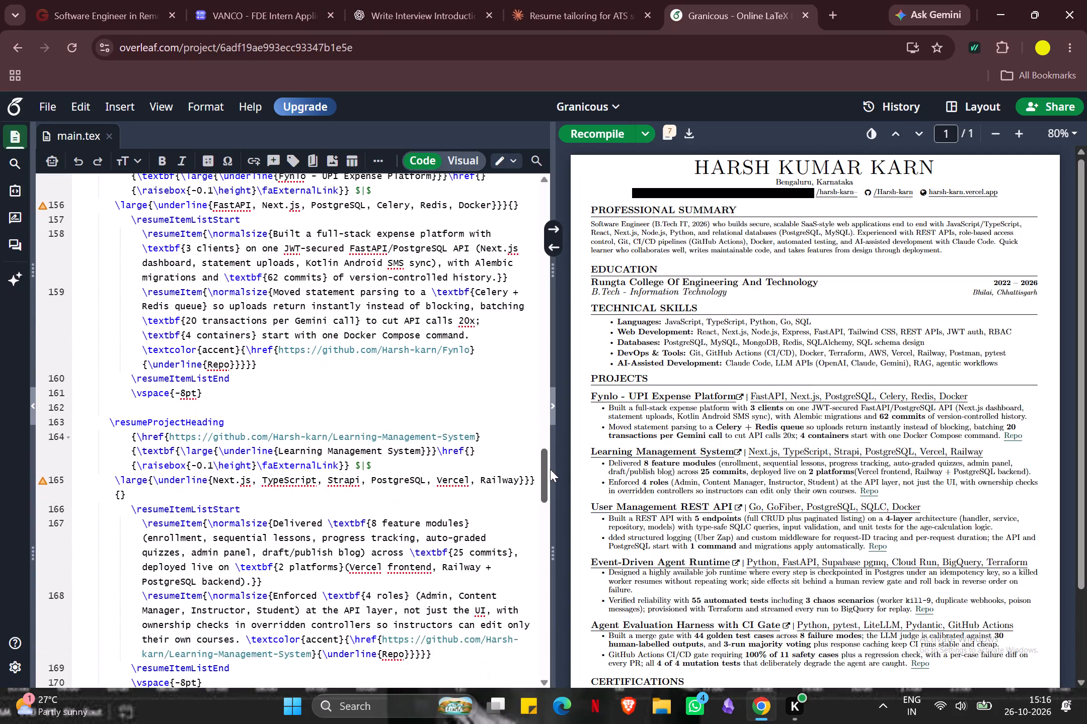
pyautogui.moveTo(550, 469); pyautogui.dragTo(555, 512)
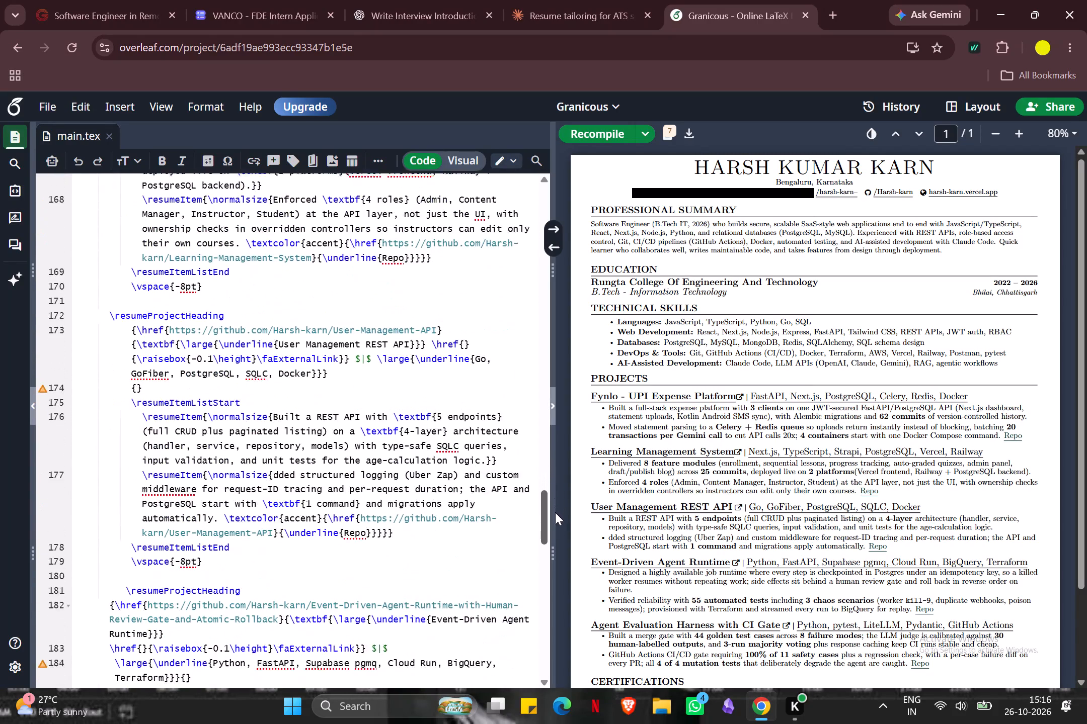
pyautogui.moveTo(555, 512); pyautogui.dragTo(547, 571)
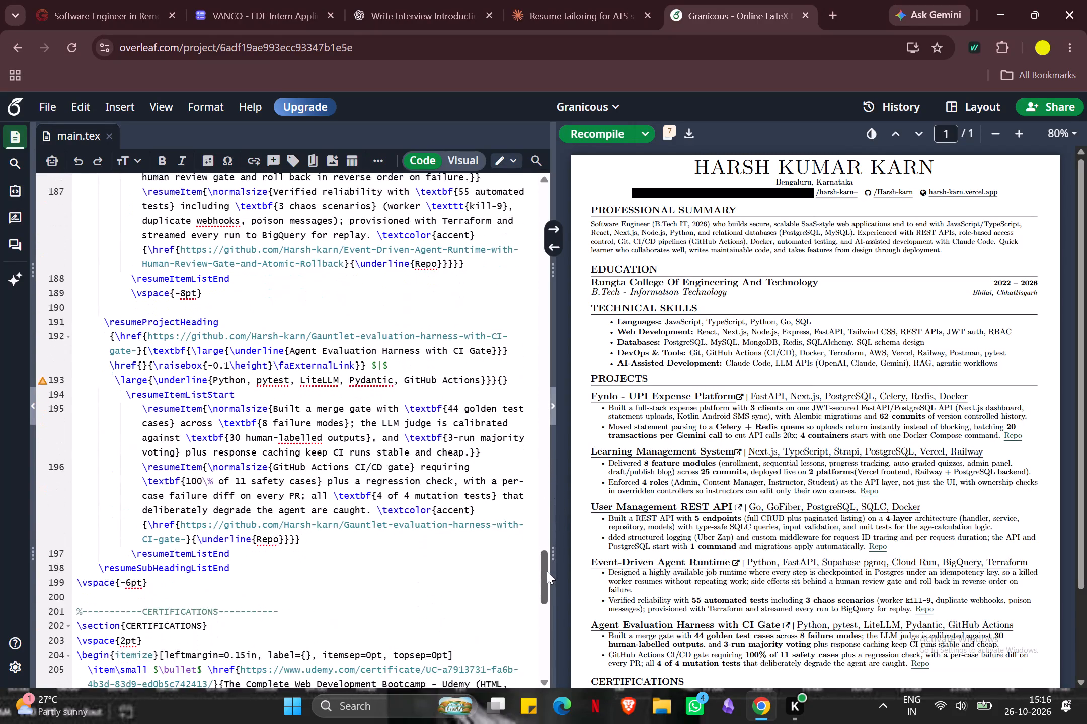
pyautogui.moveTo(547, 571); pyautogui.dragTo(545, 588)
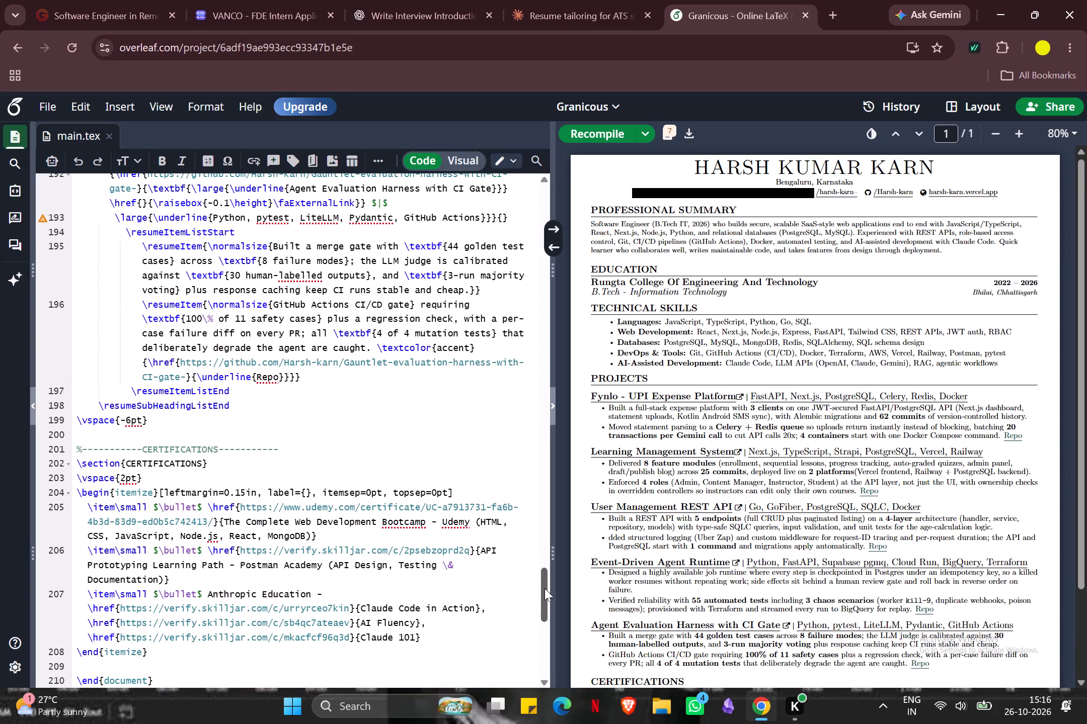
pyautogui.moveTo(545, 588); pyautogui.dragTo(546, 590)
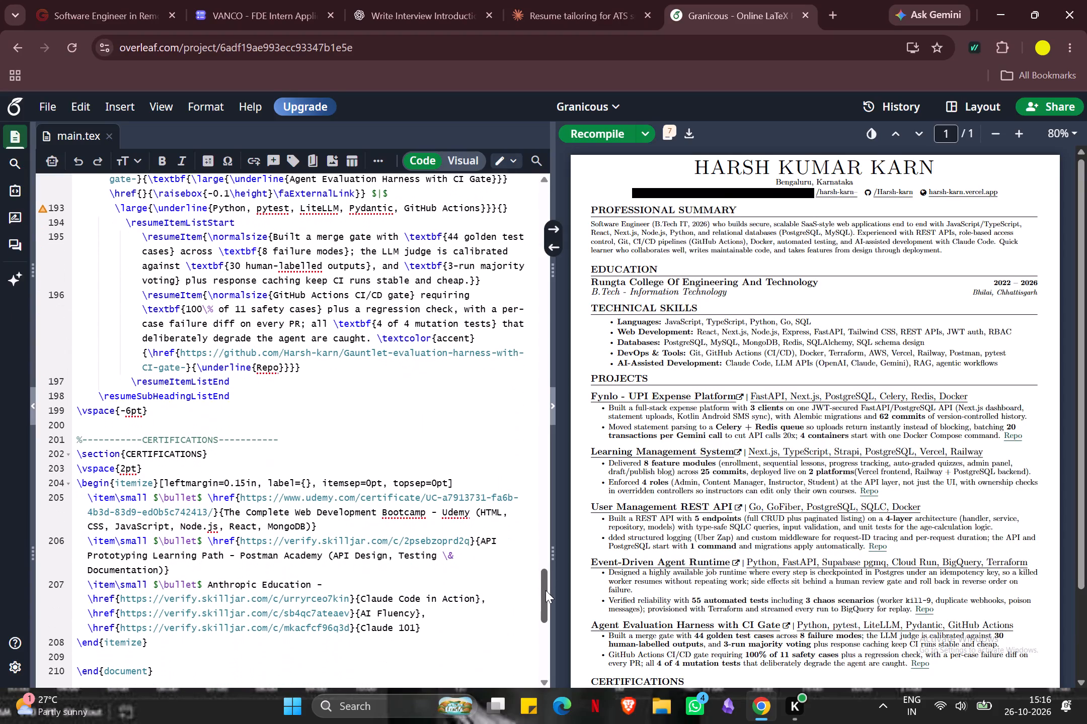
pyautogui.moveTo(546, 590); pyautogui.dragTo(546, 591)
pyautogui.scroll(-1, 596, 444)
pyautogui.scroll(1, 596, 444)
pyautogui.scroll(-1, 597, 446)
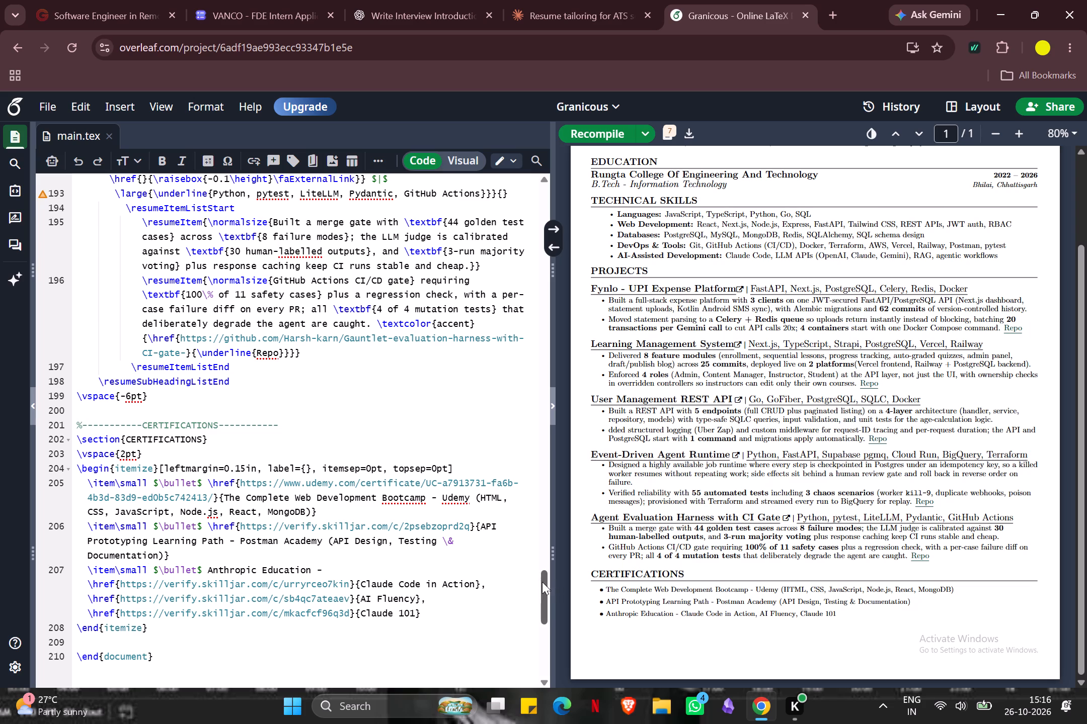
# Set the vspace after the Event-Driven Agent Runtime project's bullet list to -6pt.
pyautogui.moveTo(543, 583); pyautogui.dragTo(530, 542)
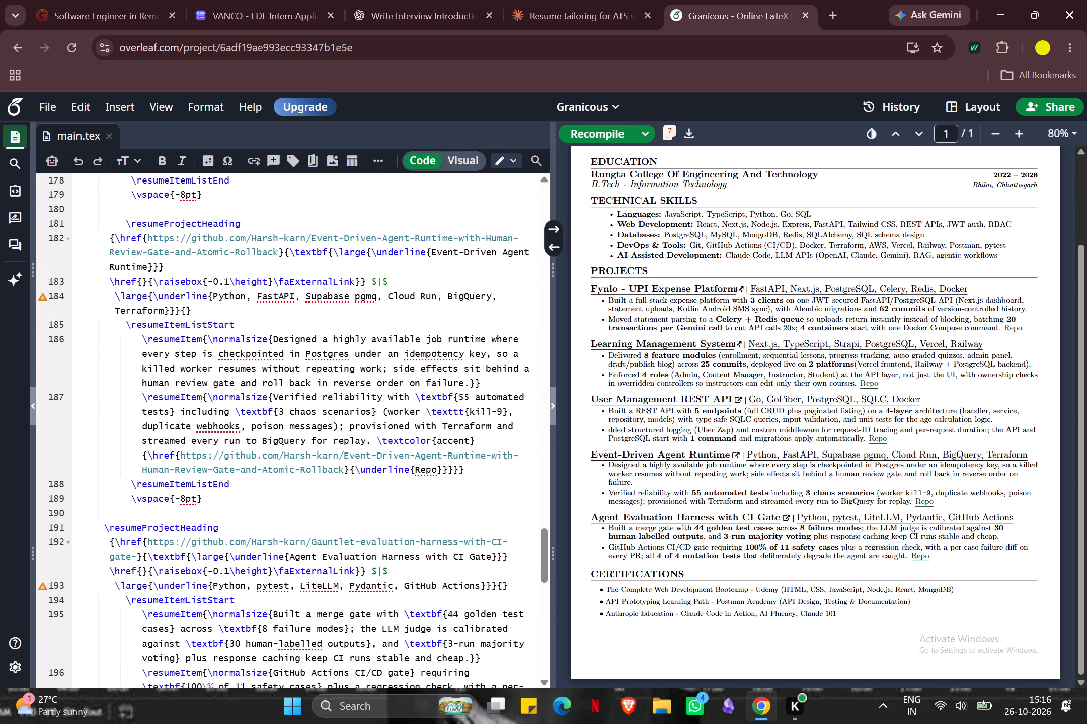
pyautogui.click(183, 499)
pyautogui.press('Right')
pyautogui.press('BackSpace')
pyautogui.press('6')
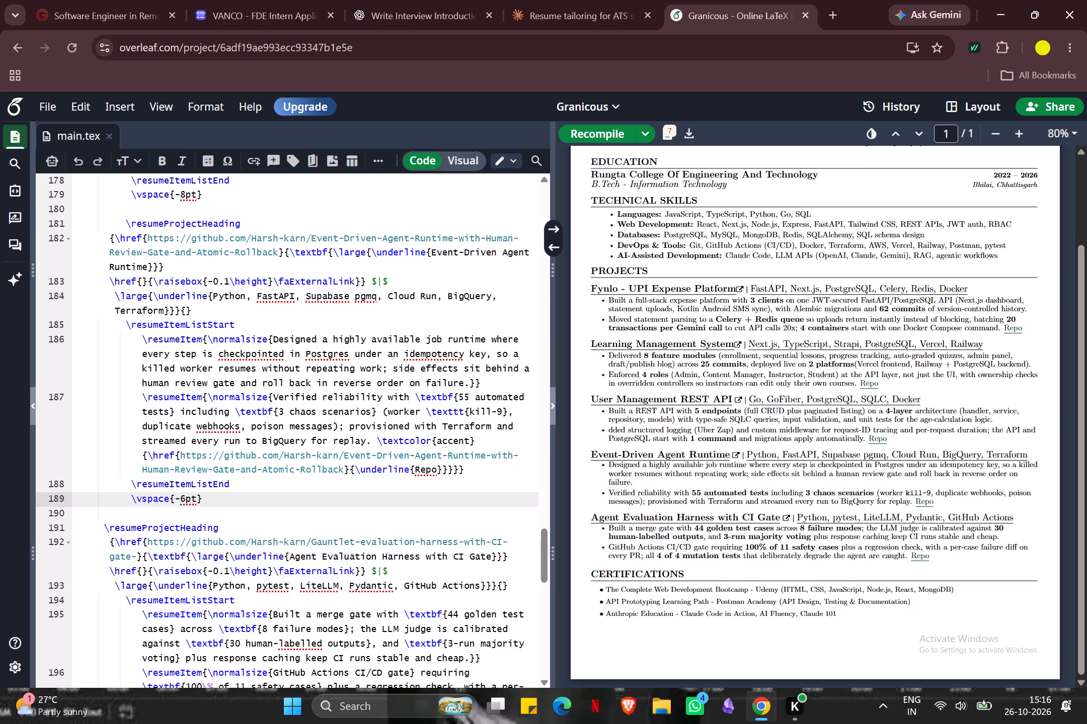
# Set the vspace after the User Management REST API project's bullet list to -6pt.
pyautogui.click(185, 192)
pyautogui.press('BackSpace')
pyautogui.press('6')
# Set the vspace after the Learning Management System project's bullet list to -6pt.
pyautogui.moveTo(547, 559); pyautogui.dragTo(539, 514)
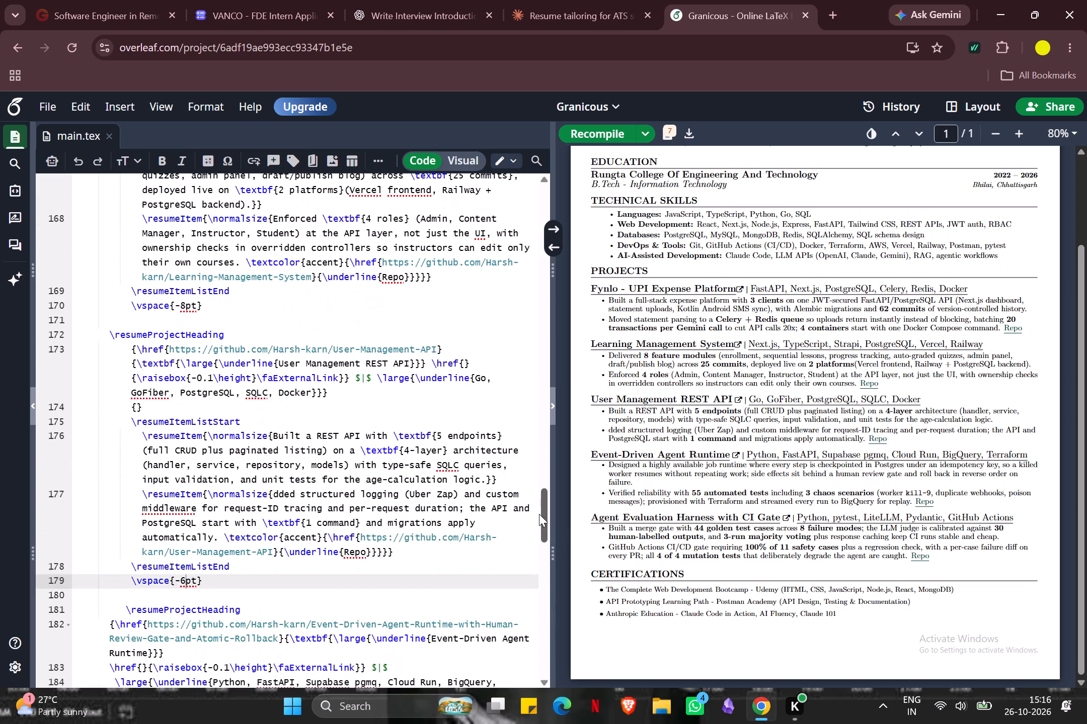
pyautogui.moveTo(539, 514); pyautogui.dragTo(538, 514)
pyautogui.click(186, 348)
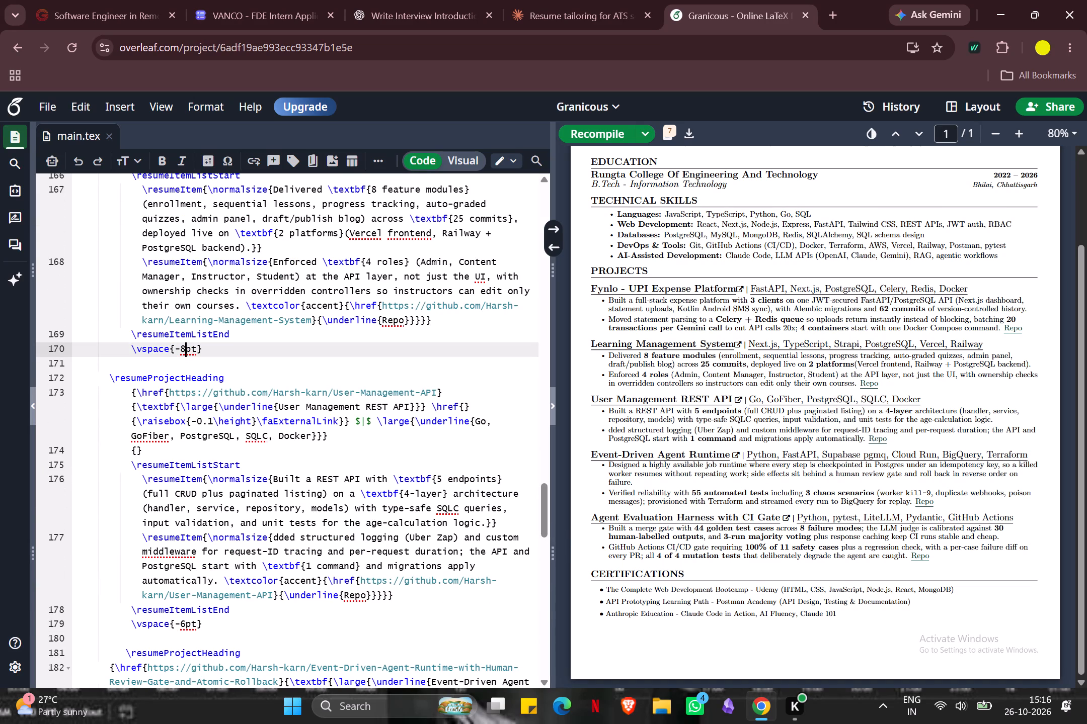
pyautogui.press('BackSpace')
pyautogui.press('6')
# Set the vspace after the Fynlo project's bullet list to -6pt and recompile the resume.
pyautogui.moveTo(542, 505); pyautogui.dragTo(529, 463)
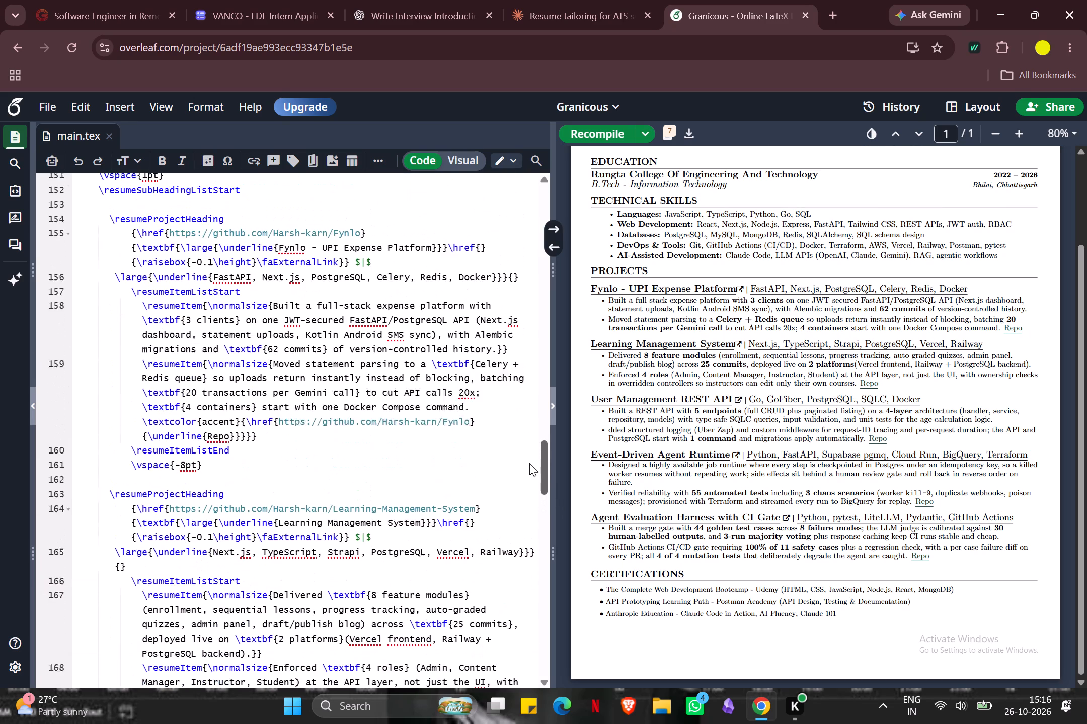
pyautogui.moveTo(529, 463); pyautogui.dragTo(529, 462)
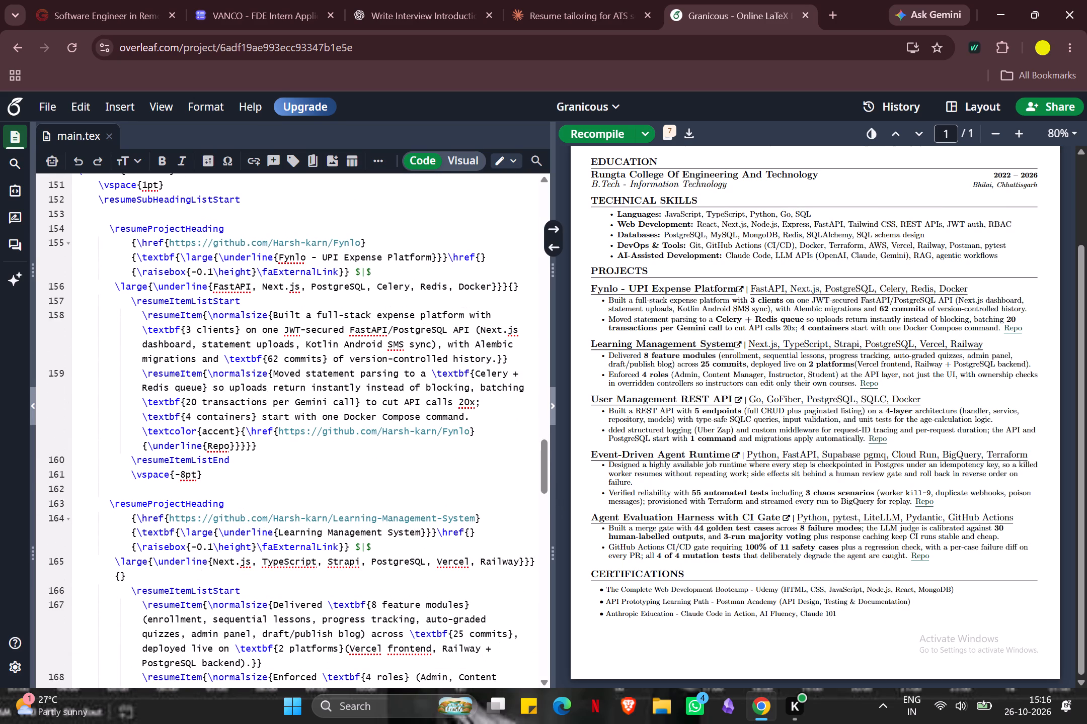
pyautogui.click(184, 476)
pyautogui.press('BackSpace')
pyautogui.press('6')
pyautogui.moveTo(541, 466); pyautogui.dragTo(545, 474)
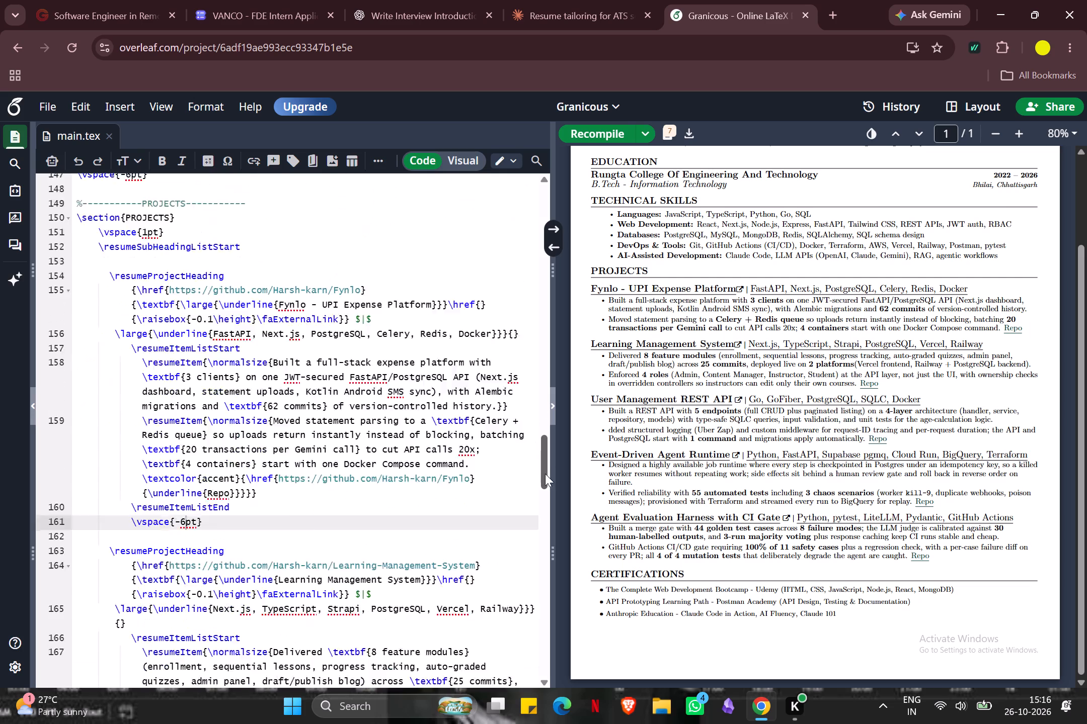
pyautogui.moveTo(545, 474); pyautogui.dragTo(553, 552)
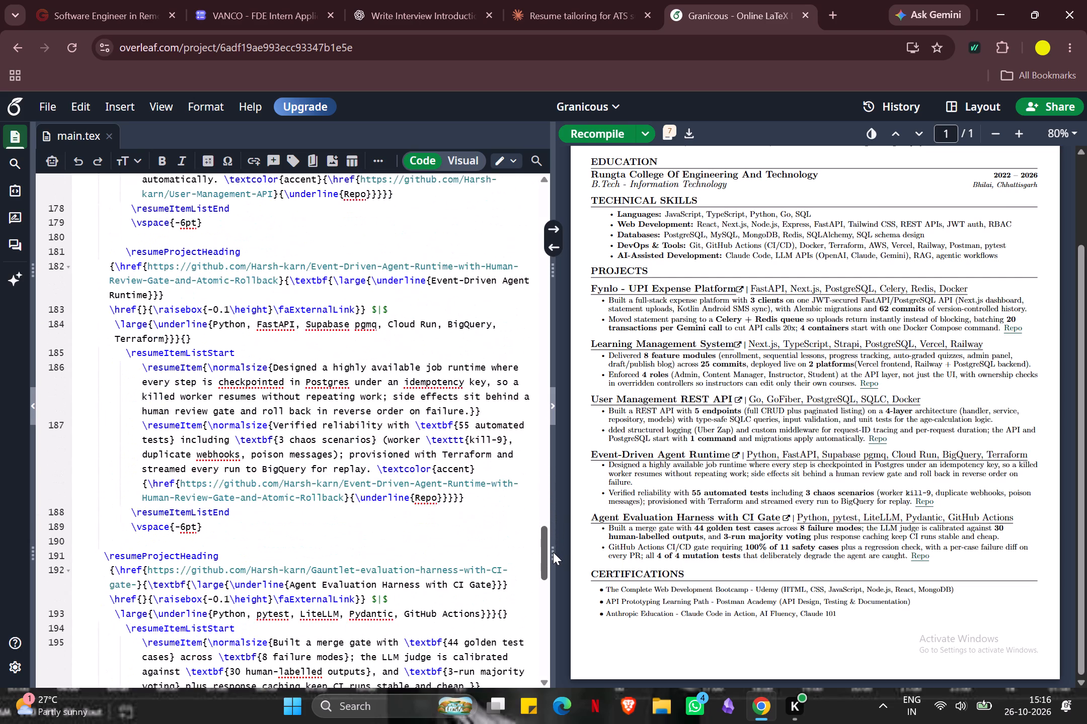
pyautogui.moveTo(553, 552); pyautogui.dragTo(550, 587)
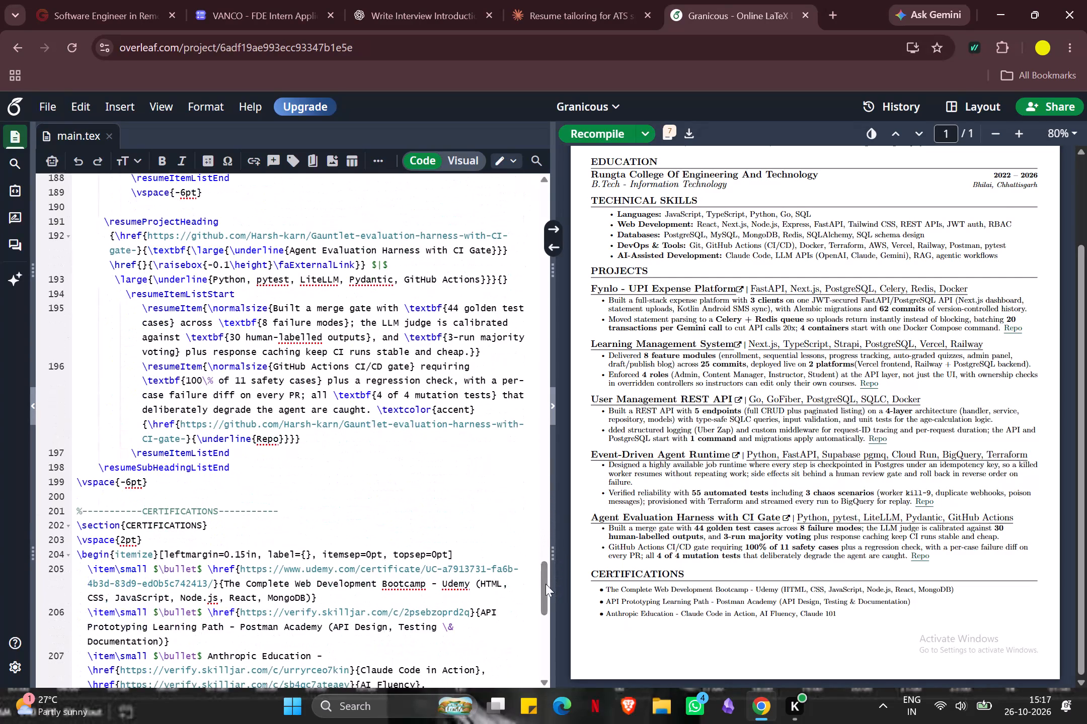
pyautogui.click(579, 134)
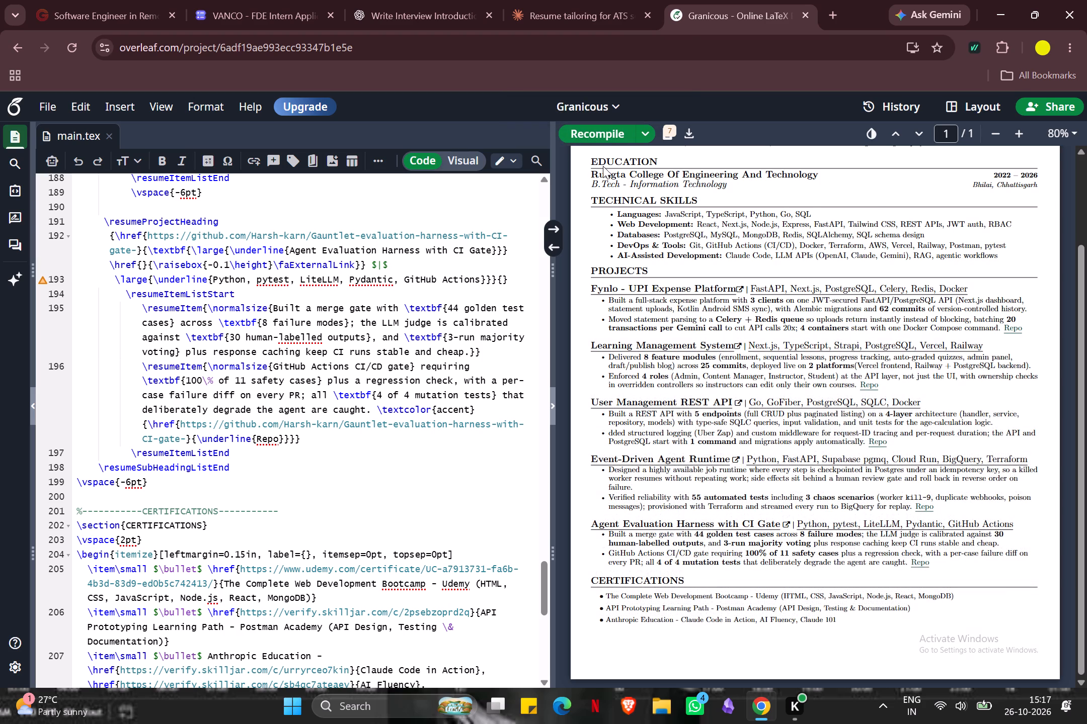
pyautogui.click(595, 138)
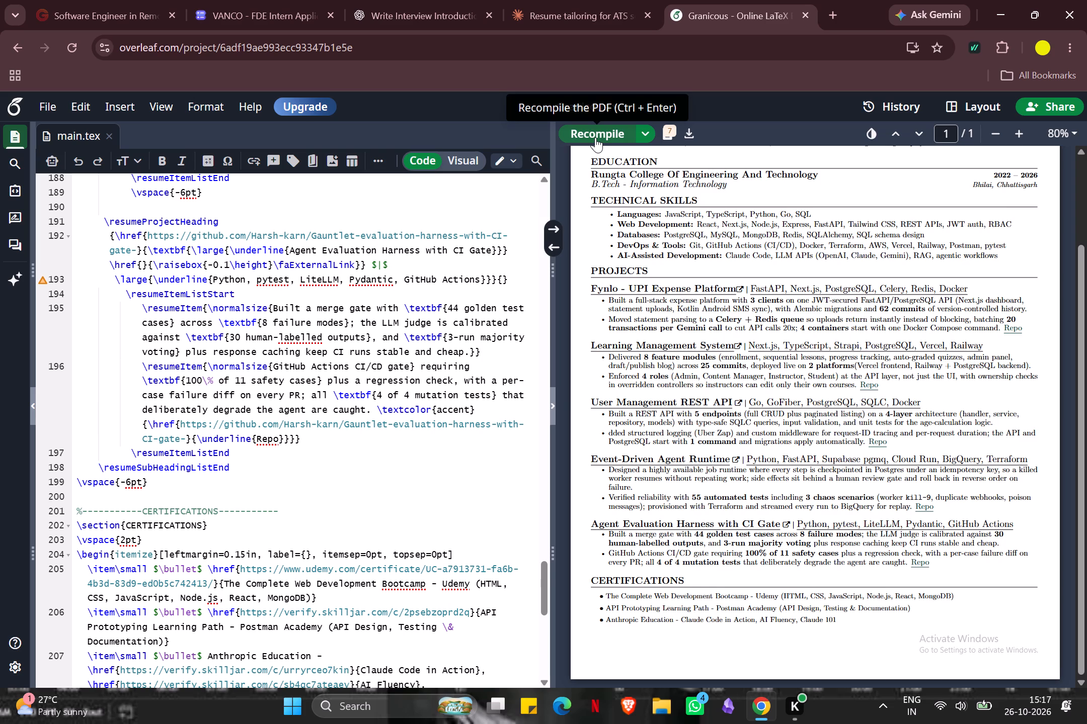
# Set the vspace directly below the PROJECTS section heading to 2pt and recompile the resume.
pyautogui.moveTo(542, 569); pyautogui.dragTo(534, 548)
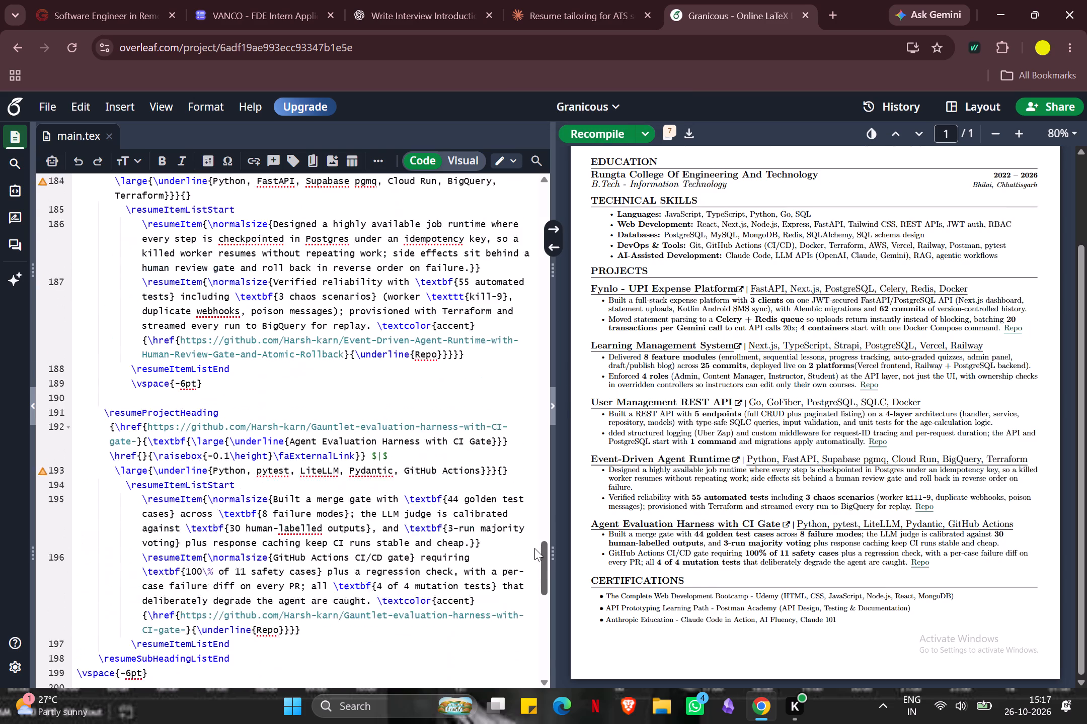
pyautogui.moveTo(534, 548); pyautogui.dragTo(530, 496)
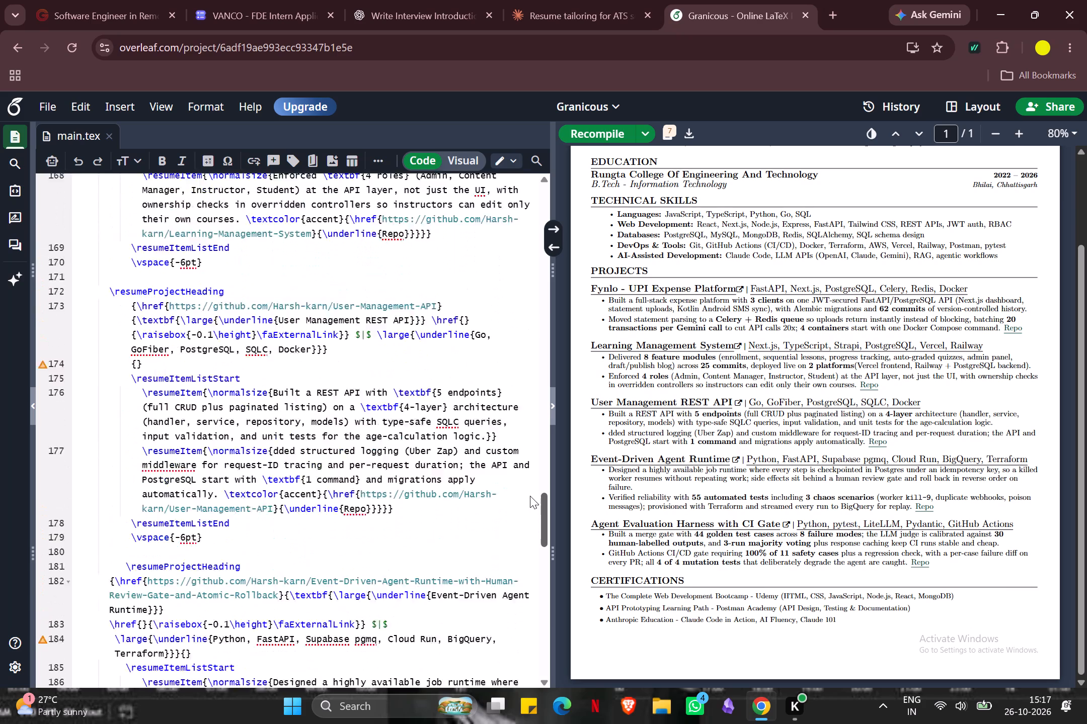
pyautogui.moveTo(530, 496); pyautogui.dragTo(518, 424)
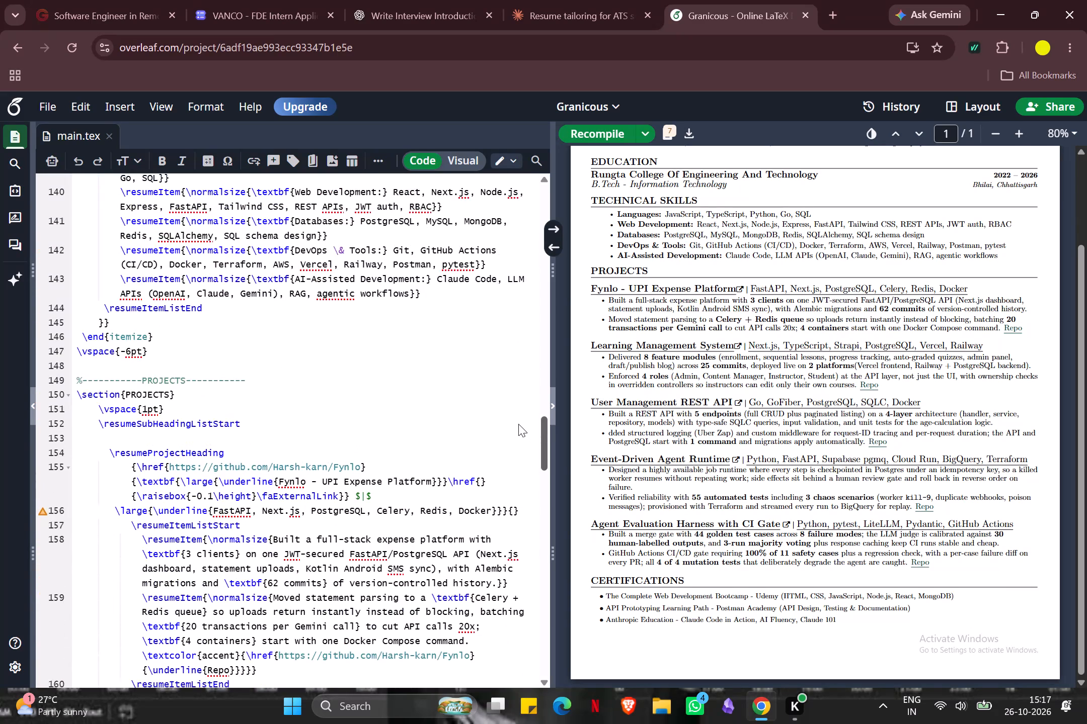
pyautogui.moveTo(518, 424); pyautogui.dragTo(529, 445)
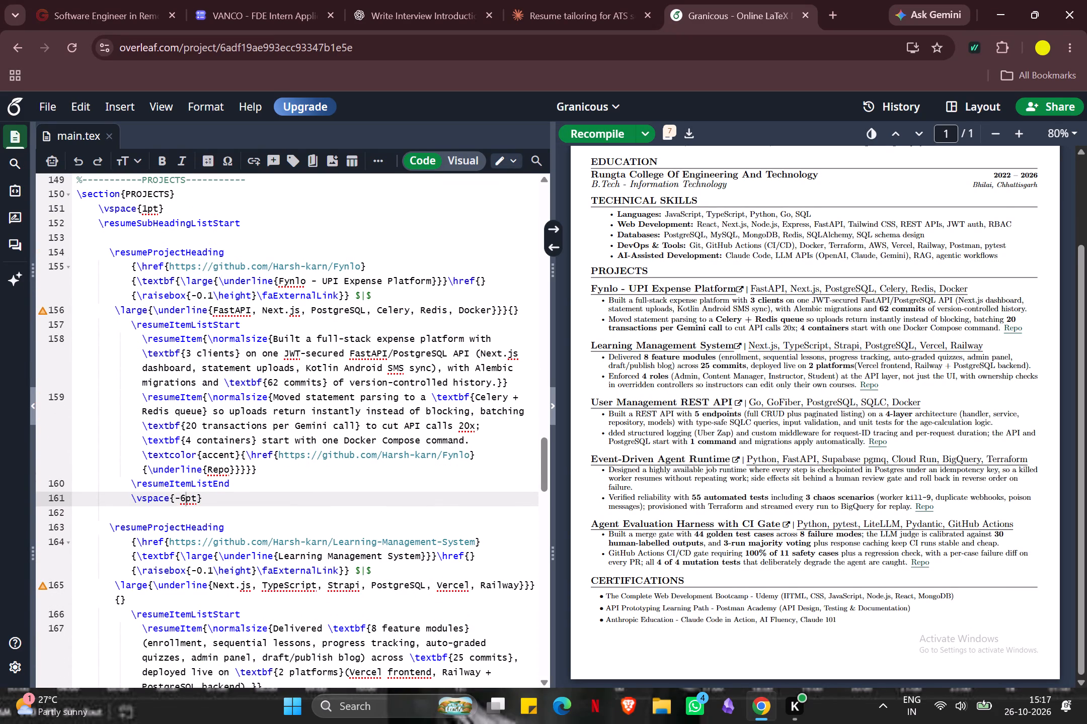
pyautogui.click(142, 212)
pyautogui.press('Right')
pyautogui.press('BackSpace')
pyautogui.press('2')
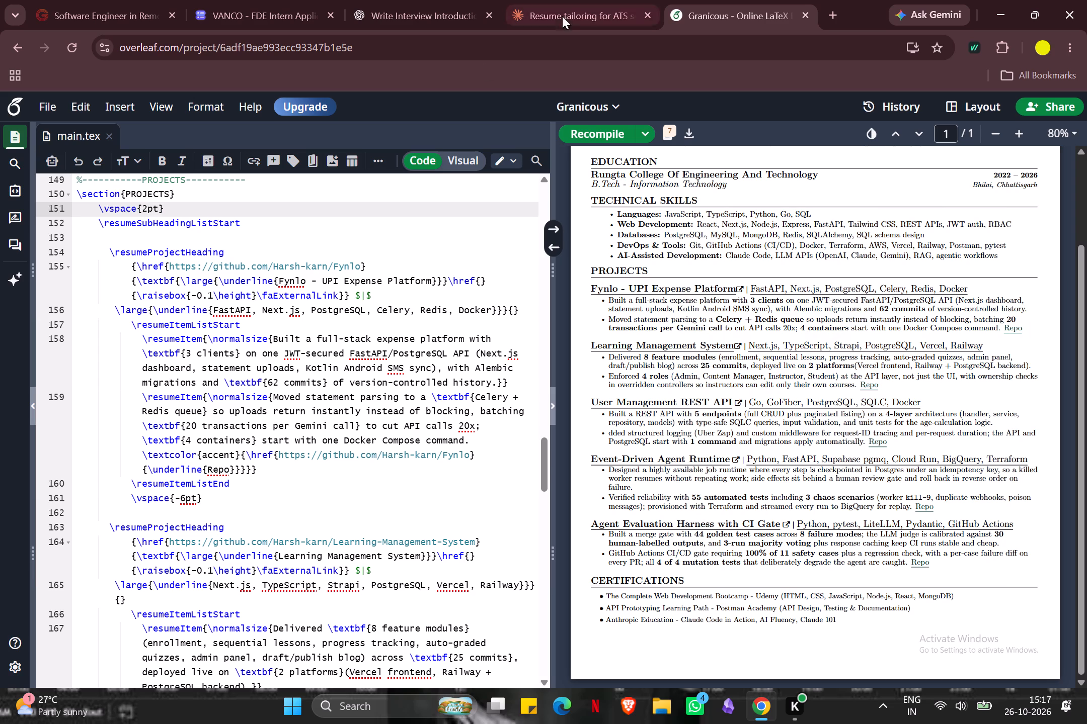
pyautogui.click(588, 129)
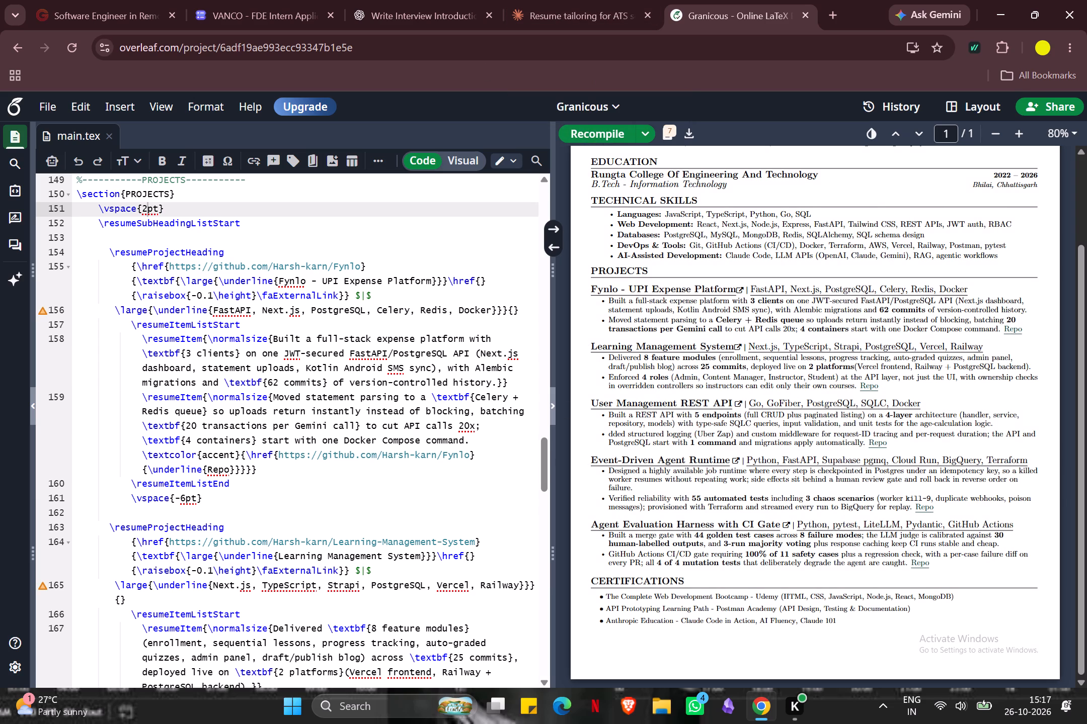
# Set the vspace after the Fynlo and Learning Management System projects' bullet lists to -5pt.
pyautogui.click(189, 498)
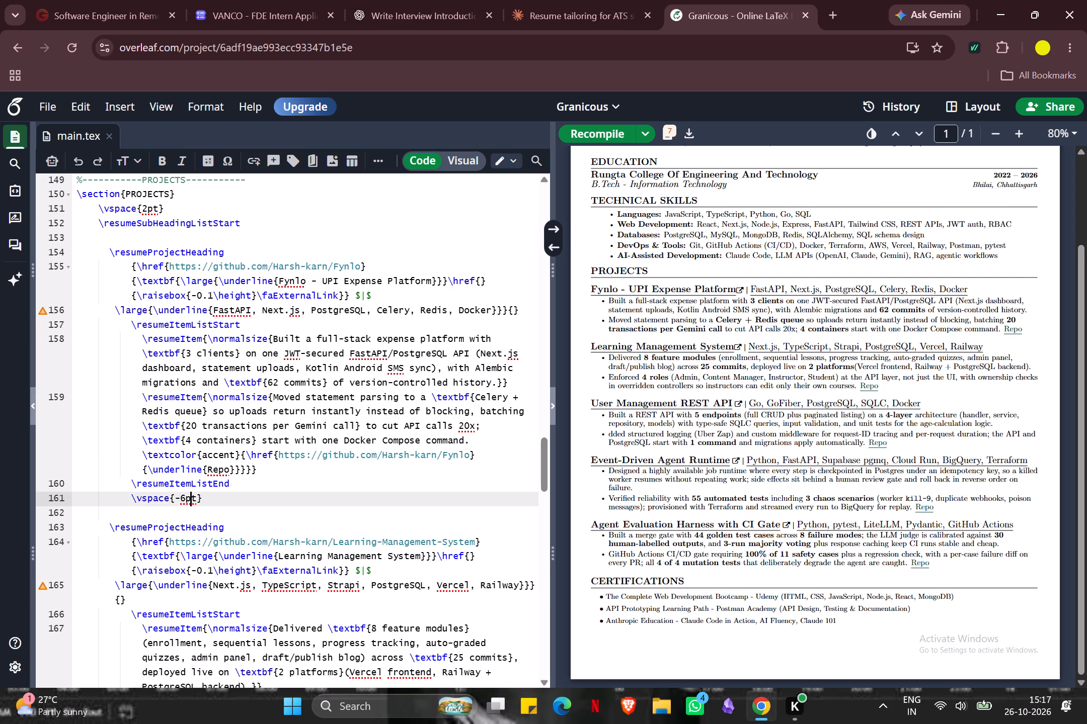
pyautogui.click(184, 500)
pyautogui.press('BackSpace')
pyautogui.press('5')
pyautogui.moveTo(547, 458); pyautogui.dragTo(548, 513)
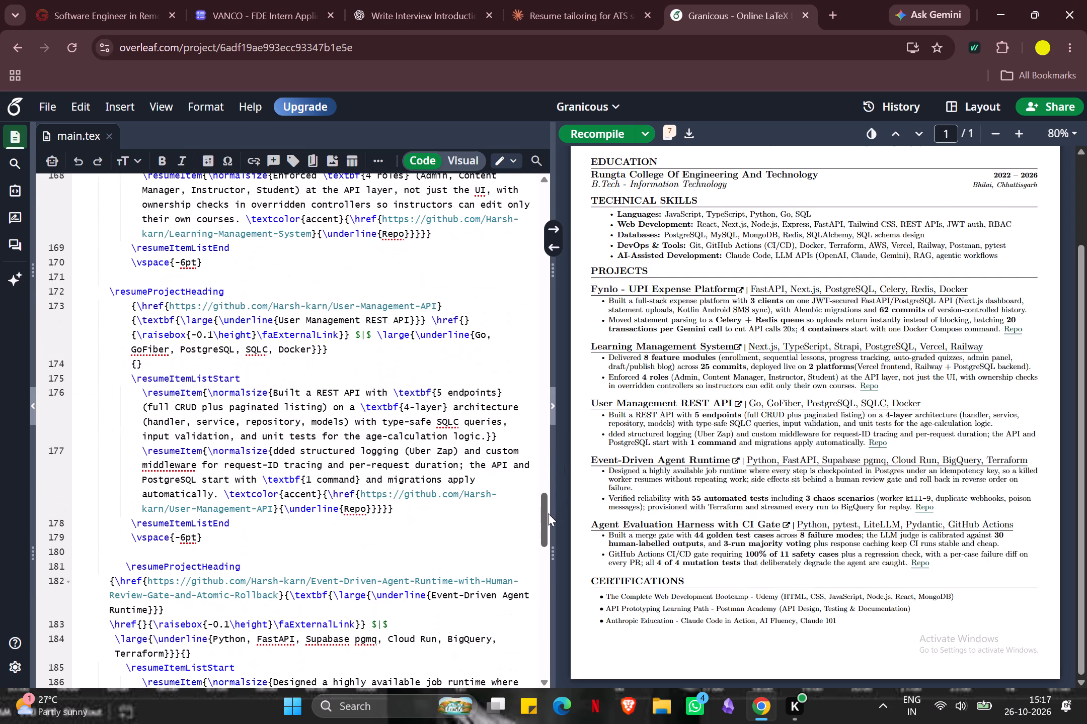
pyautogui.click(187, 262)
pyautogui.press('BackSpace')
pyautogui.press('5')
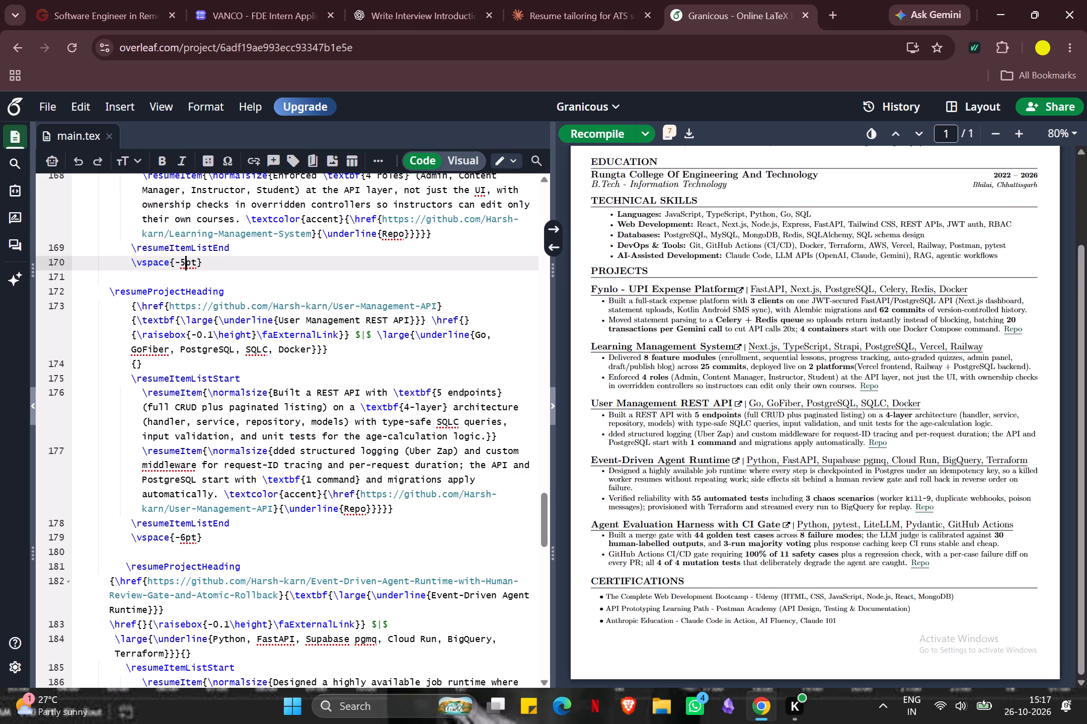
# Set the vspace after the User Management REST API and Event-Driven Agent Runtime projects' bullet lists to -5pt.
pyautogui.click(188, 537)
pyautogui.press('BackSpace')
pyautogui.press('5')
pyautogui.moveTo(540, 520); pyautogui.dragTo(551, 563)
pyautogui.click(186, 437)
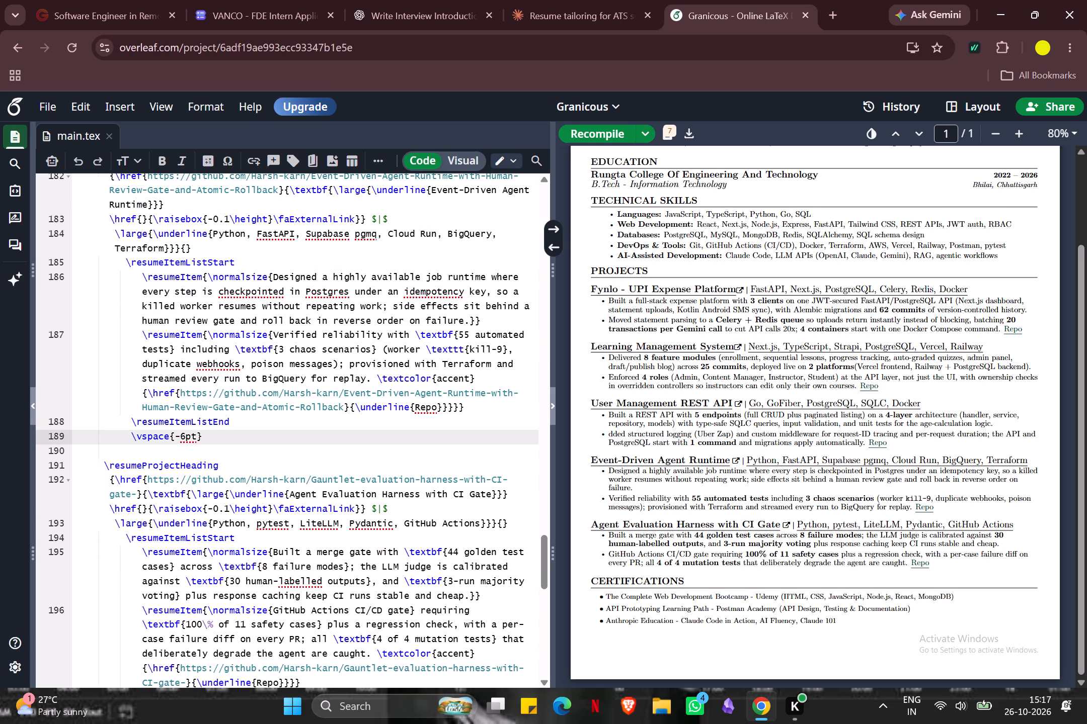
pyautogui.press('BackSpace')
pyautogui.press('5')
# Set the vspace between the end of the projects list and the CERTIFICATIONS section to -5pt and recompile the resume.
pyautogui.moveTo(545, 567); pyautogui.dragTo(547, 610)
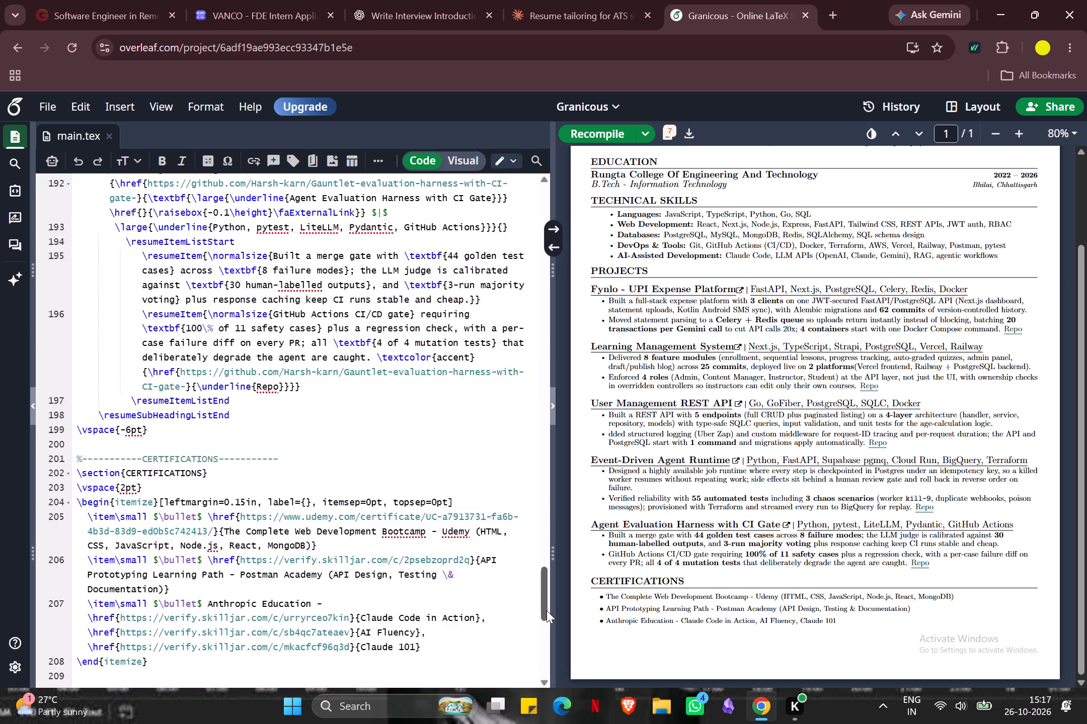
pyautogui.moveTo(547, 610); pyautogui.dragTo(547, 611)
pyautogui.click(133, 312)
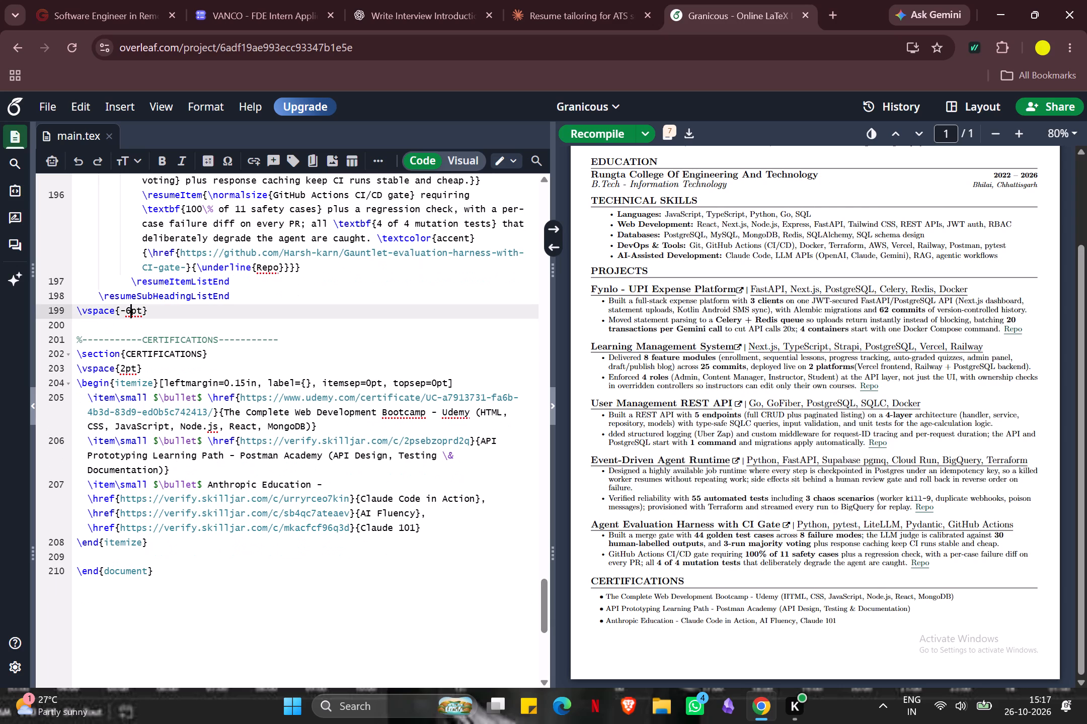
pyautogui.press('BackSpace')
pyautogui.press('5')
pyautogui.click(600, 134)
pyautogui.scroll(-1, 611, 467)
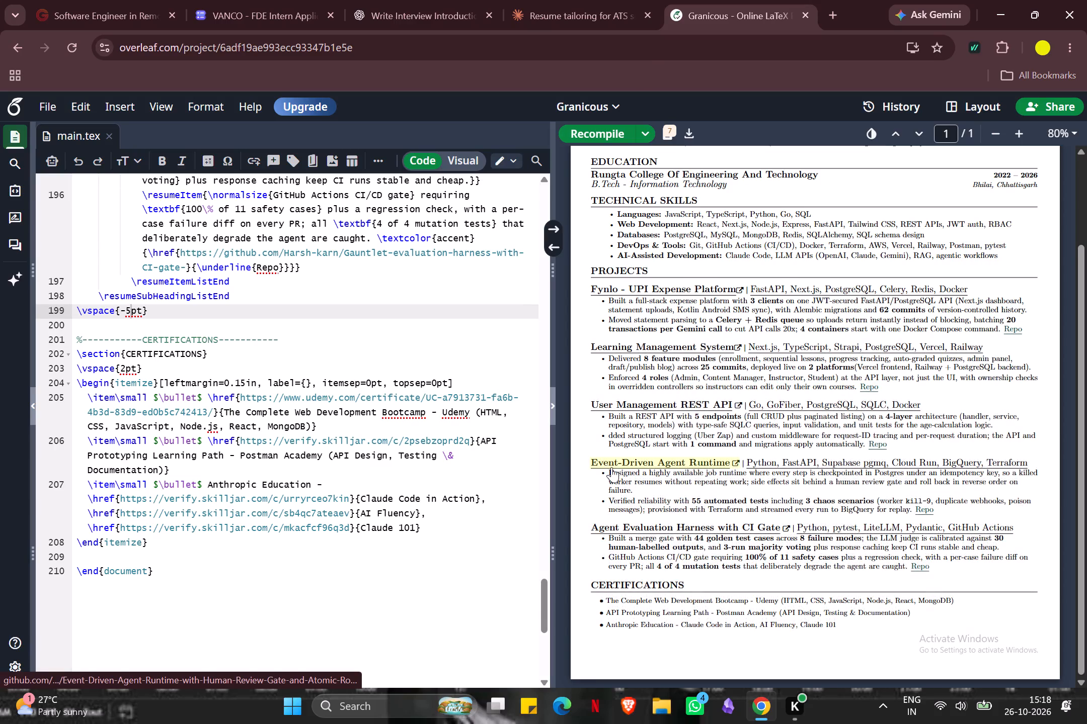
pyautogui.scroll(3, 612, 467)
pyautogui.scroll(-2, 612, 467)
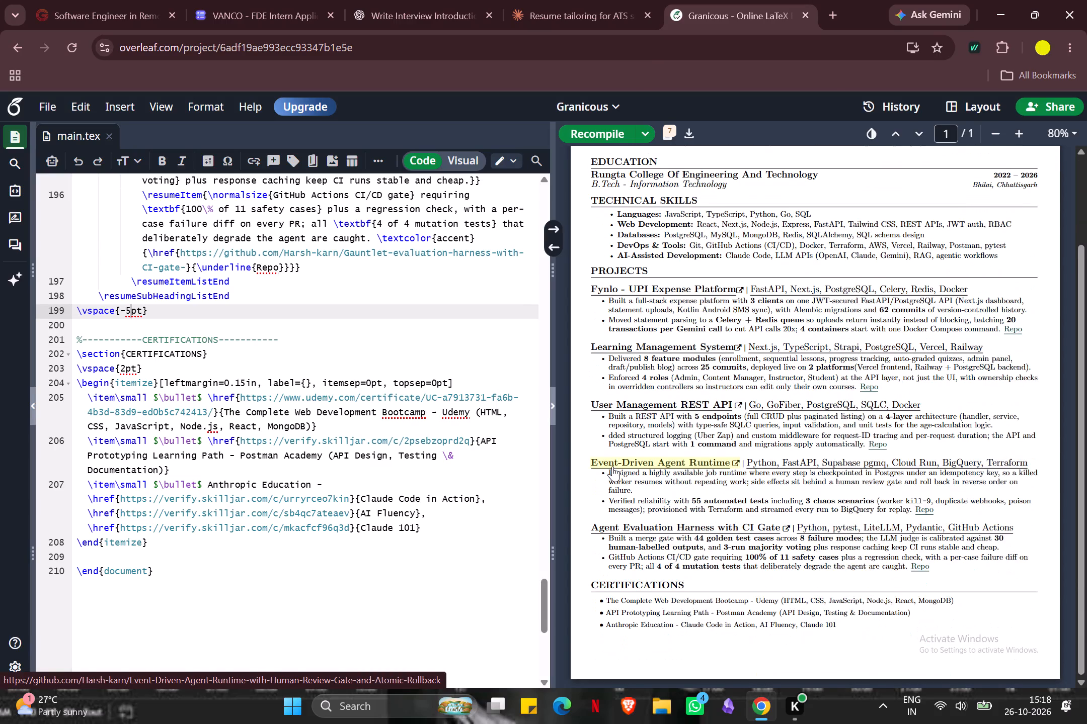
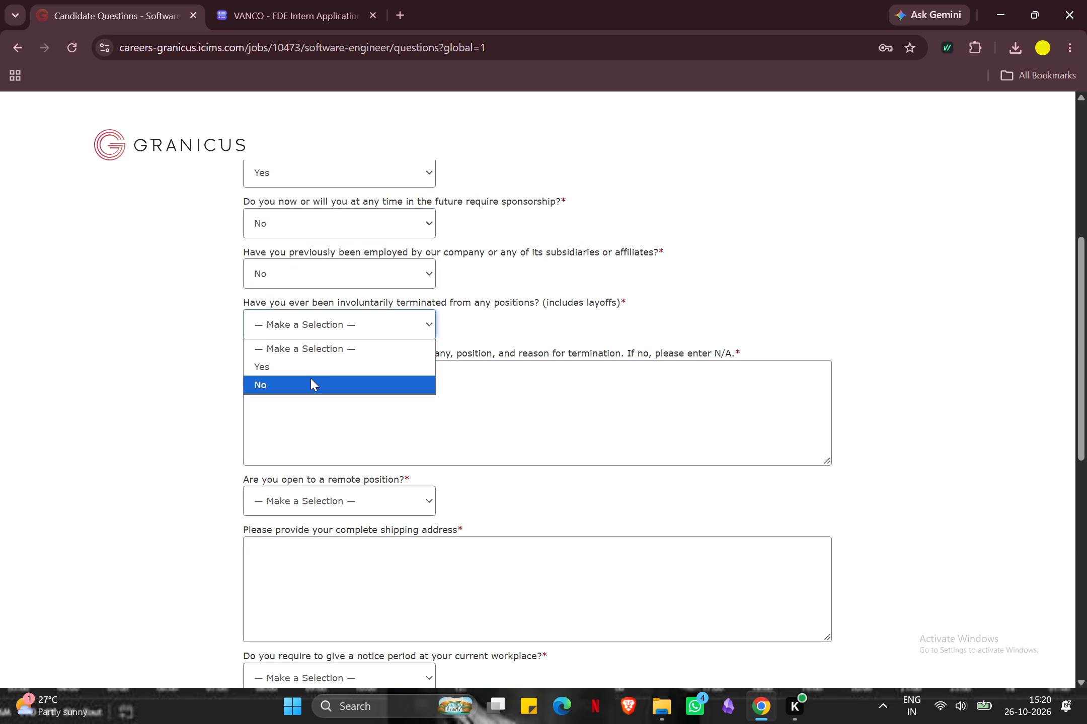
# Answer No to having been involuntarily terminated from any position and enter N/A for the termination details.
pyautogui.click(310, 378)
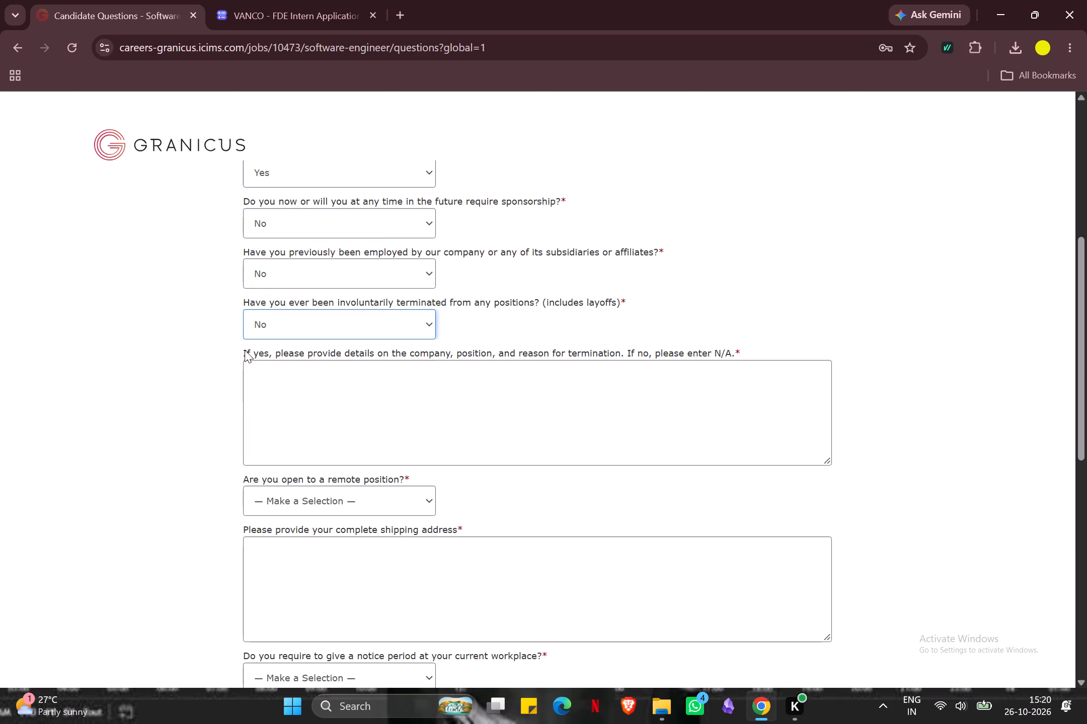
pyautogui.click(275, 414)
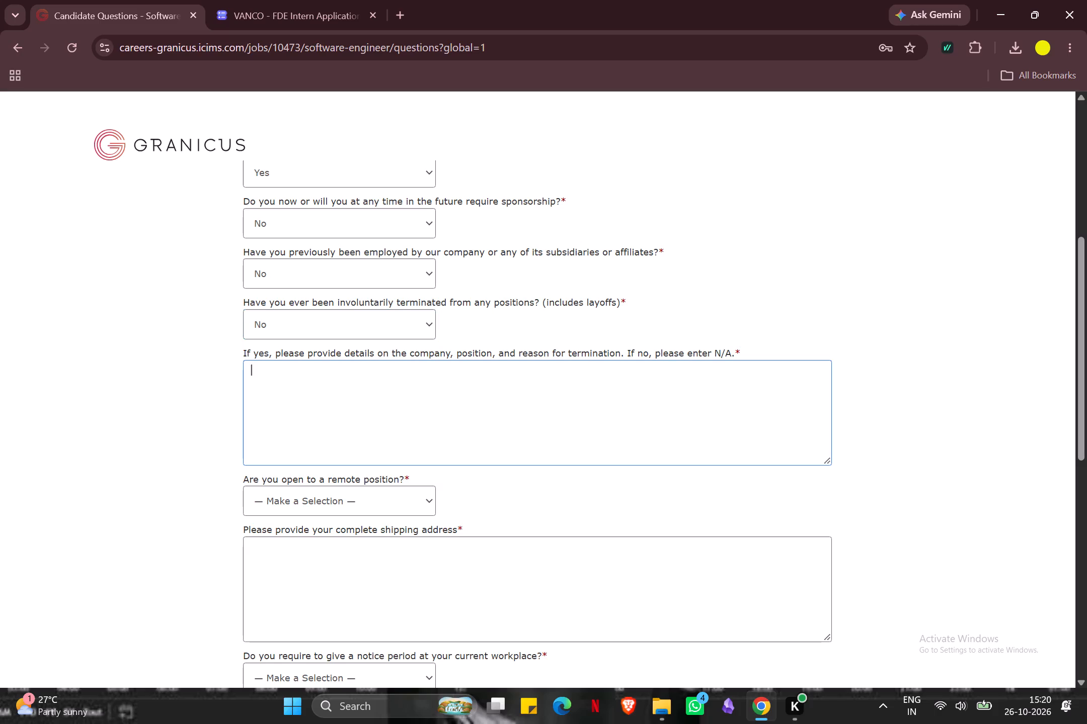
pyautogui.hotkey('shift', 'n')
pyautogui.write('/A')
# Answer Yes to being open to a remote position and fill in the complete shipping address from the saved address.
pyautogui.click(312, 513)
pyautogui.click(288, 551)
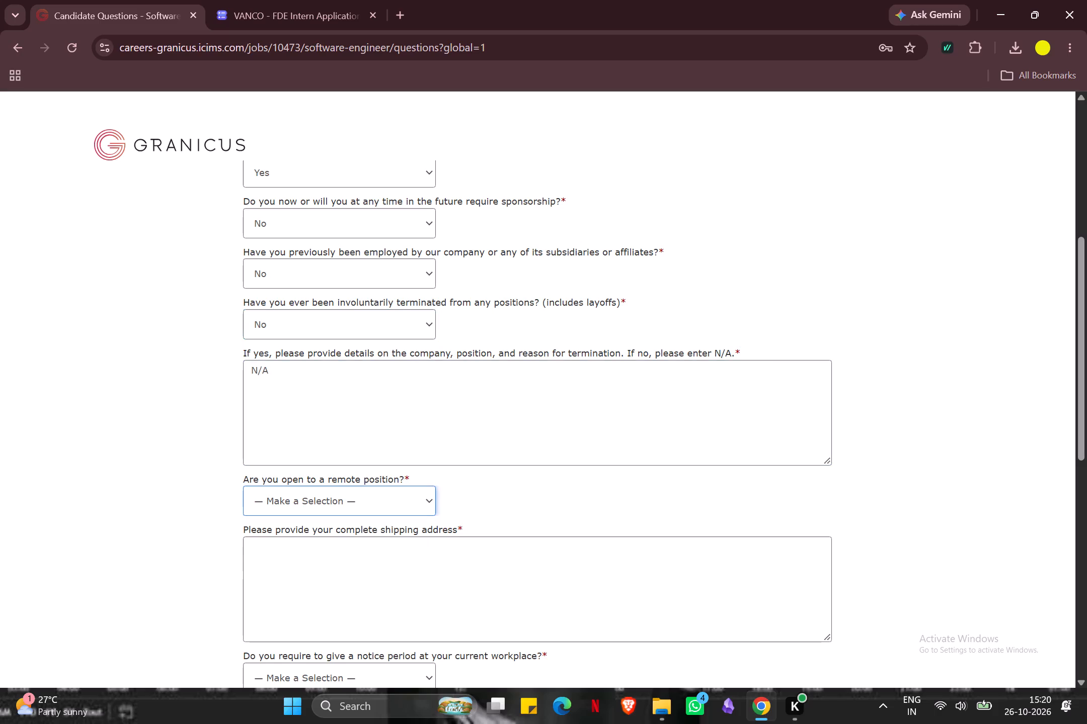
pyautogui.click(328, 593)
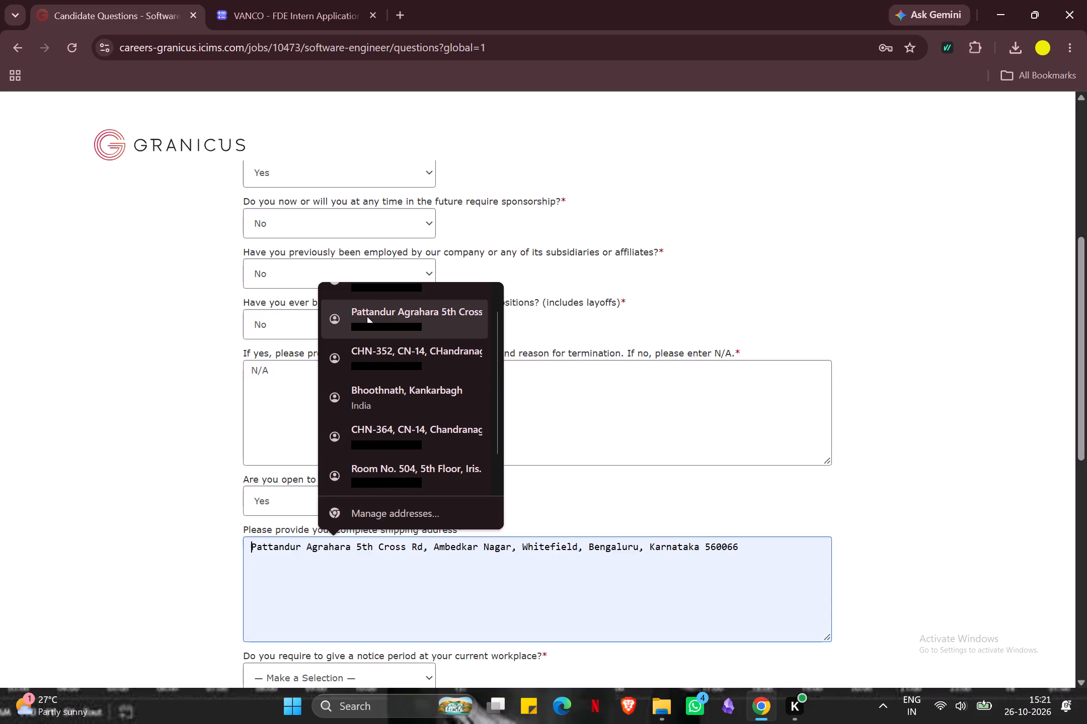
pyautogui.click(373, 471)
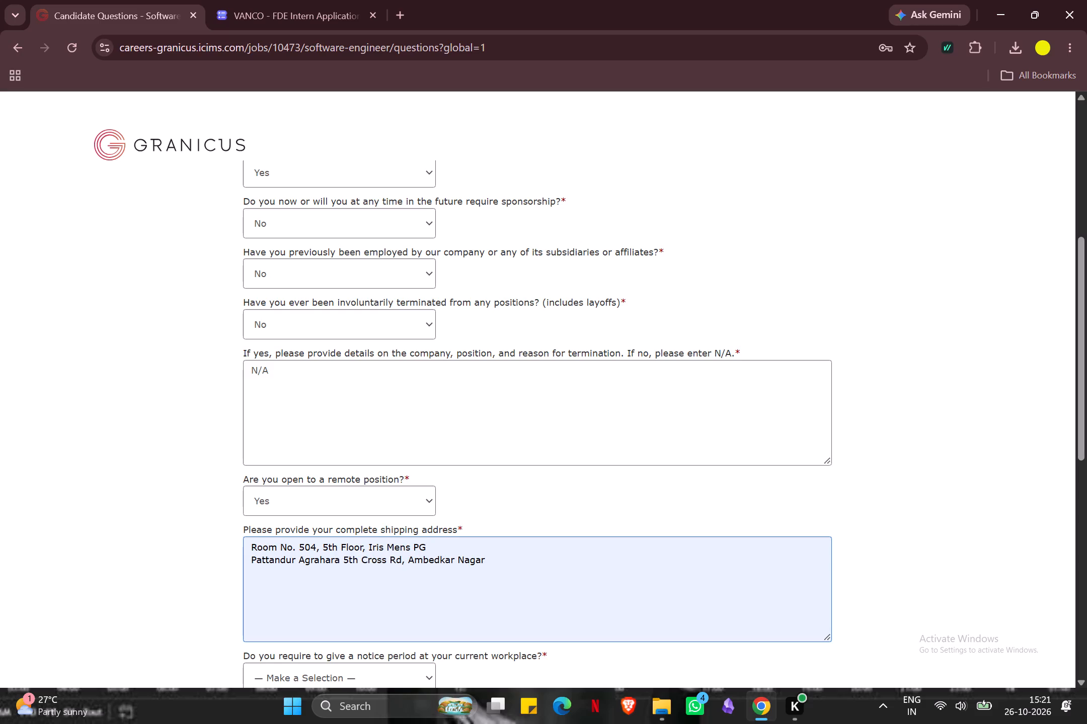
pyautogui.scroll(2, 358, 675)
pyautogui.scroll(-1, 358, 675)
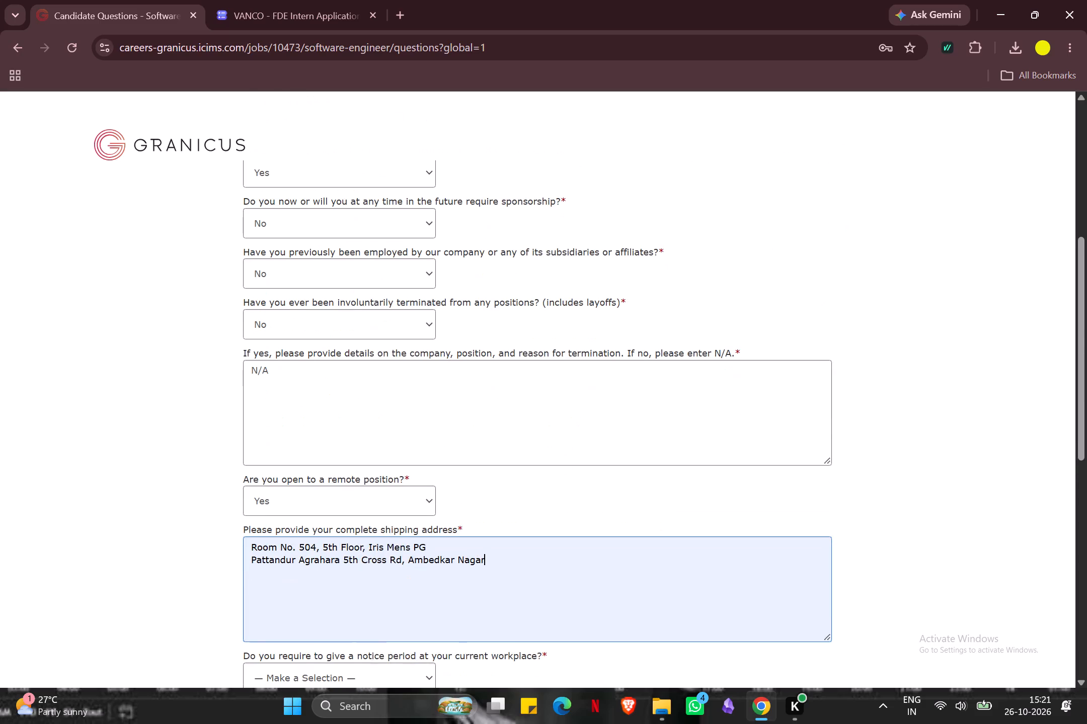
# Answer No to requiring a notice period at the current workplace and enter N/A as the notice period.
pyautogui.moveTo(1081, 379); pyautogui.dragTo(1086, 522)
pyautogui.click(290, 305)
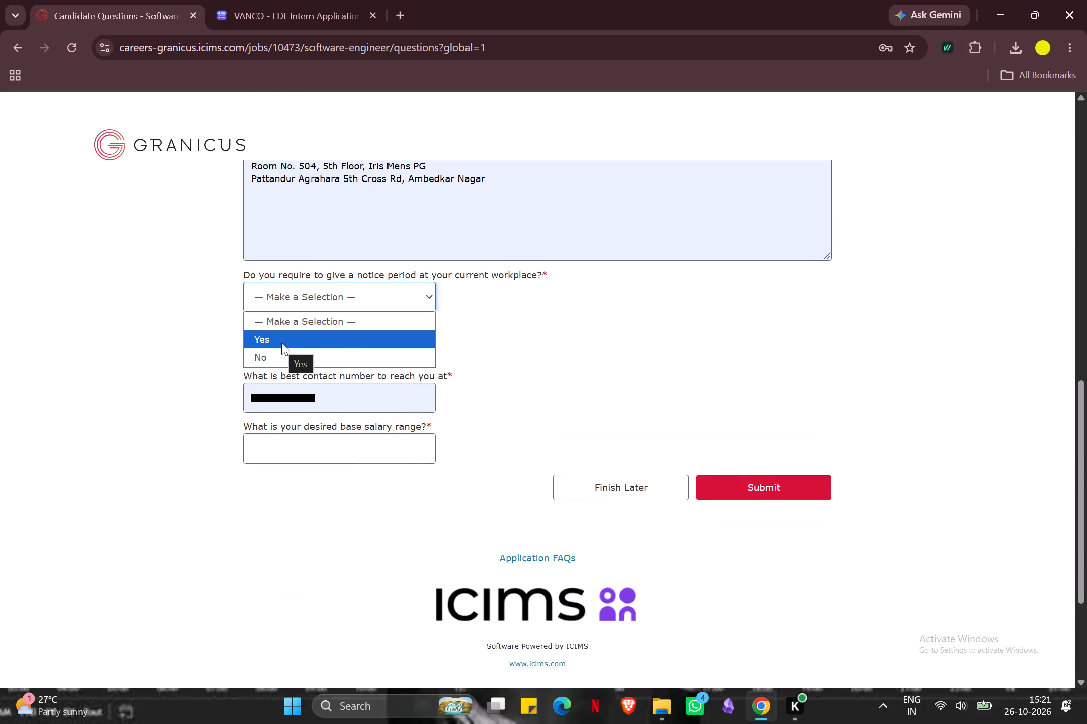
pyautogui.click(286, 363)
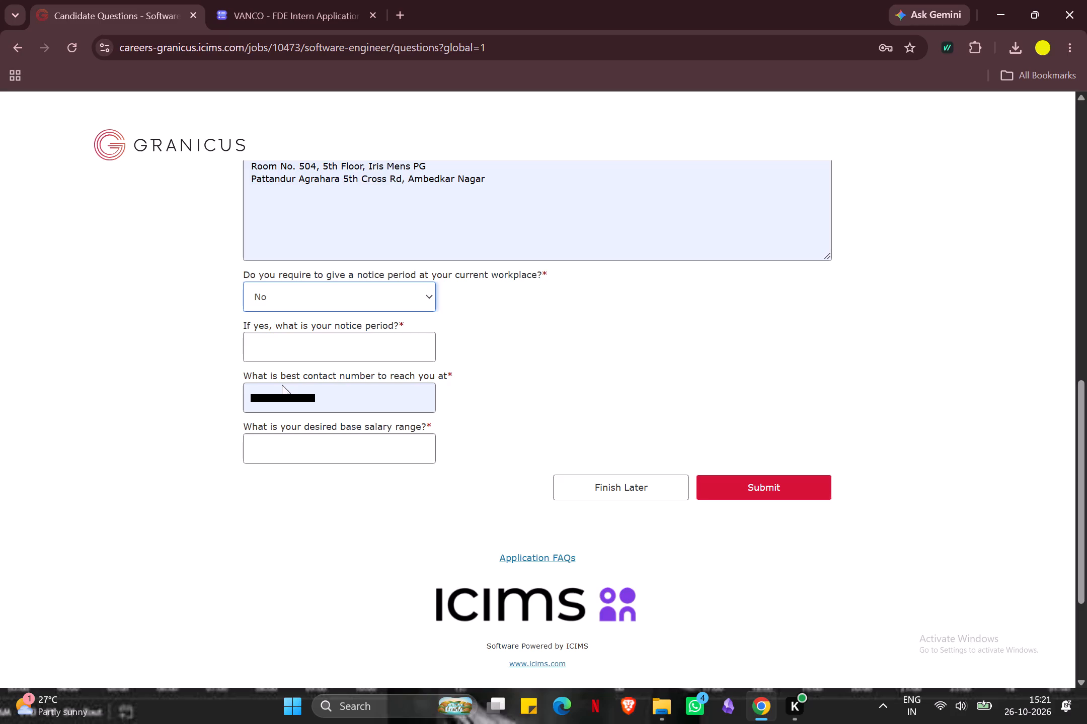
pyautogui.click(282, 353)
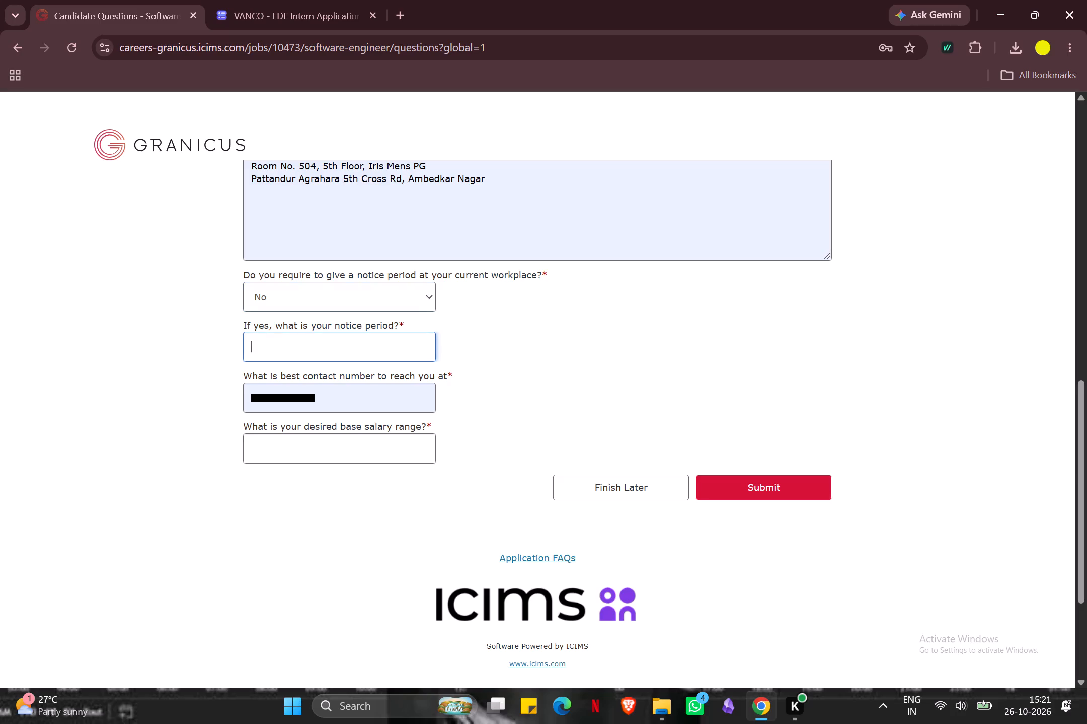
pyautogui.click(284, 347)
pyautogui.hotkey('shift', 'n')
pyautogui.write('/A')
# Remove the leading character from the best contact number.
pyautogui.click(258, 398)
pyautogui.press('BackSpace')
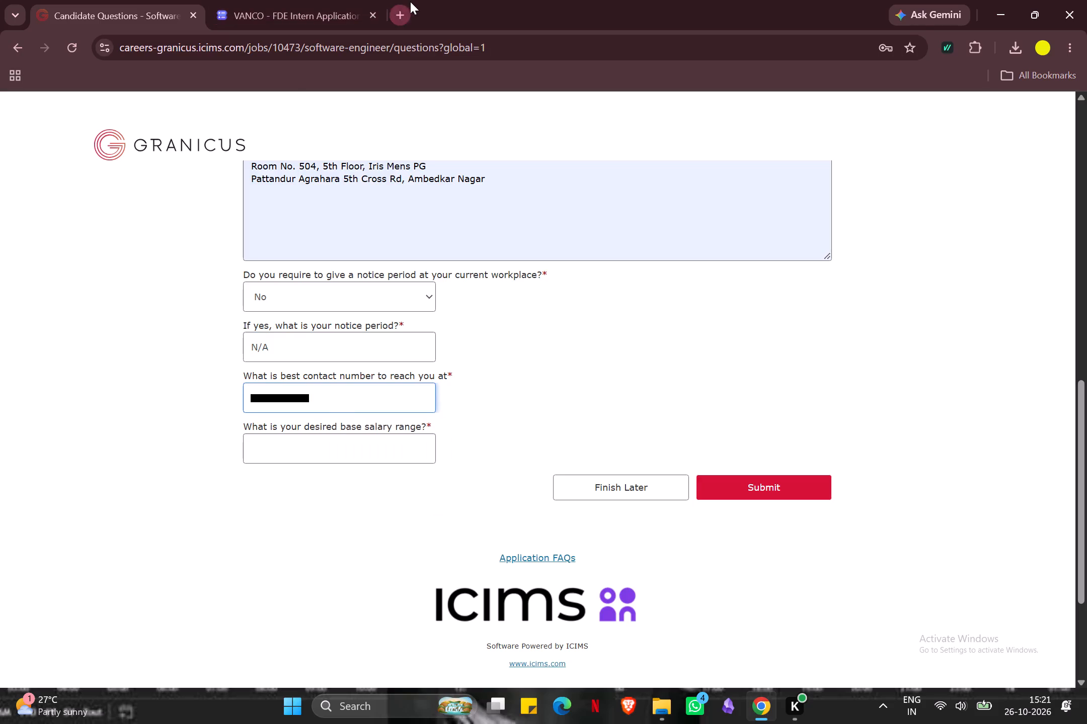
# Examine the Granicus Software Engineer listing on crackoffcampus.com in a new tab, and return to the candidate questions.
pyautogui.click(410, 2)
pyautogui.write('cr')
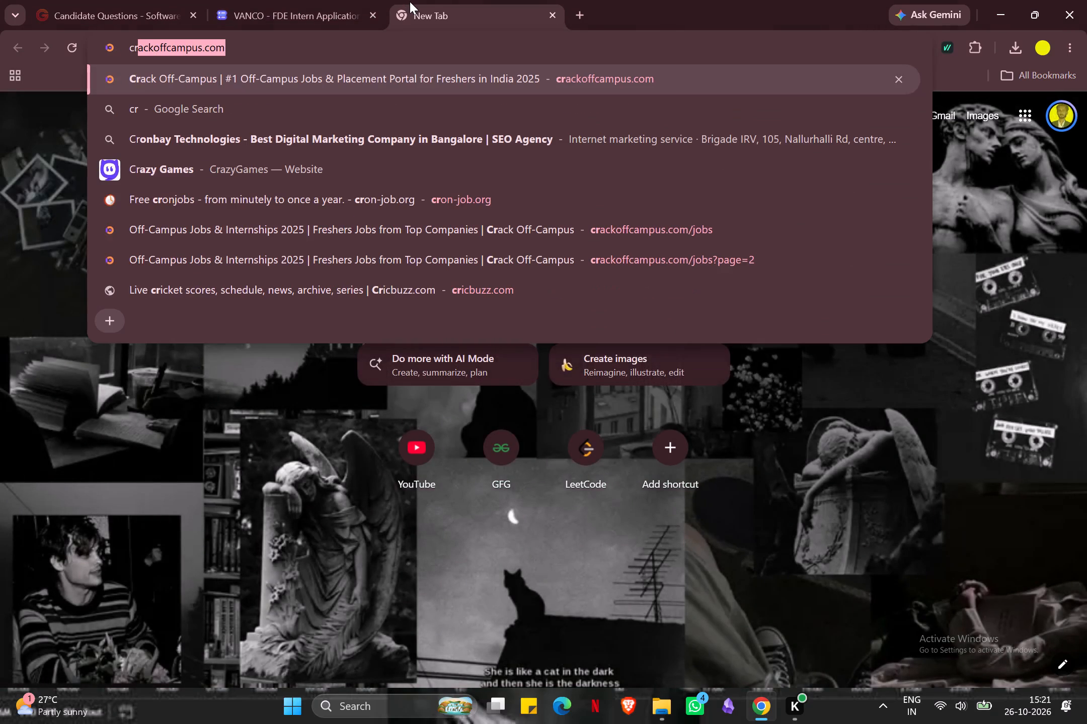
pyautogui.press('Return')
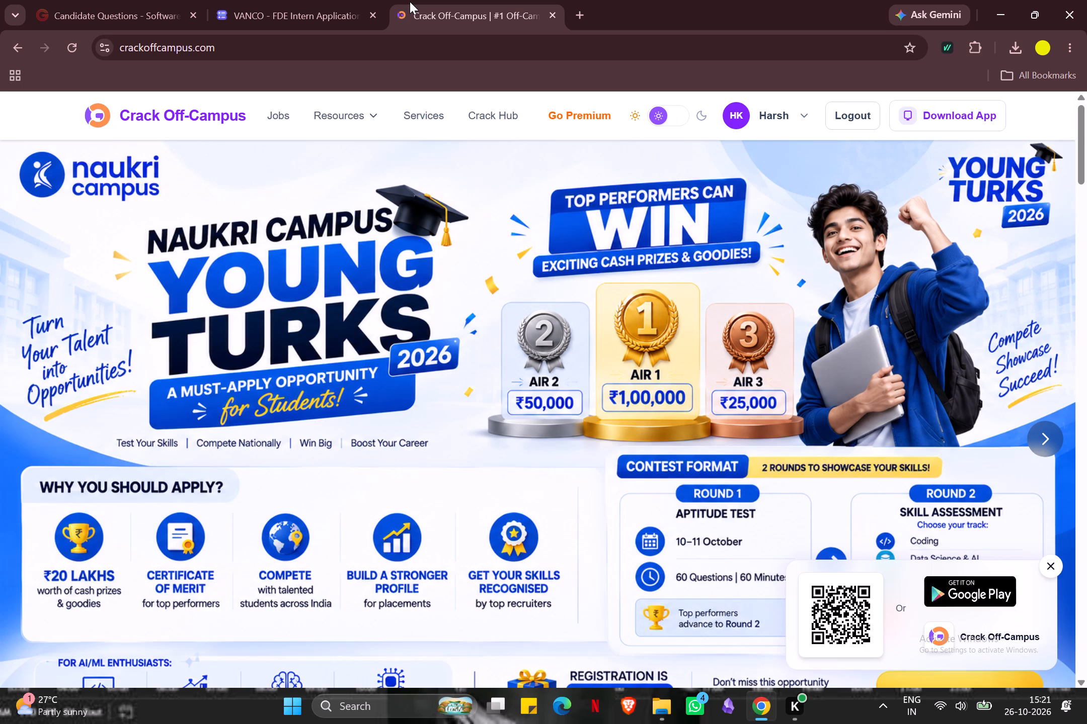
pyautogui.click(278, 124)
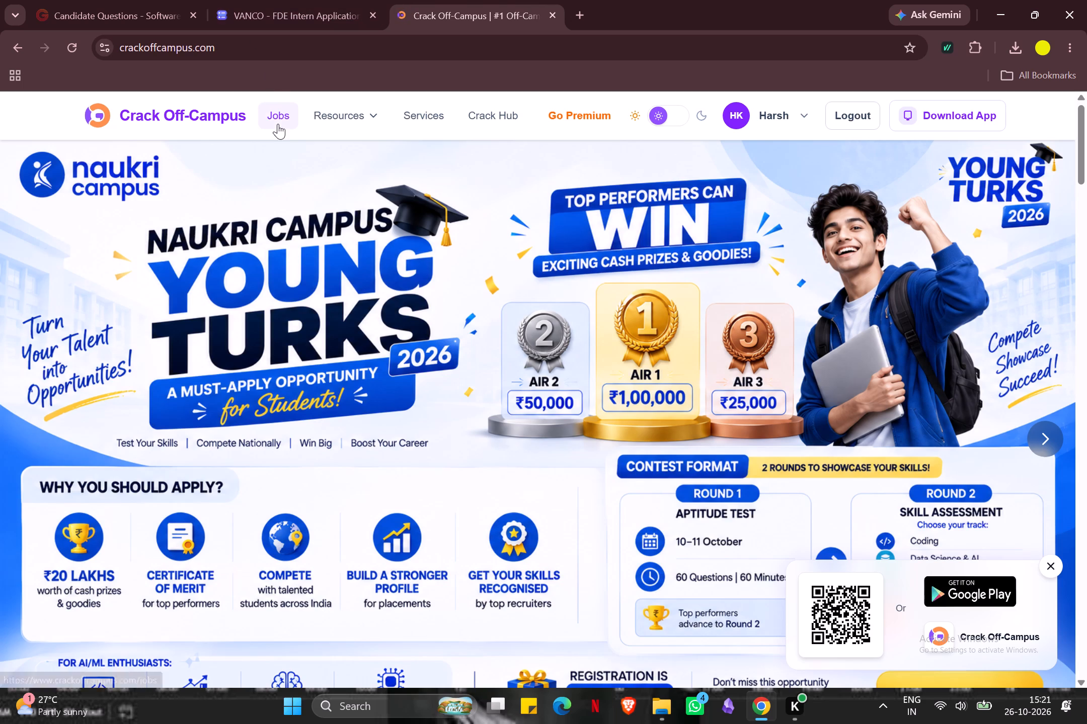
pyautogui.scroll(-1, 256, 623)
pyautogui.scroll(1, 256, 623)
pyautogui.scroll(-1, 255, 622)
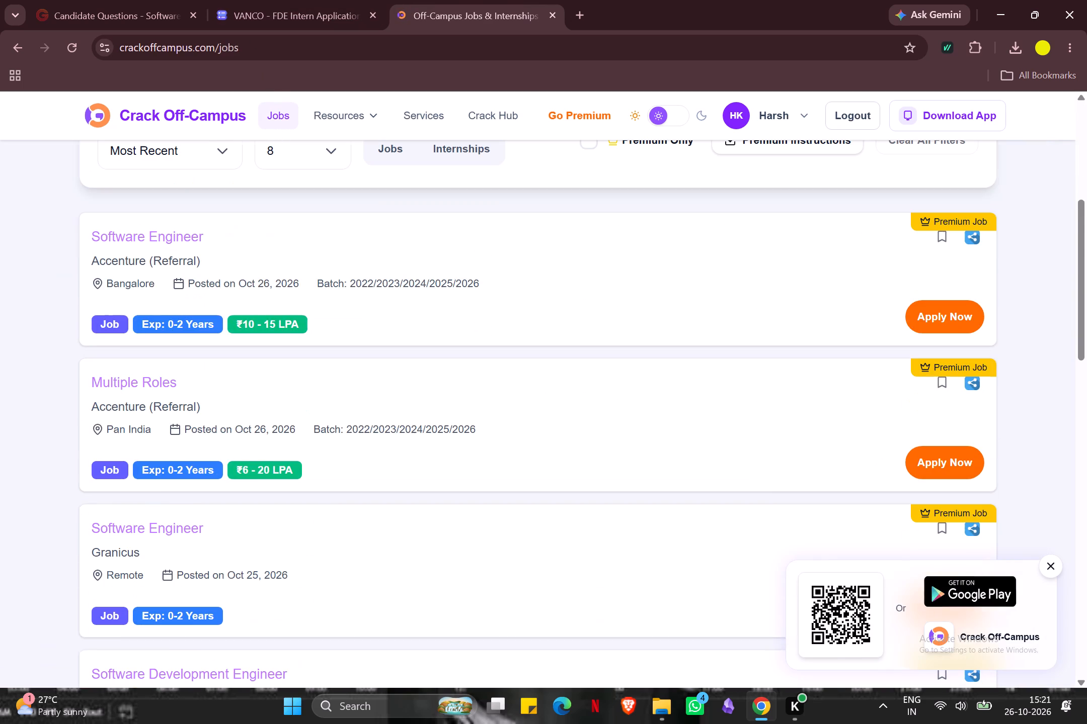
pyautogui.scroll(-1, 174, 569)
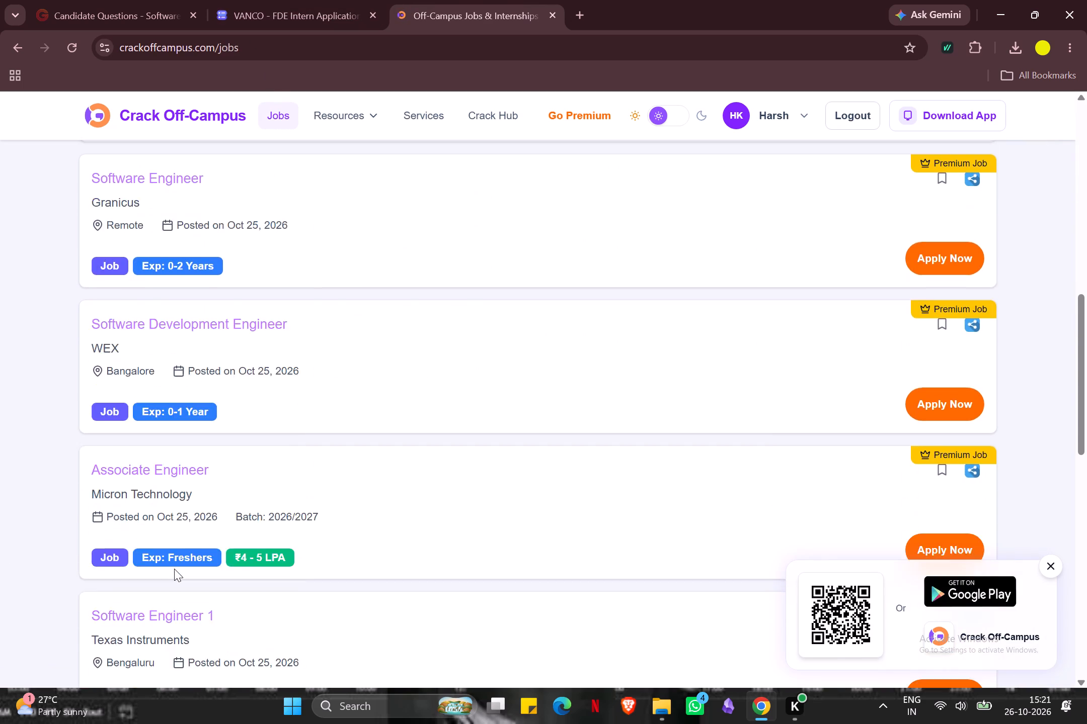
pyautogui.scroll(1, 174, 569)
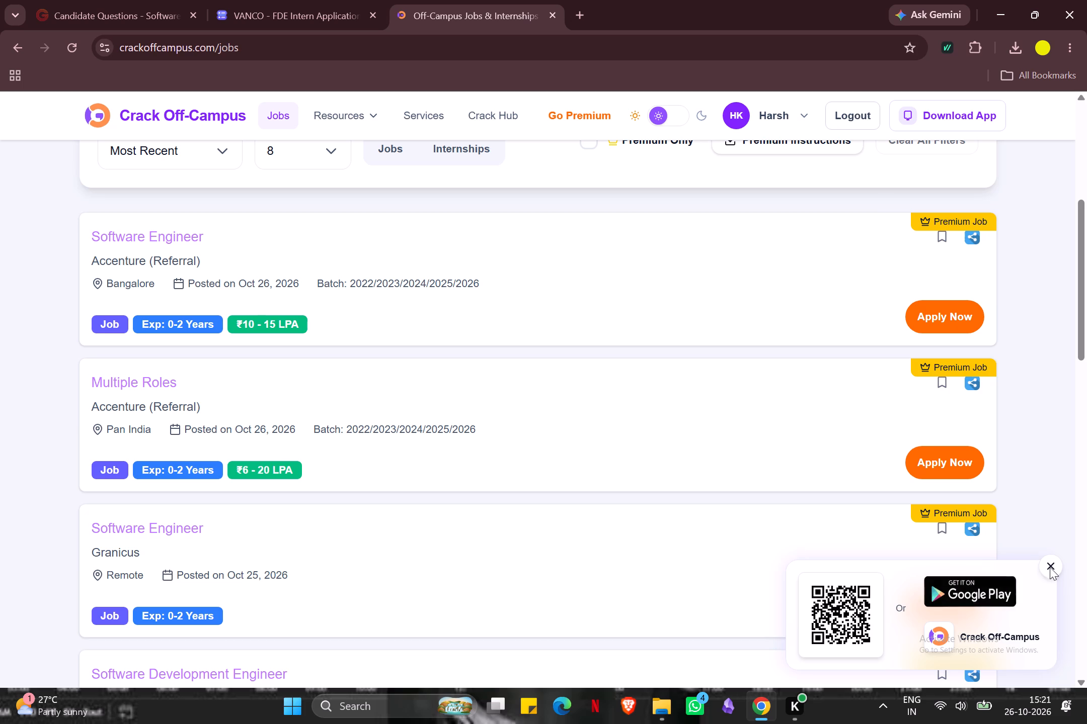
pyautogui.click(1050, 567)
pyautogui.click(922, 603)
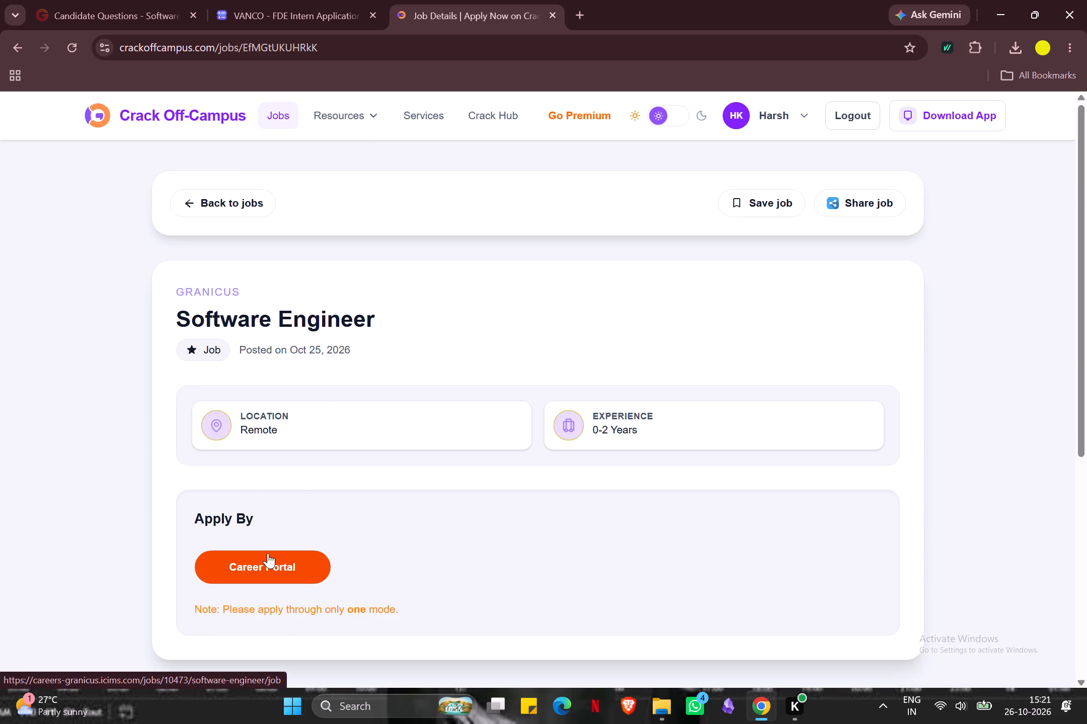
pyautogui.click(292, 8)
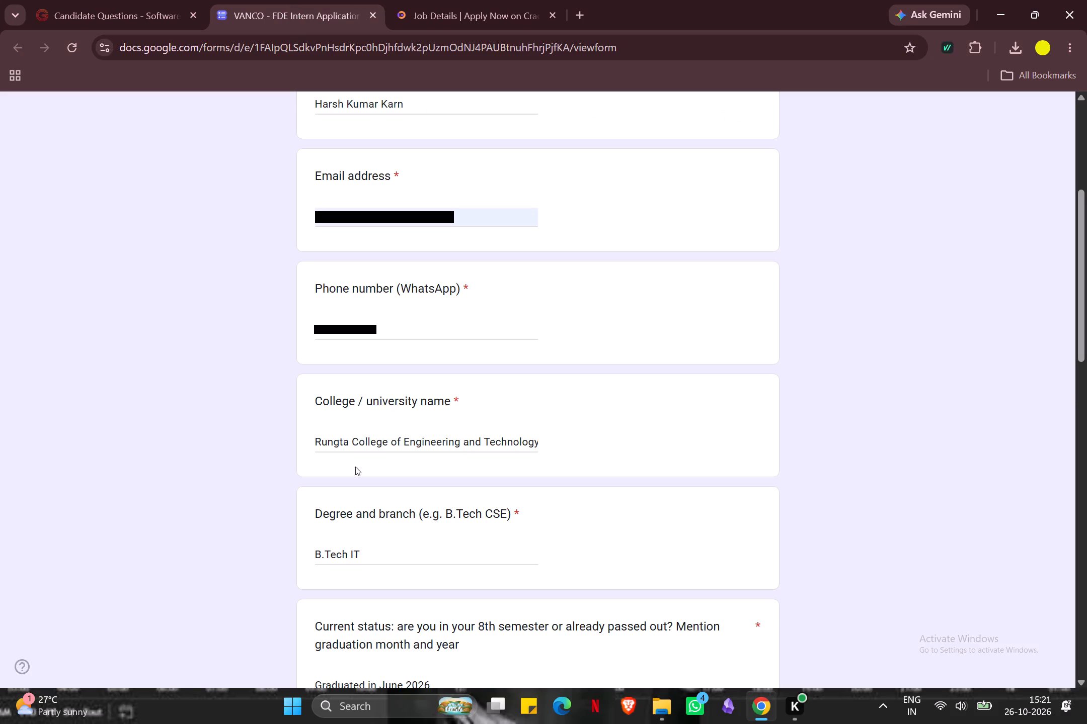
pyautogui.click(97, 0)
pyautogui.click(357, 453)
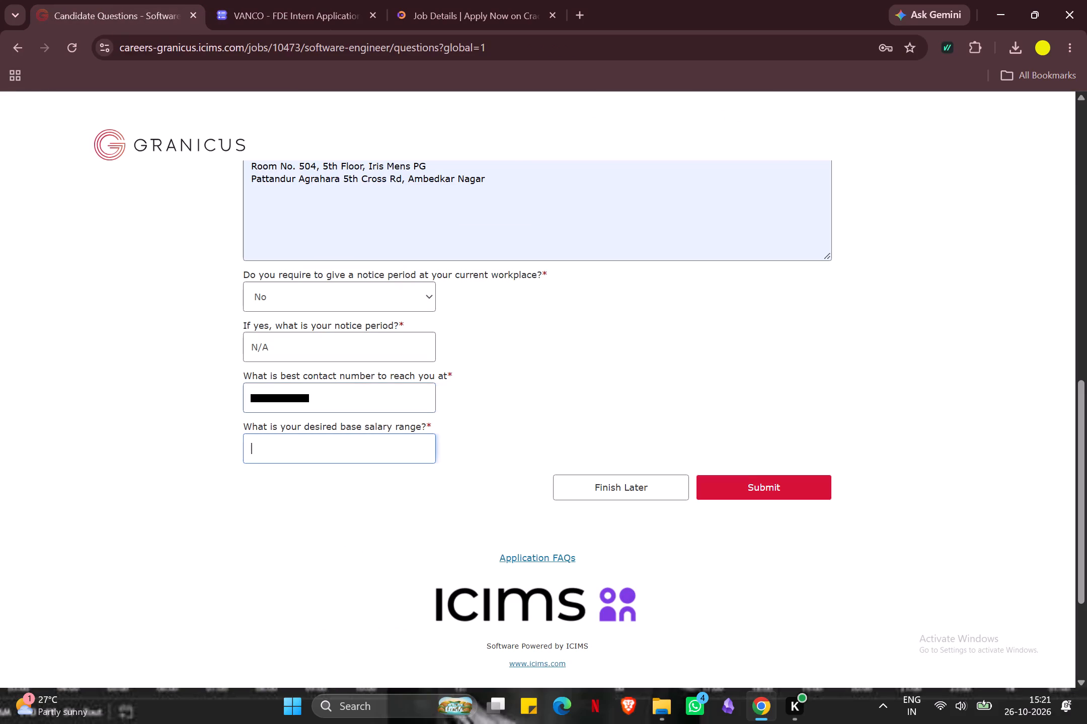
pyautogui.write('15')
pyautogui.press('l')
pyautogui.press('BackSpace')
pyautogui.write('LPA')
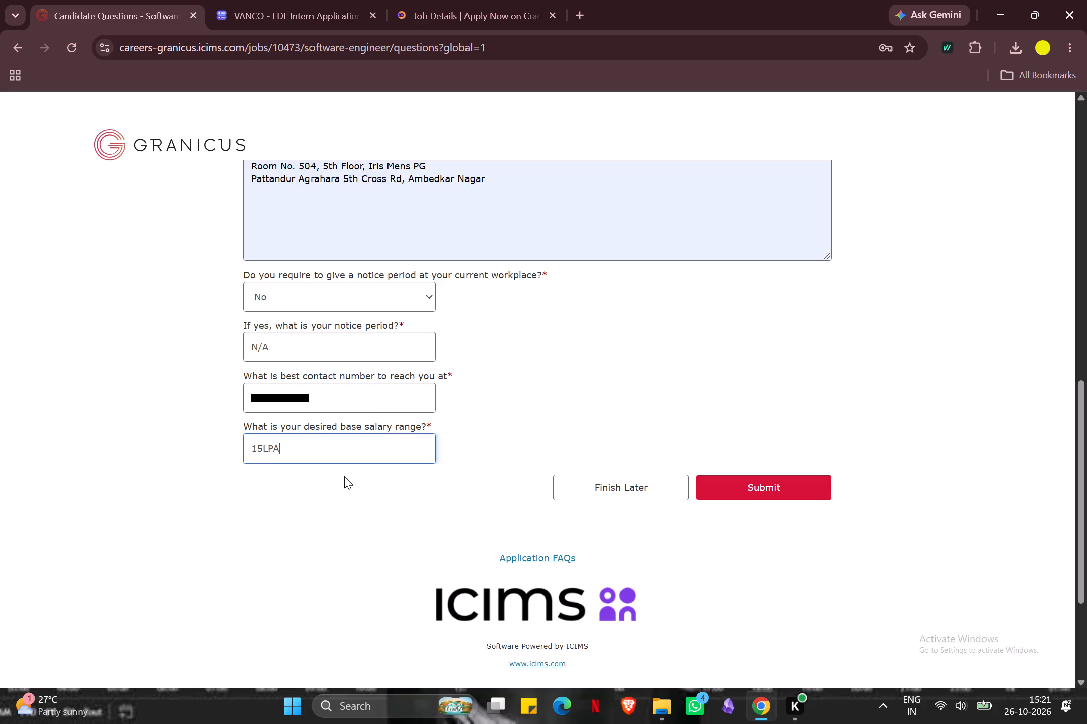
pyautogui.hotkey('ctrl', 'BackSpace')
# Set the desired base salary range to 10-20 LPA and submit the candidate questions.
pyautogui.write('10')
pyautogui.write('-20 LPA')
pyautogui.click(761, 494)
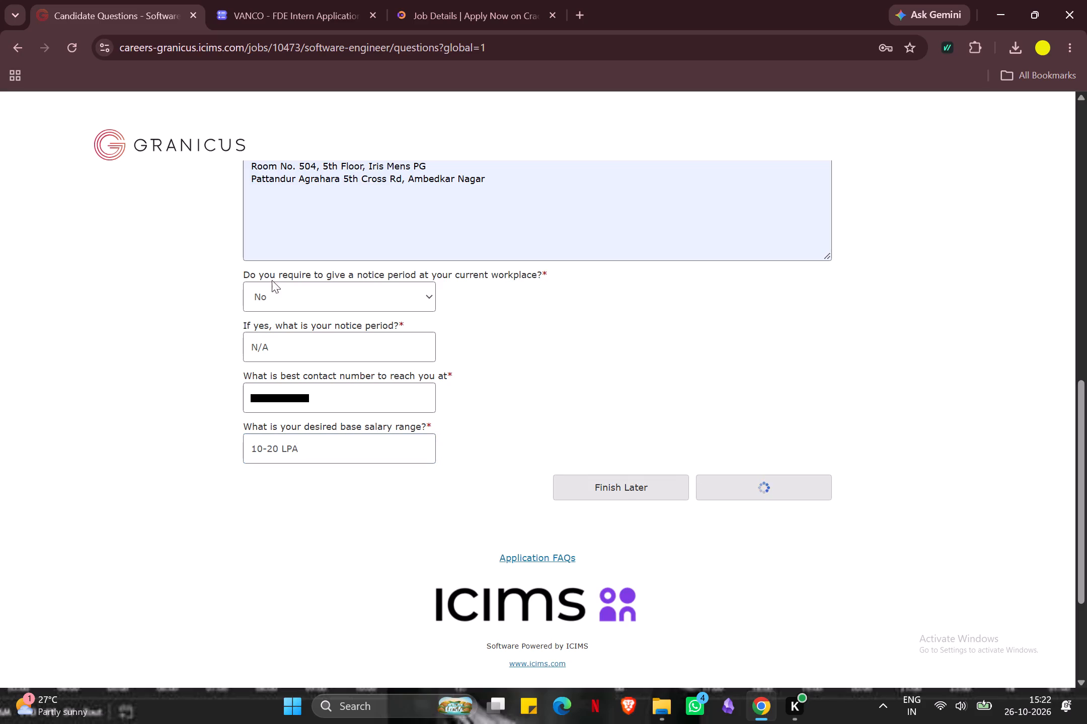
# Complete the EEO voluntary information with Male, Asian (Not Hispanic or Latino), Disability No and Veteran No, and submit it.
pyautogui.scroll(-1, 344, 346)
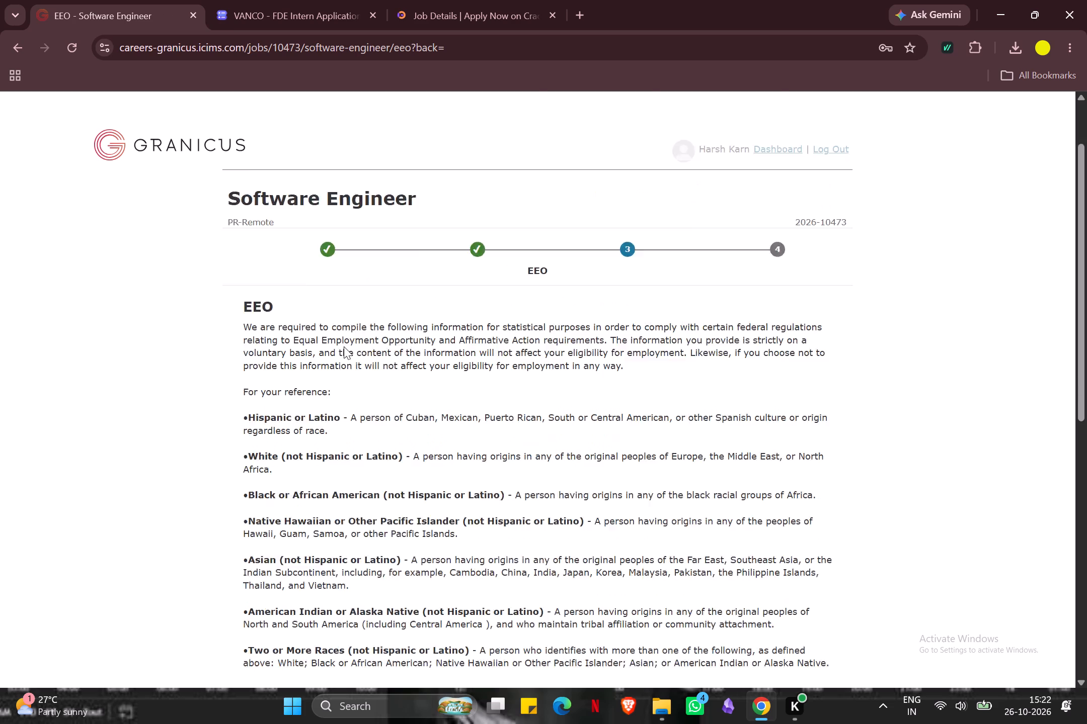
pyautogui.click(293, 474)
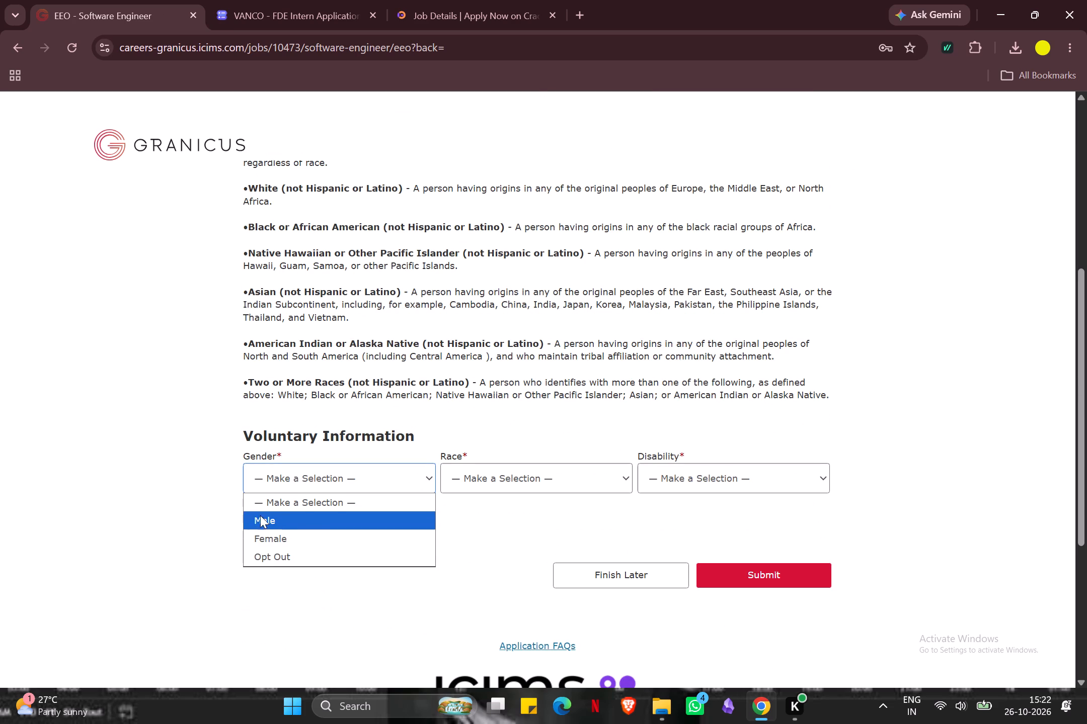
pyautogui.click(260, 515)
pyautogui.click(538, 478)
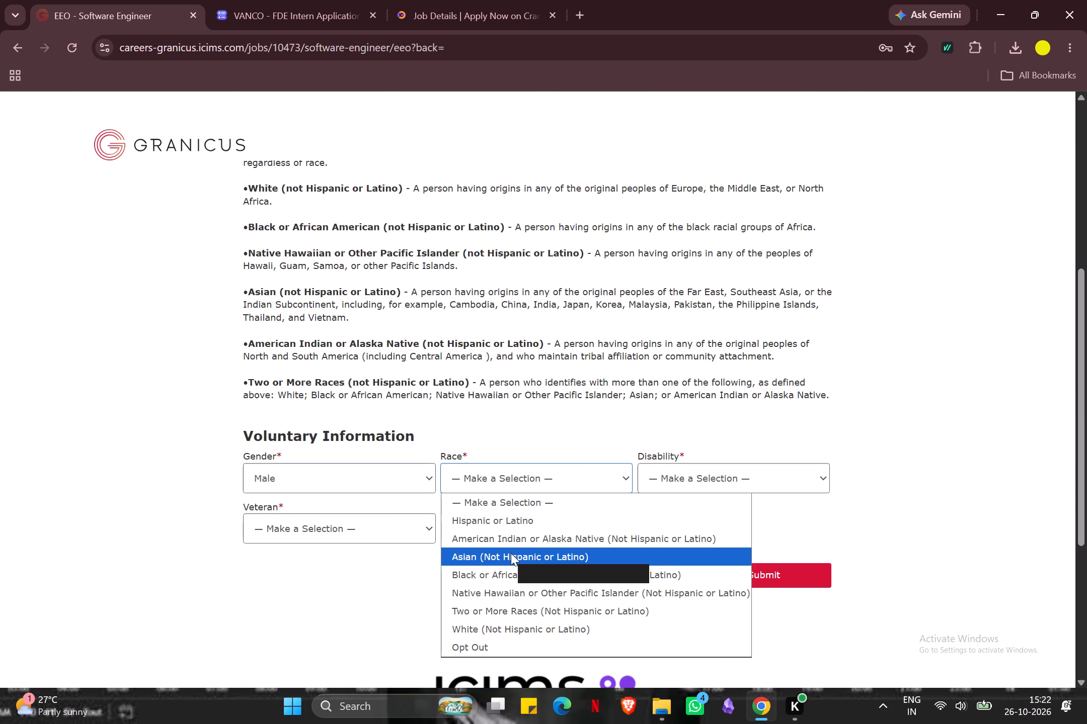
pyautogui.click(511, 553)
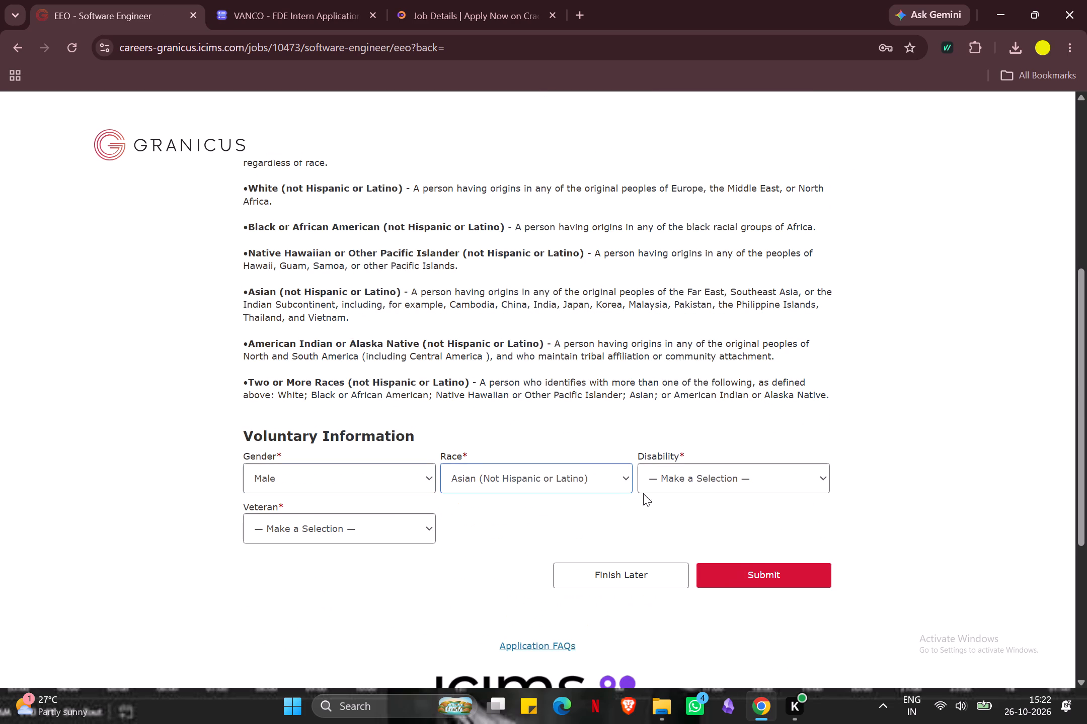
pyautogui.click(665, 485)
pyautogui.click(661, 527)
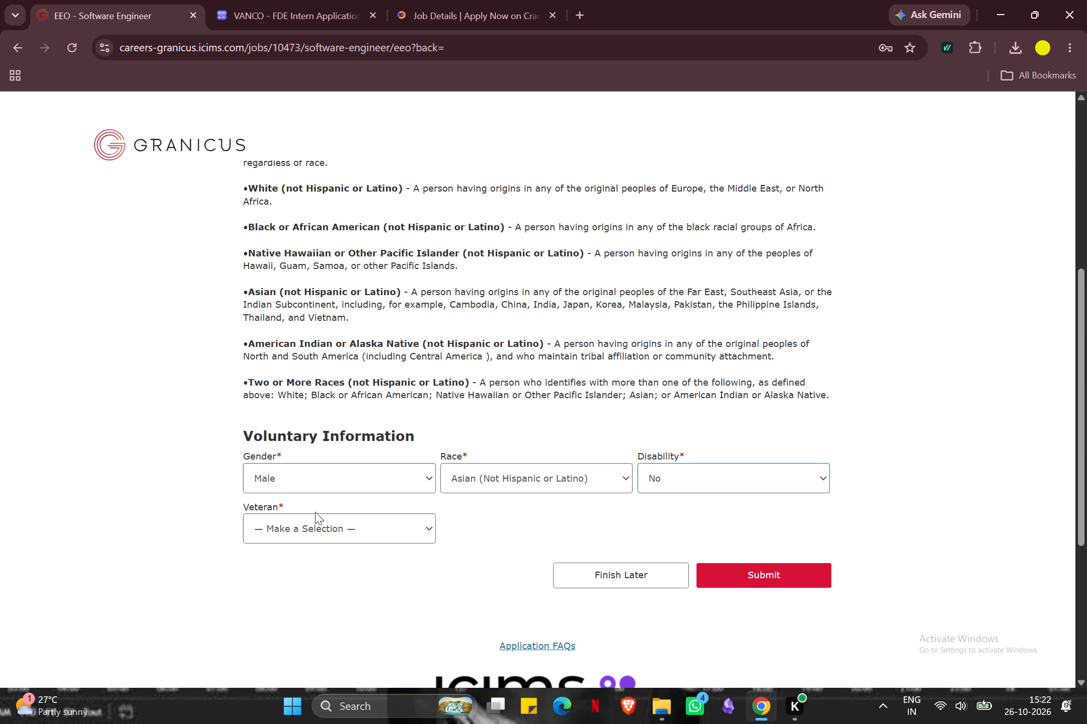
pyautogui.click(319, 523)
pyautogui.click(314, 580)
pyautogui.click(335, 521)
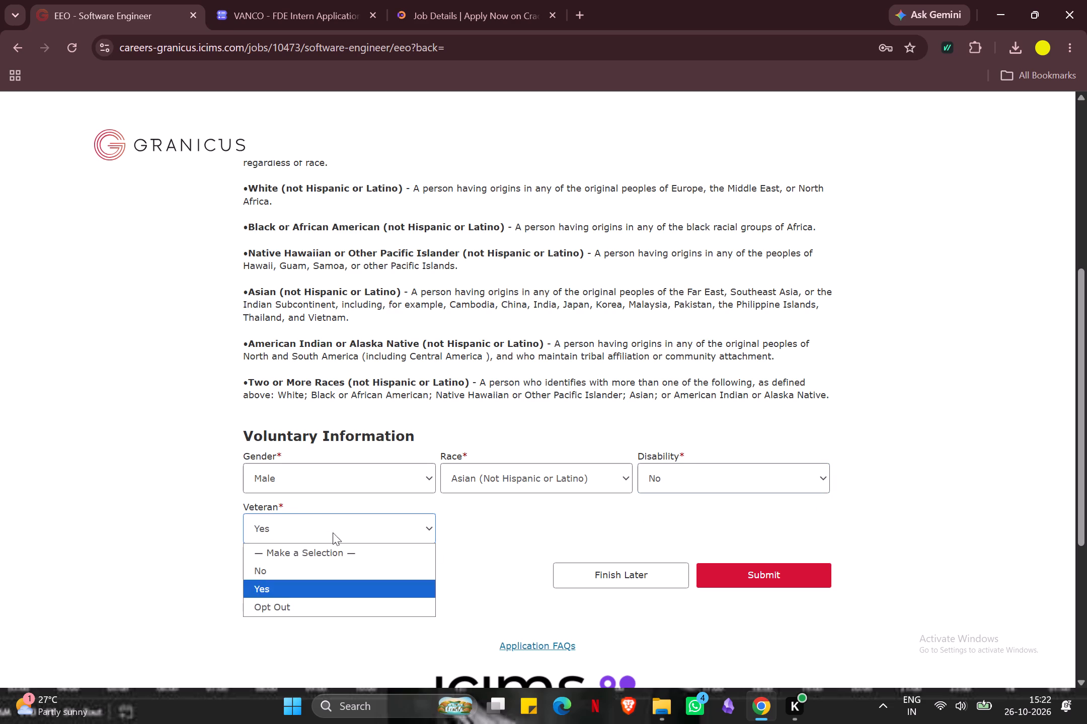
pyautogui.click(310, 576)
pyautogui.click(796, 577)
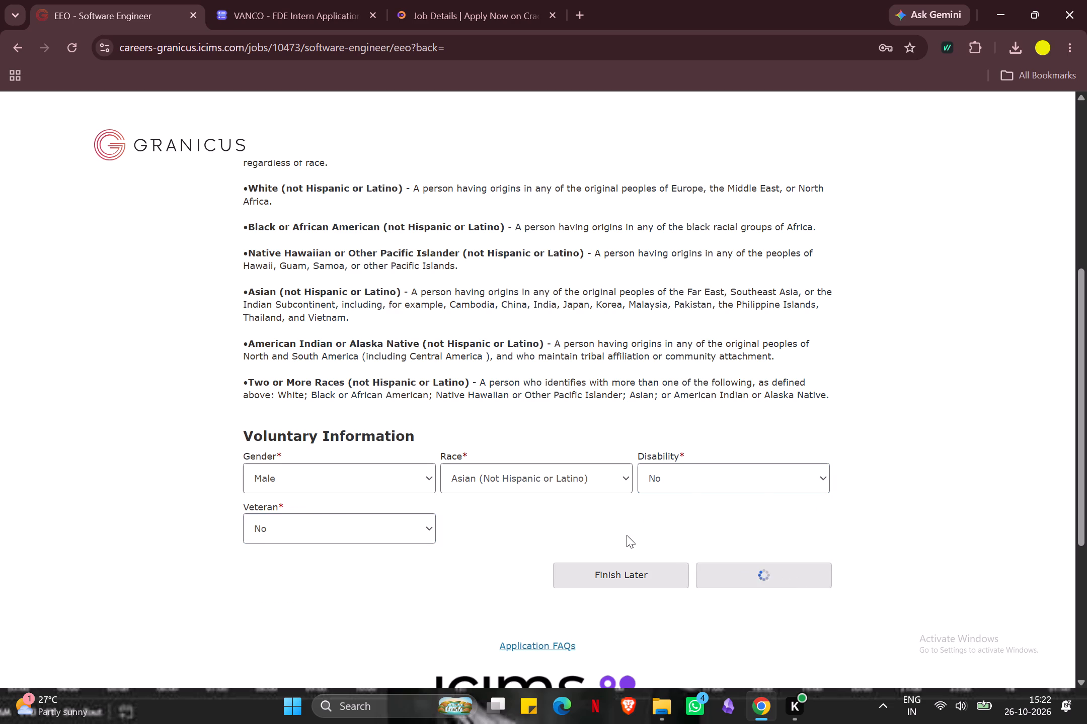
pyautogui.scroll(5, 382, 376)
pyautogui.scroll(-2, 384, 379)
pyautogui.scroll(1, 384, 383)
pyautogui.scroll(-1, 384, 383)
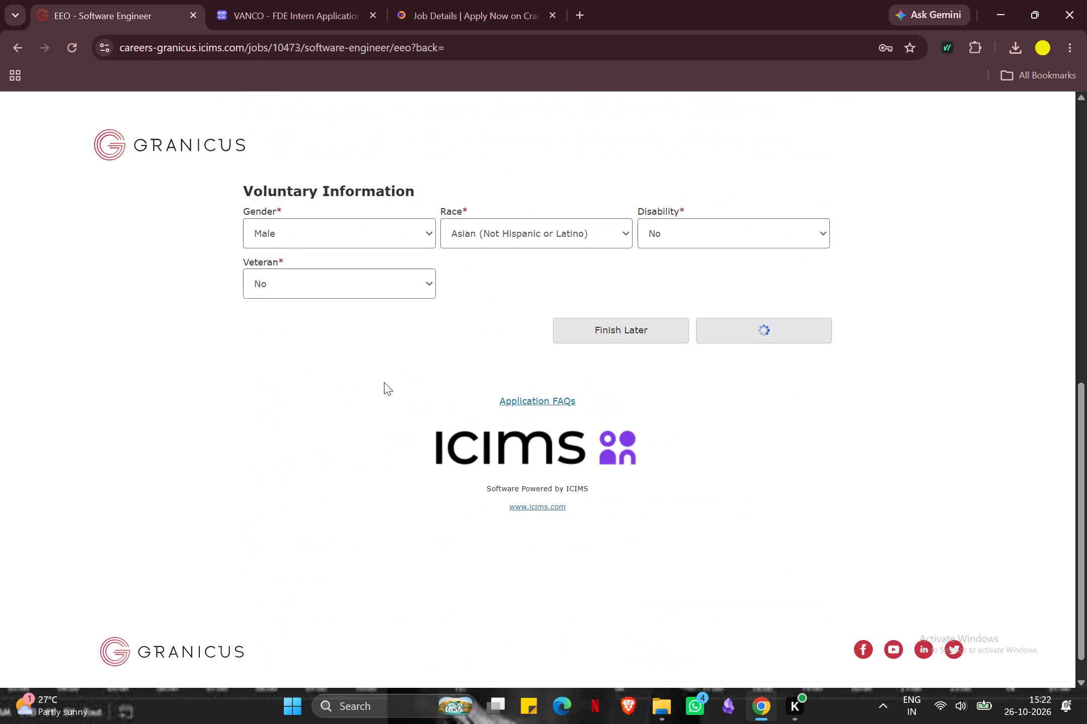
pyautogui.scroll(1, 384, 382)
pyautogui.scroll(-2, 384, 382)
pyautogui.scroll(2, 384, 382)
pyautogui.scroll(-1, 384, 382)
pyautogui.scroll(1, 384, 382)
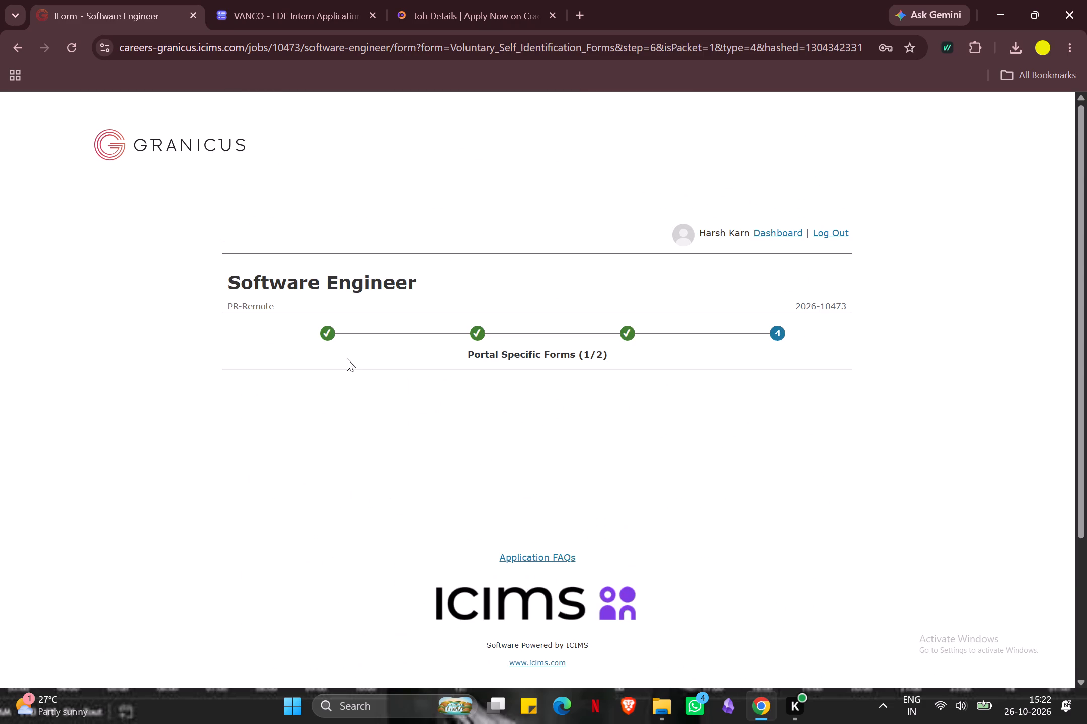
# Select "I am not a protected veteran" on the voluntary self-identification of veteran status form.
pyautogui.scroll(-1, 465, 444)
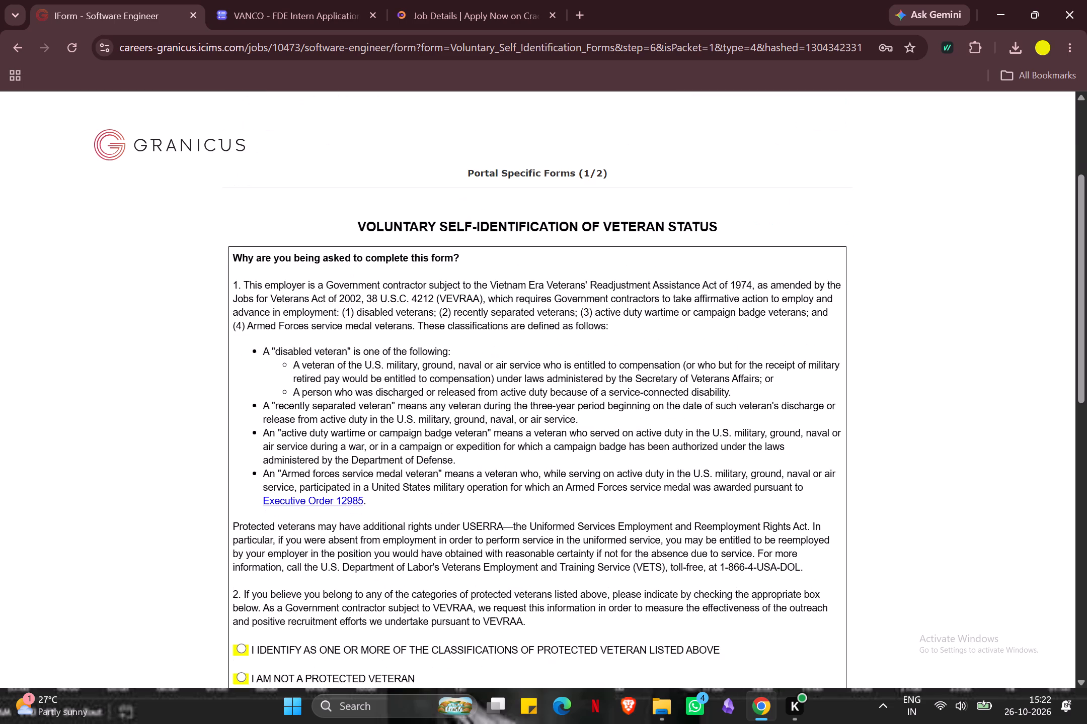
pyautogui.scroll(2, 458, 448)
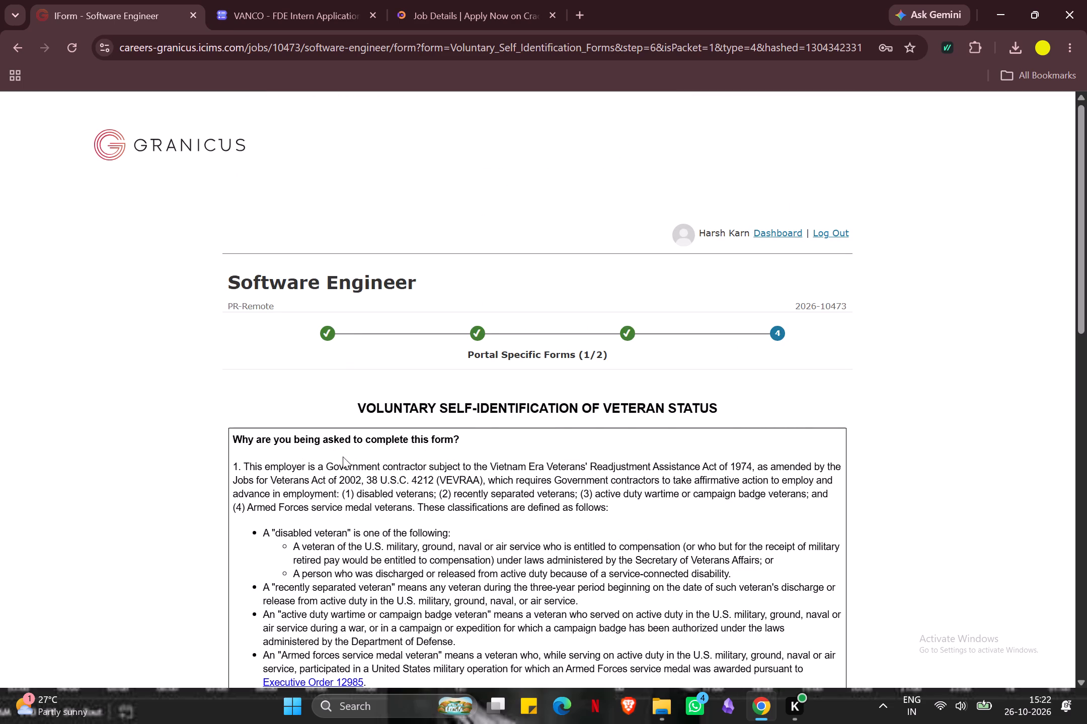
pyautogui.moveTo(1080, 268); pyautogui.dragTo(1086, 275)
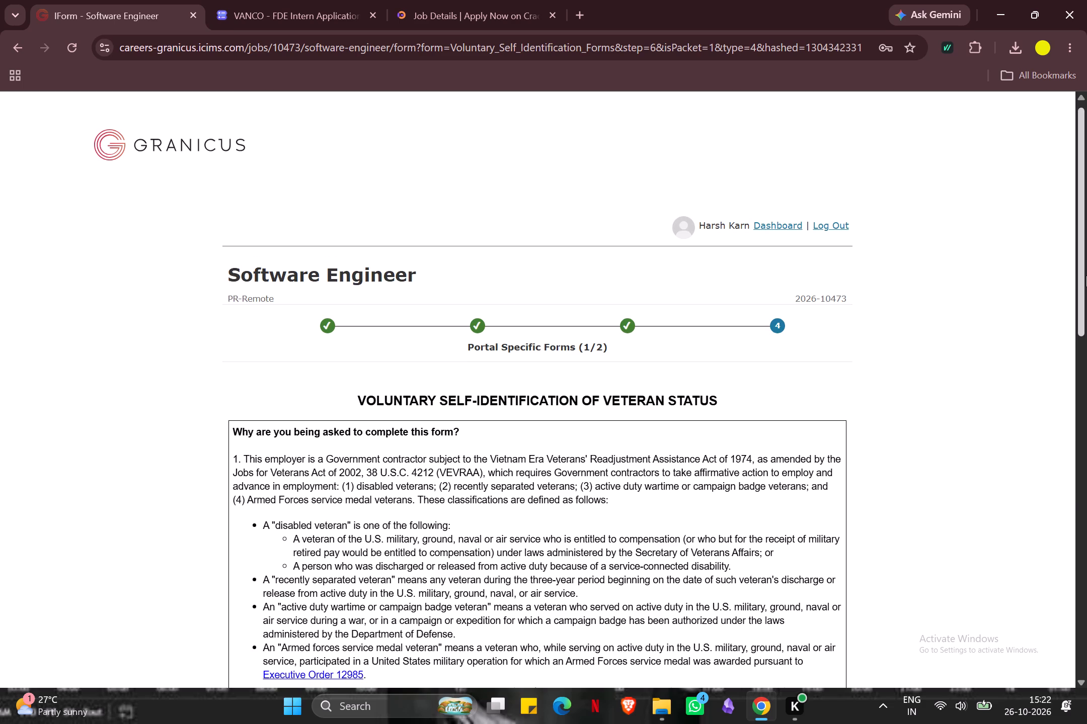
pyautogui.moveTo(1086, 275); pyautogui.dragTo(1086, 421)
pyautogui.click(241, 458)
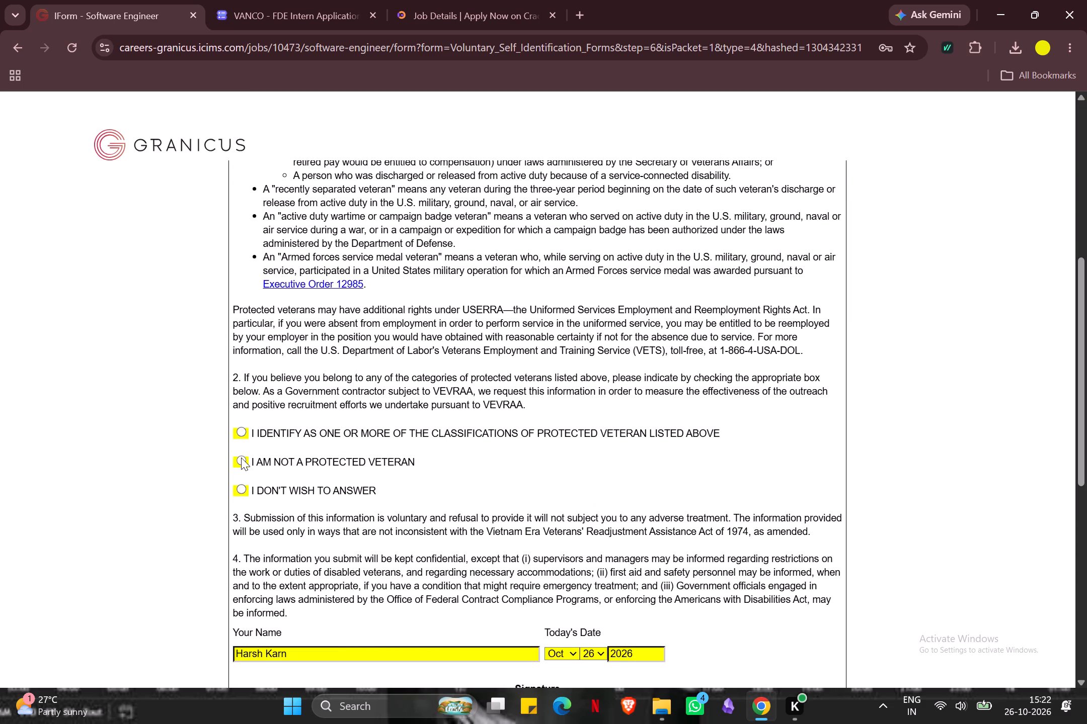
# Add the middle name between the first and last name in the veteran form's Your Name field.
pyautogui.moveTo(1082, 359); pyautogui.dragTo(1086, 429)
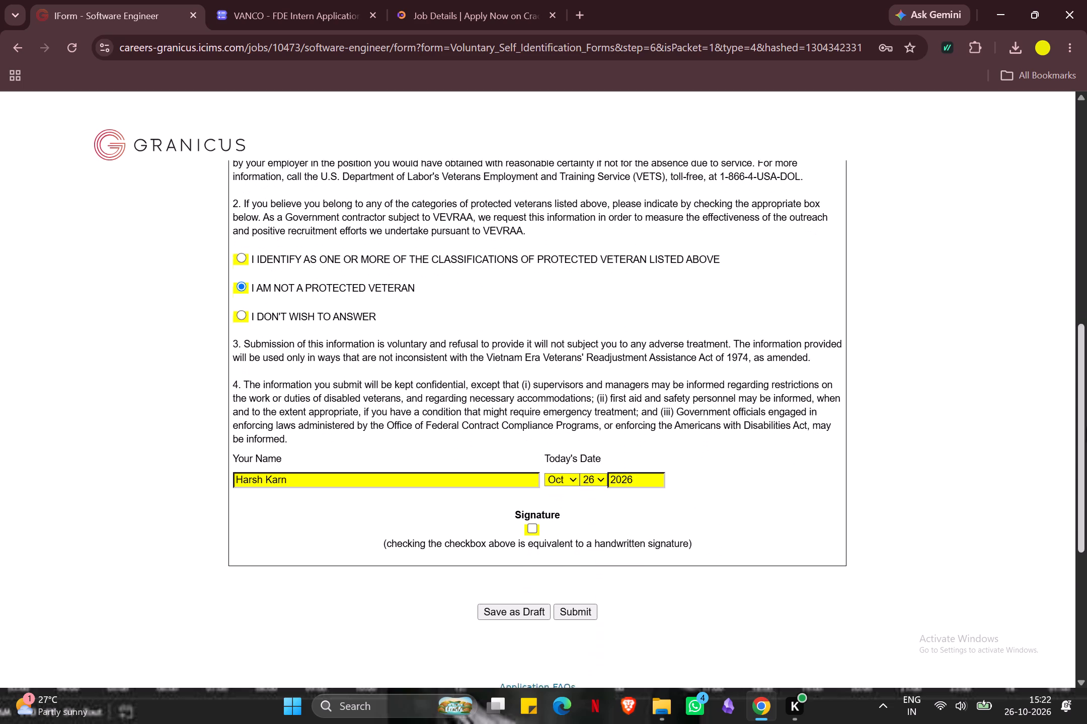
pyautogui.moveTo(1086, 429); pyautogui.dragTo(1086, 433)
pyautogui.click(333, 456)
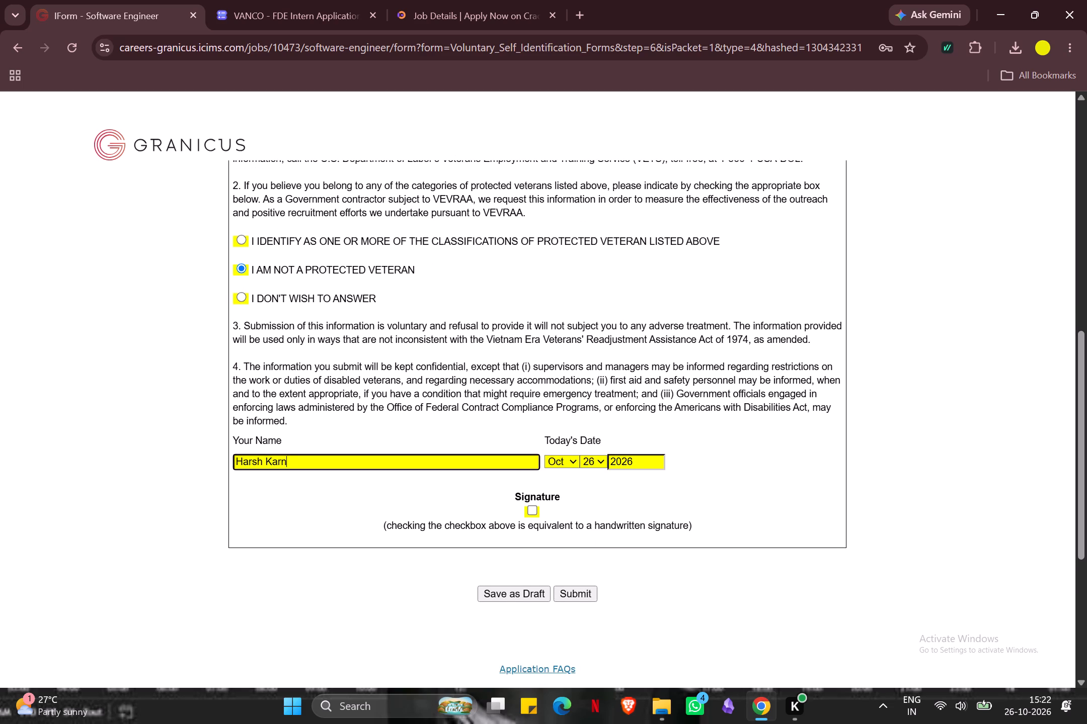
pyautogui.click(261, 463)
pyautogui.press('space')
pyautogui.write('Kuma')
pyautogui.press('r')
# Sign the veteran status form with the signature checkbox and submit it.
pyautogui.click(533, 508)
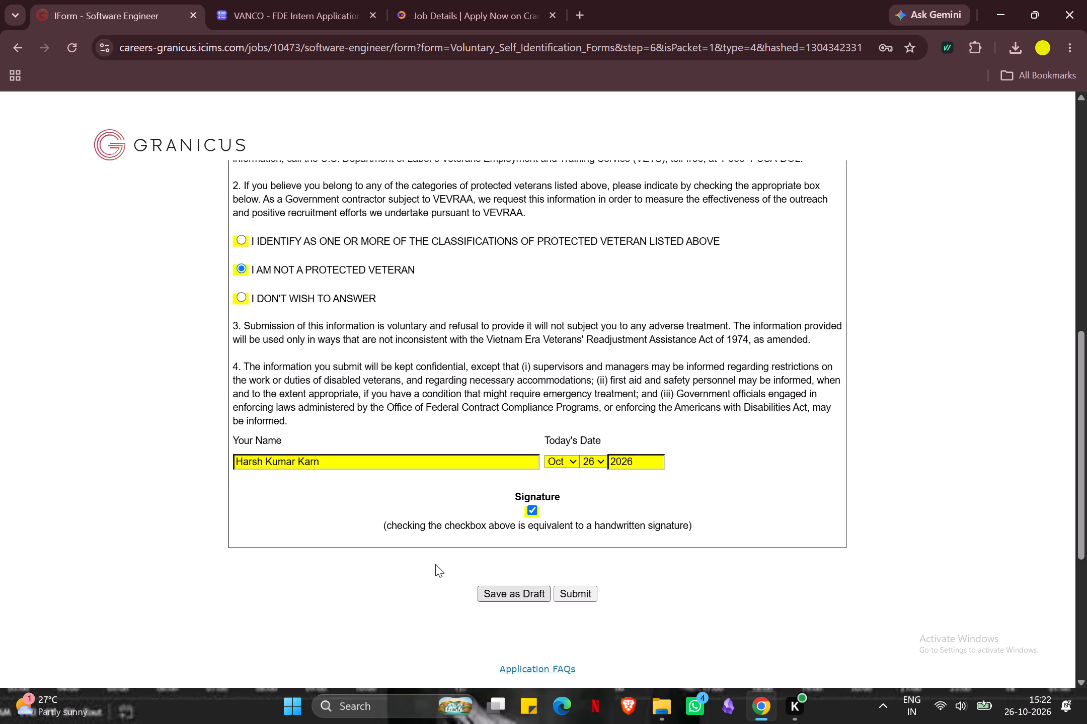
pyautogui.click(579, 590)
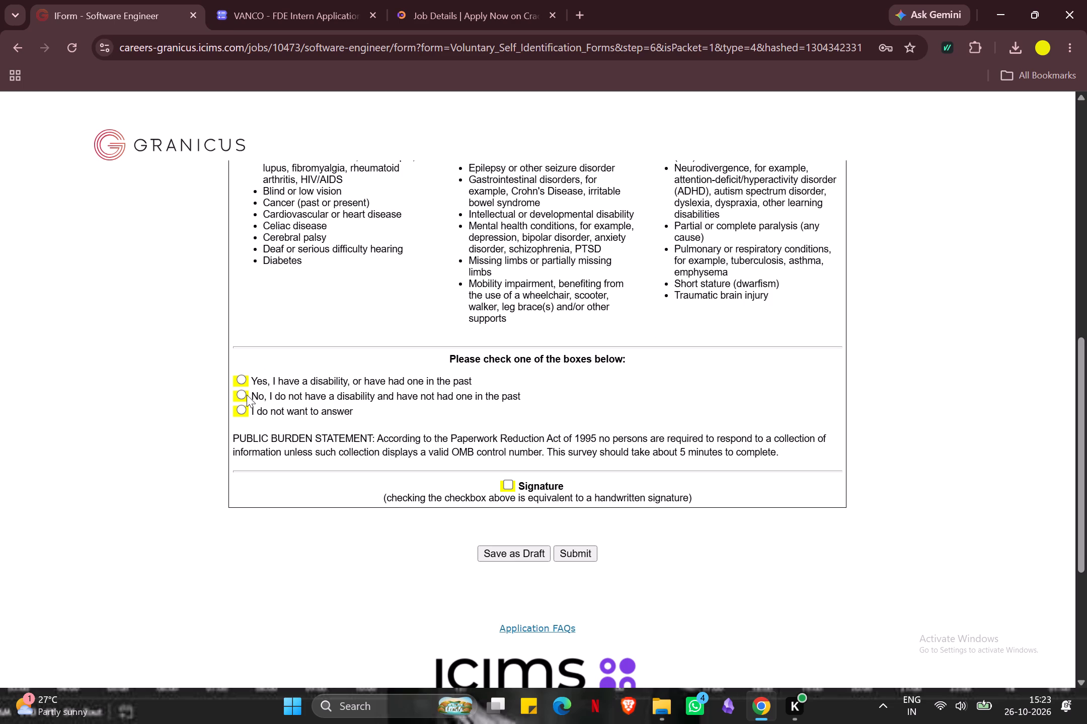
# Answer "No, I do not have a disability and have not had one in the past" and sign the disability form.
pyautogui.click(247, 395)
pyautogui.click(242, 392)
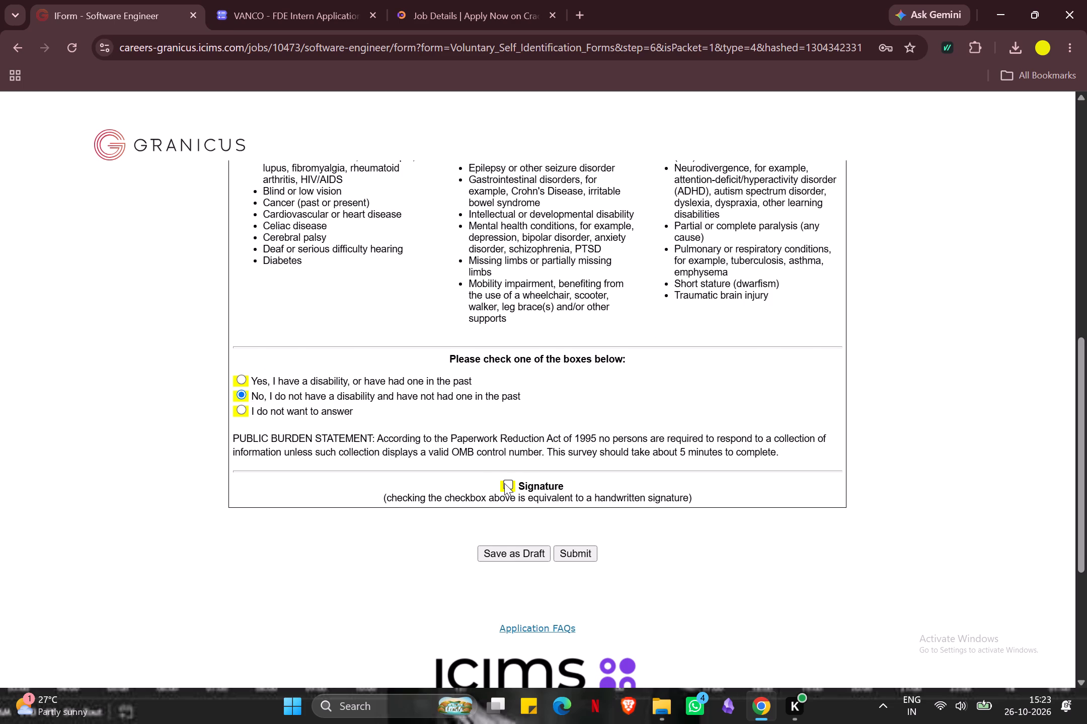
pyautogui.click(504, 483)
# Add the middle name between the first and last name in the disability form's Name field.
pyautogui.scroll(1, 504, 483)
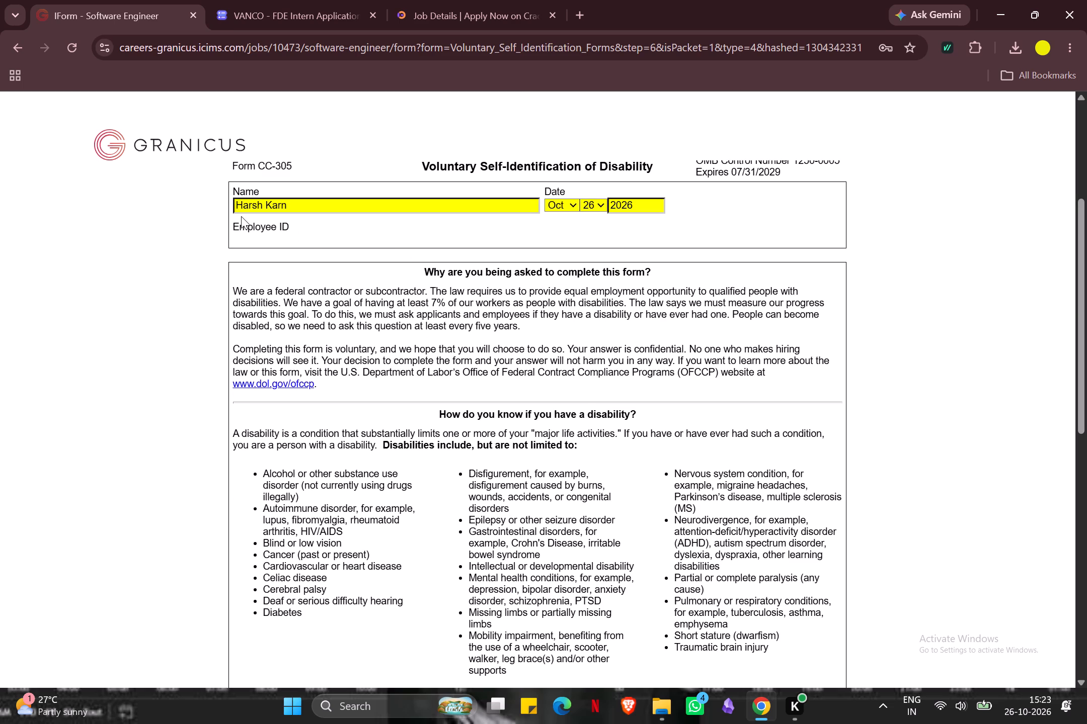
pyautogui.click(261, 204)
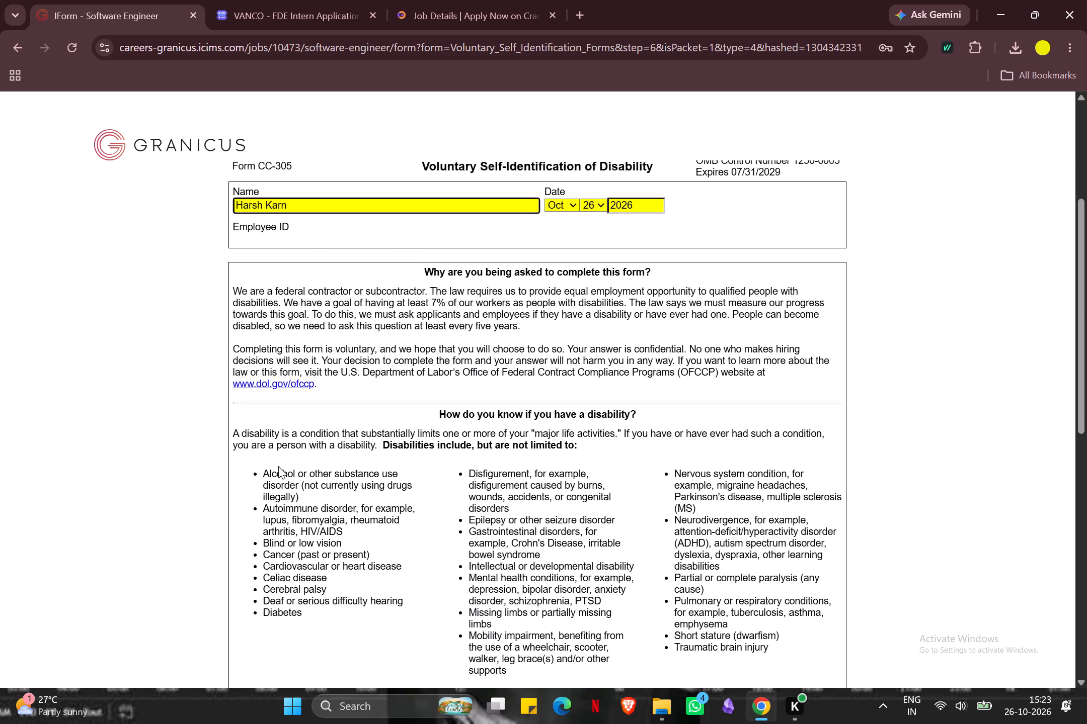
pyautogui.press('space')
pyautogui.write('Kumar')
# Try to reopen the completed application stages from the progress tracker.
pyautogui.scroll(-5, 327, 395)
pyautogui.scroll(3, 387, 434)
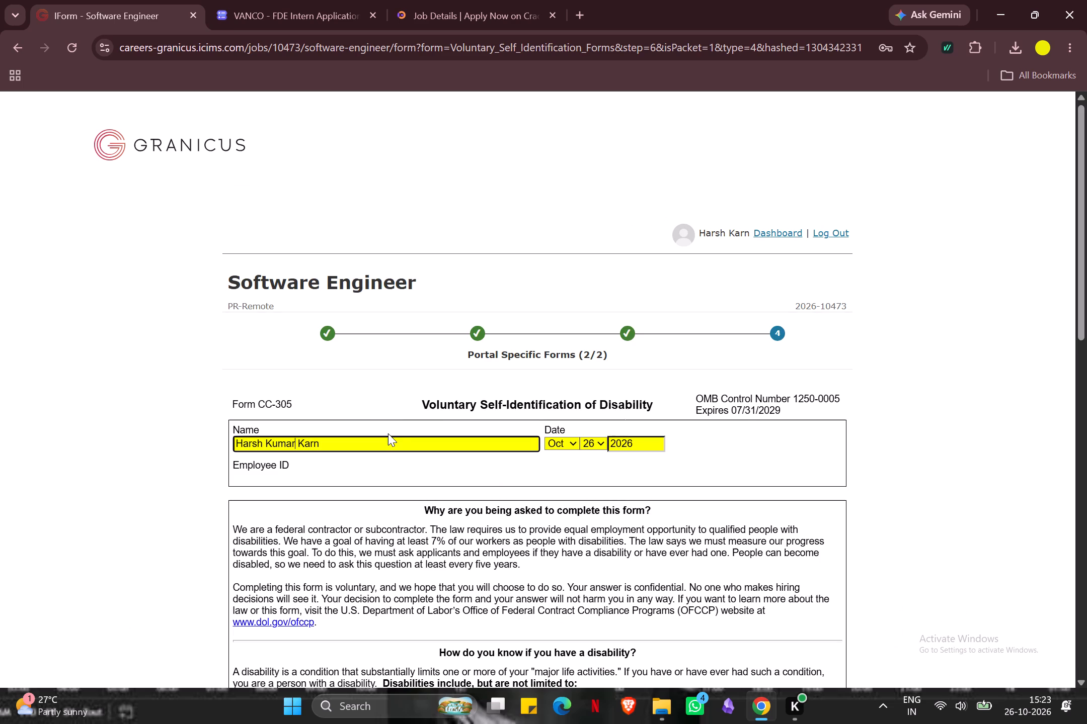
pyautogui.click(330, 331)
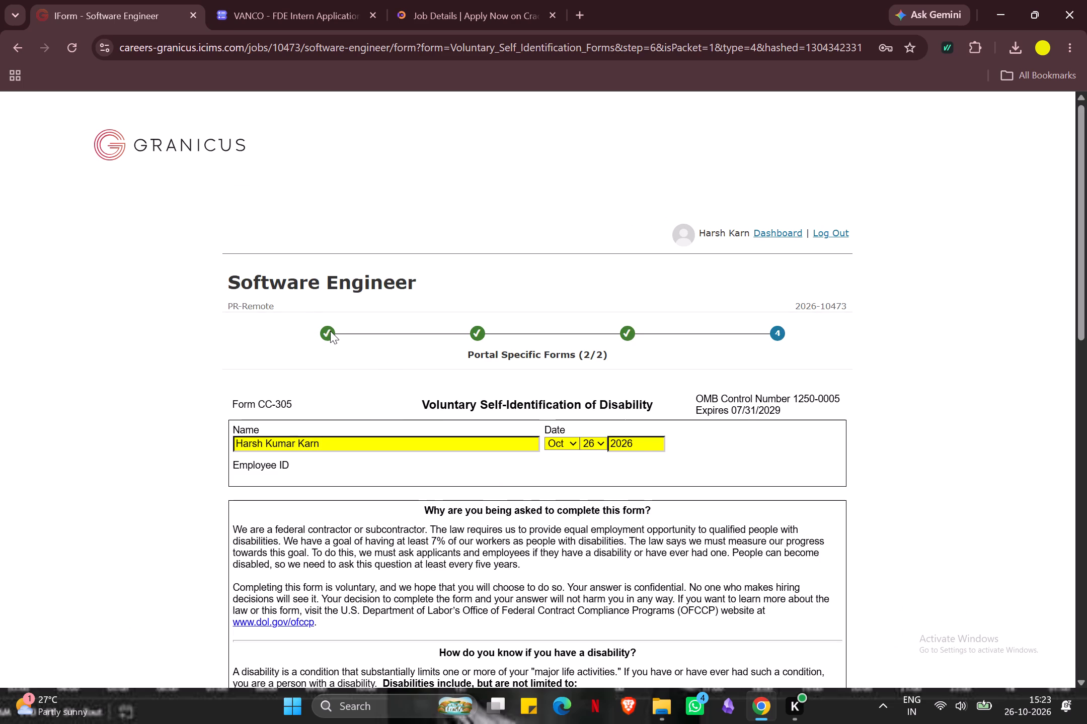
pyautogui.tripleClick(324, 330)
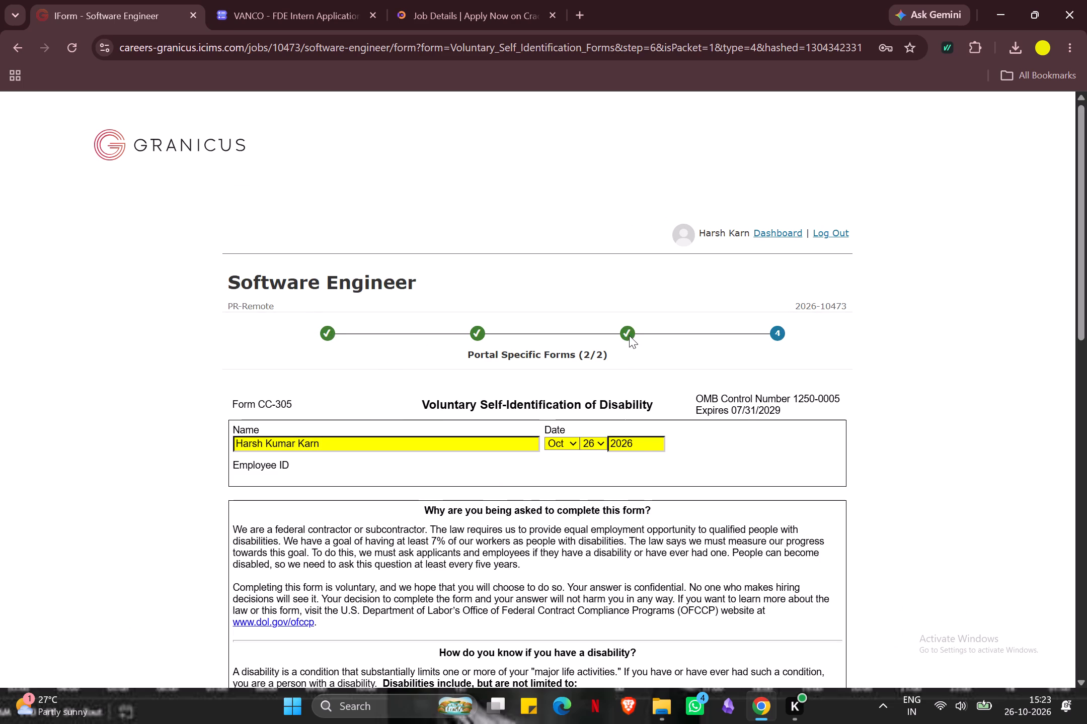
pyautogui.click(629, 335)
# Save the disability self-identification form as a draft.
pyautogui.scroll(-4, 629, 414)
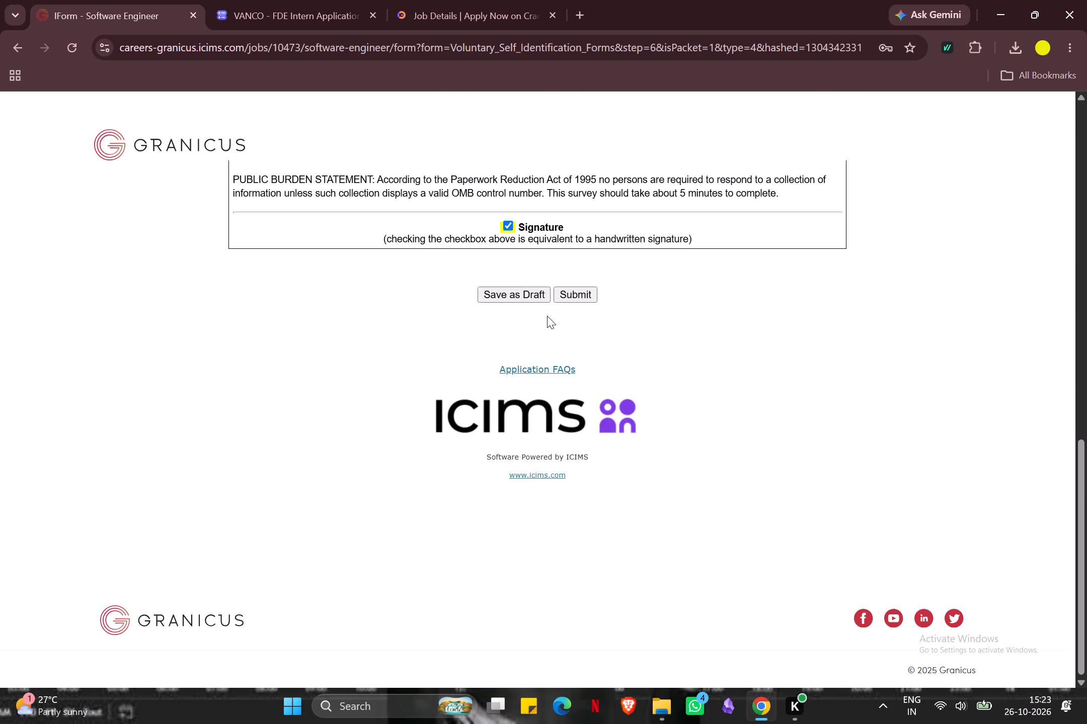
pyautogui.scroll(5, 541, 308)
pyautogui.scroll(-1, 542, 428)
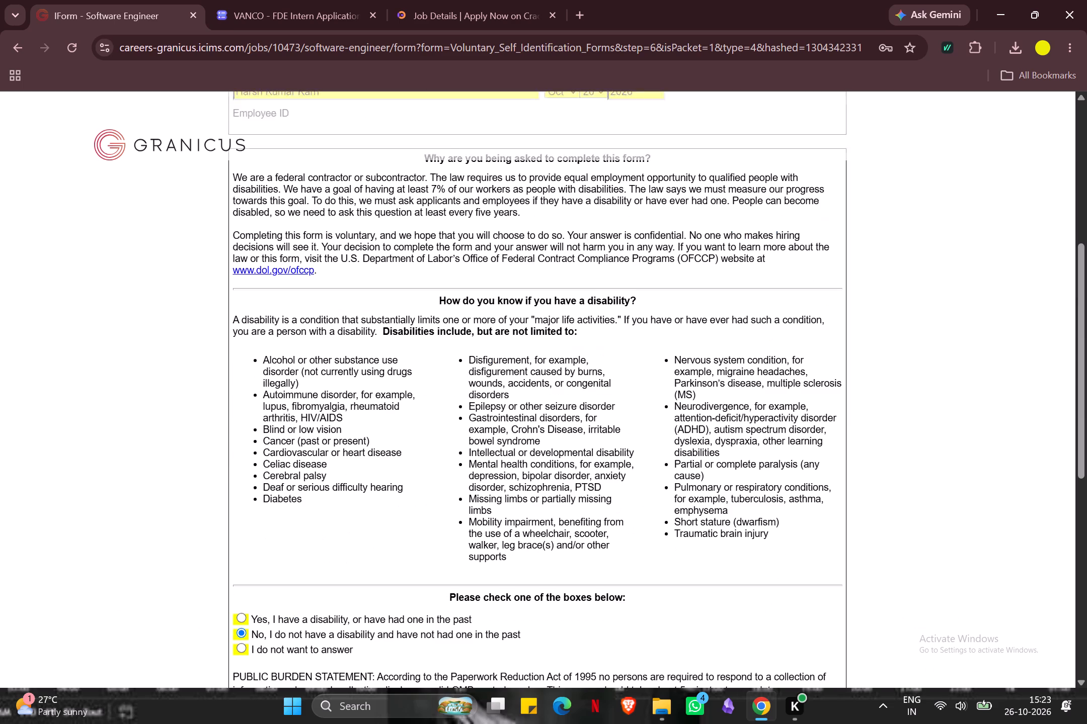
pyautogui.scroll(-2, 543, 437)
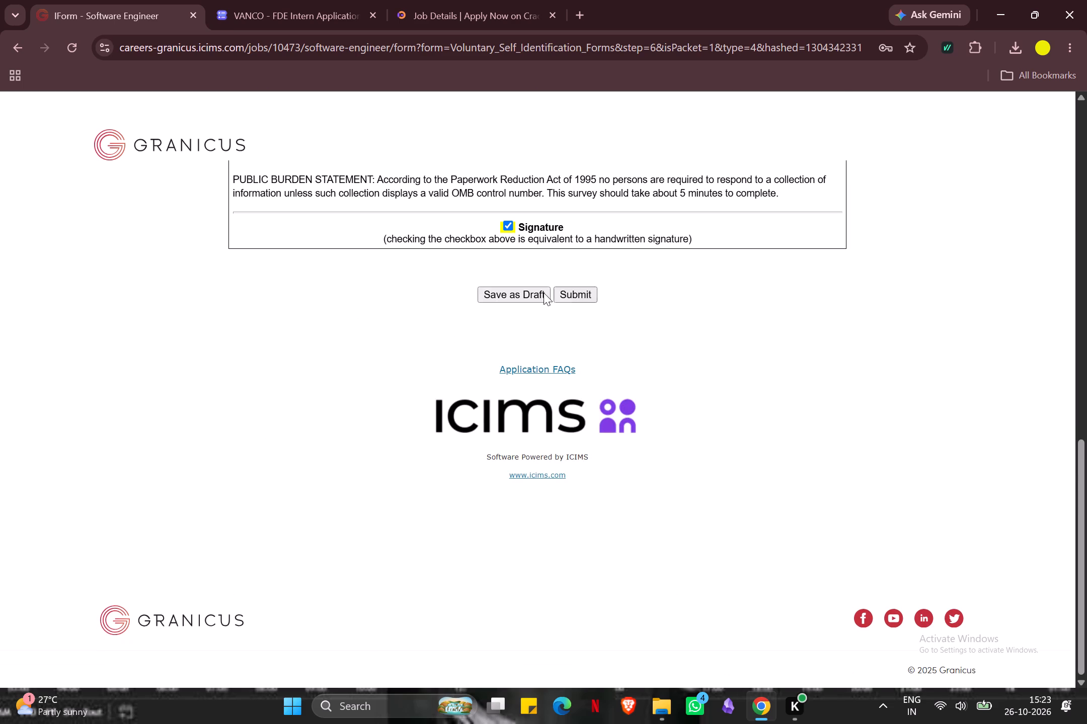
pyautogui.click(512, 293)
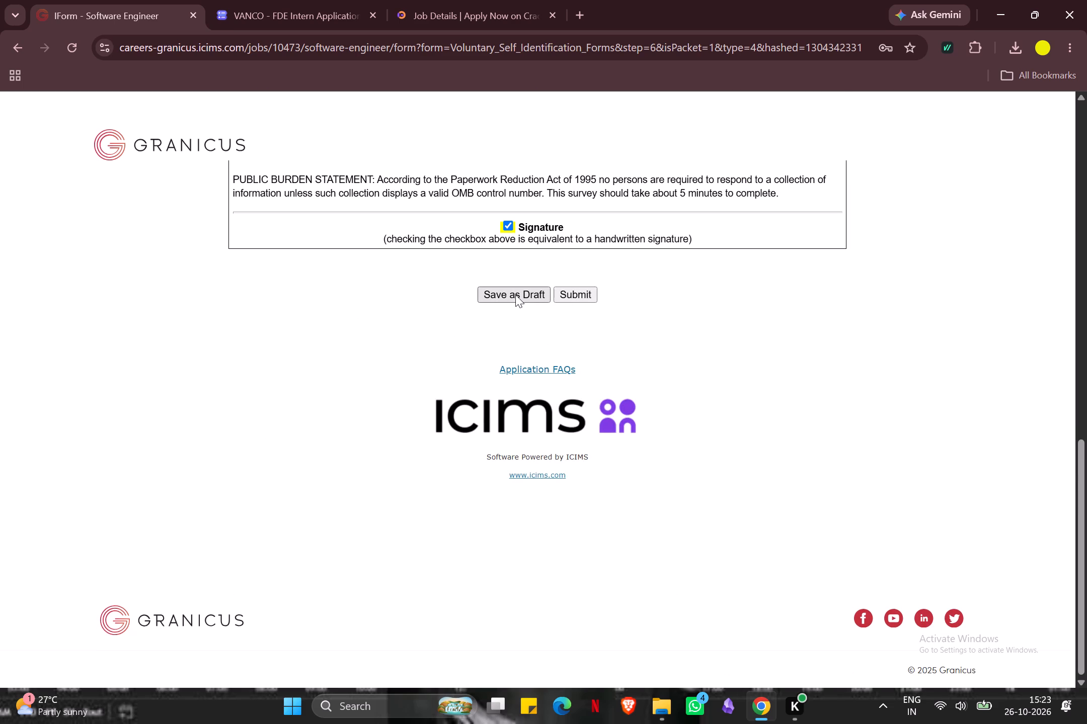
pyautogui.click(517, 295)
pyautogui.scroll(2, 517, 295)
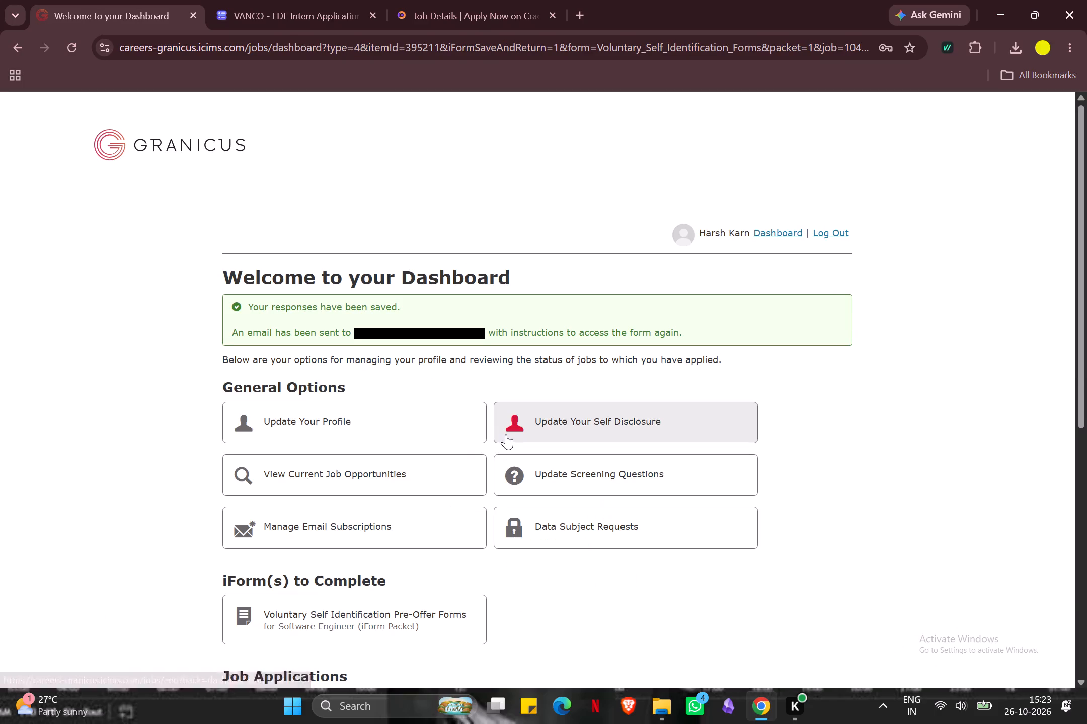
# Open the candidate profile for updating and append the middle name to the Legal First Name.
pyautogui.click(324, 417)
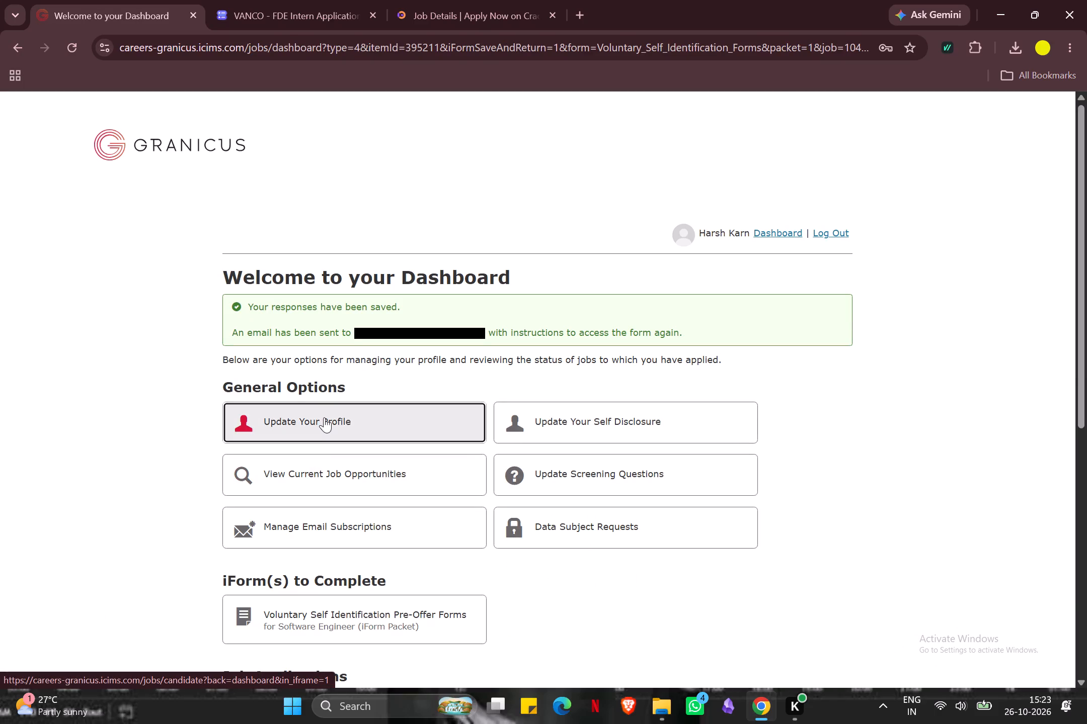
pyautogui.scroll(-1, 324, 417)
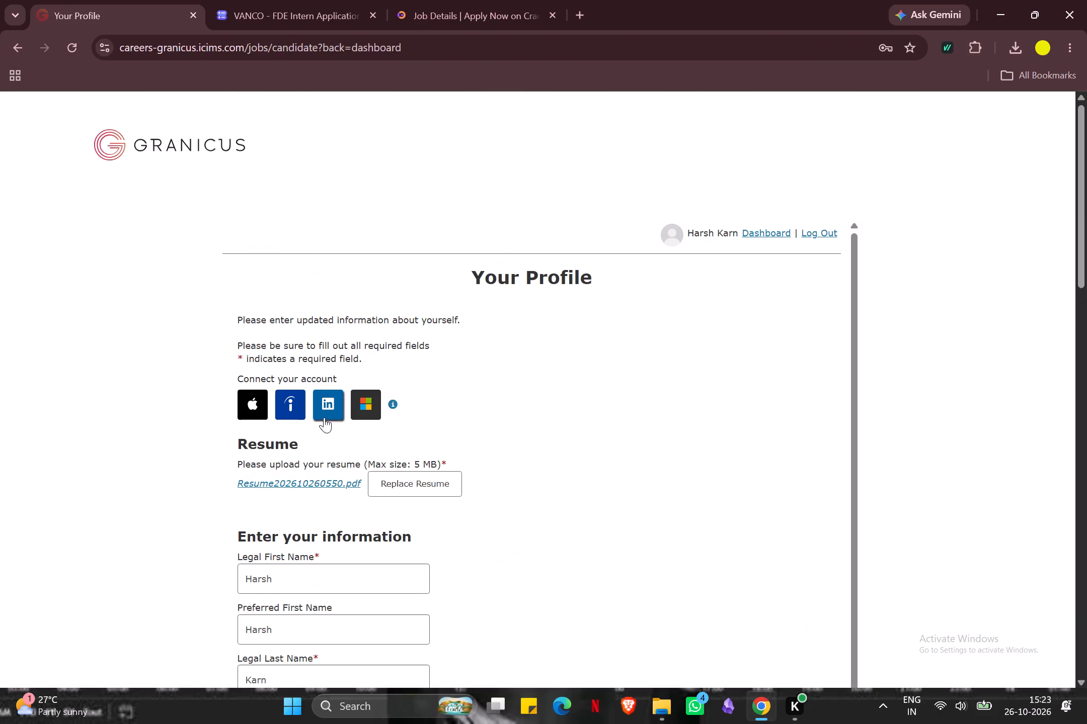
pyautogui.scroll(-1, 324, 417)
pyautogui.click(324, 583)
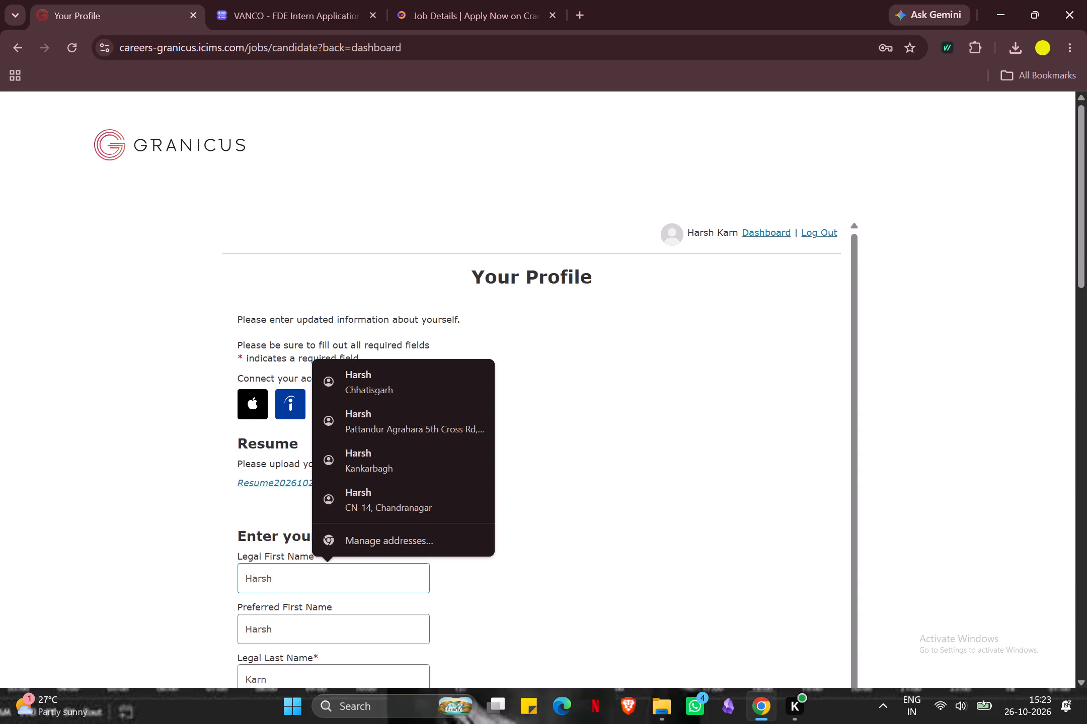
pyautogui.press('space')
pyautogui.write('Kumar')
pyautogui.scroll(-1, 326, 576)
pyautogui.scroll(1, 326, 576)
pyautogui.scroll(-1, 326, 576)
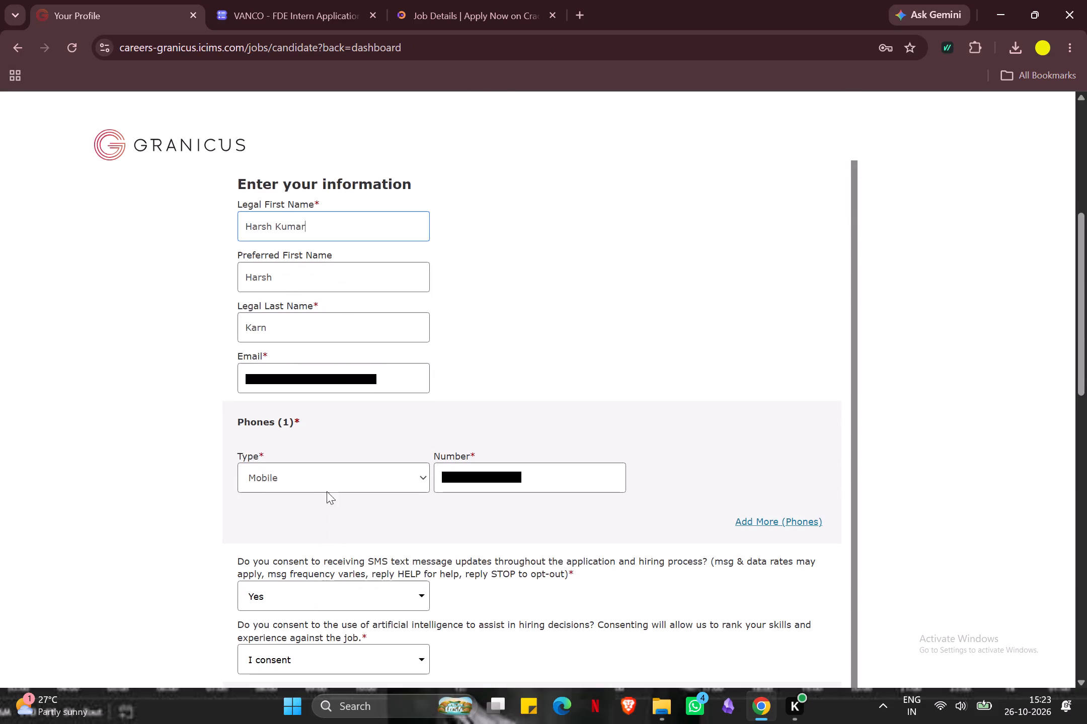
pyautogui.click(291, 282)
pyautogui.click(118, 355)
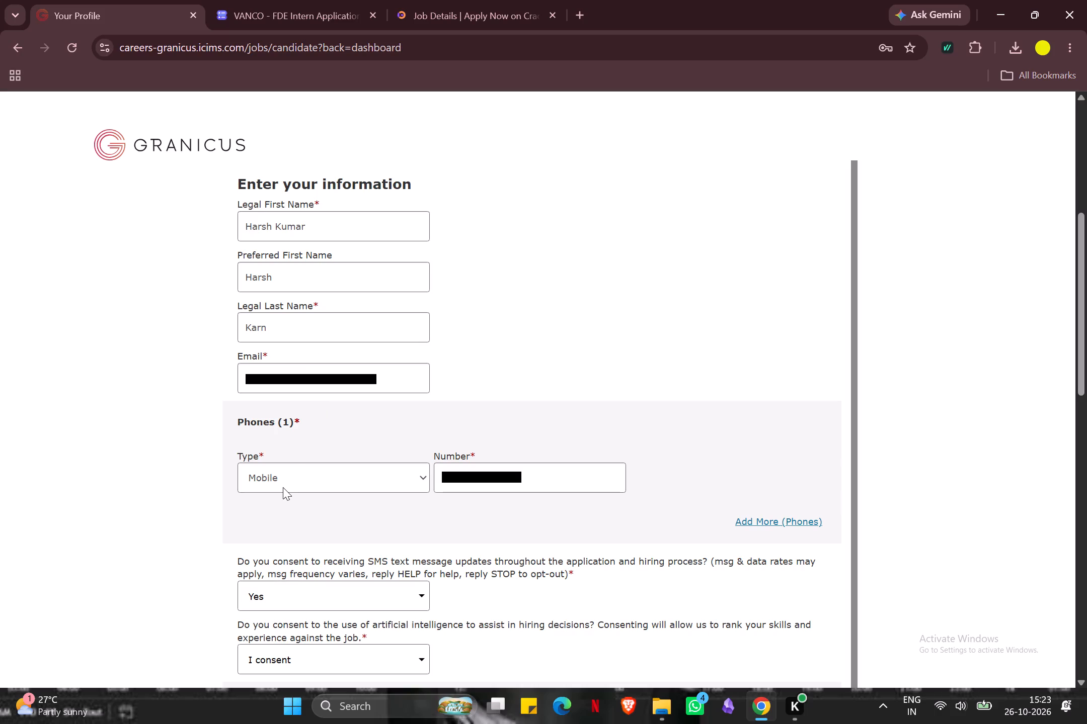
# Replace the prefix of the profile's mobile number with the country code +91 followed by a space.
pyautogui.click(462, 481)
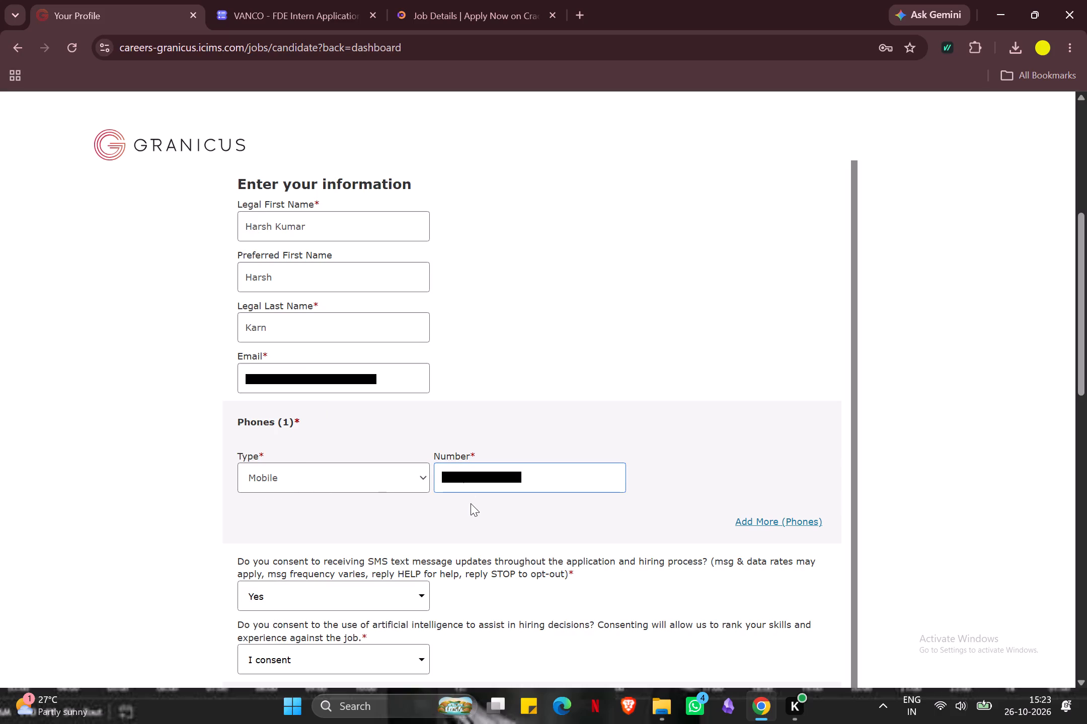
pyautogui.press('BackSpace')
pyautogui.press('BackSpace')
pyautogui.press('BackSpace')
pyautogui.press('BackSpace')
pyautogui.press('BackSpace')
pyautogui.hotkey('shift', '+')
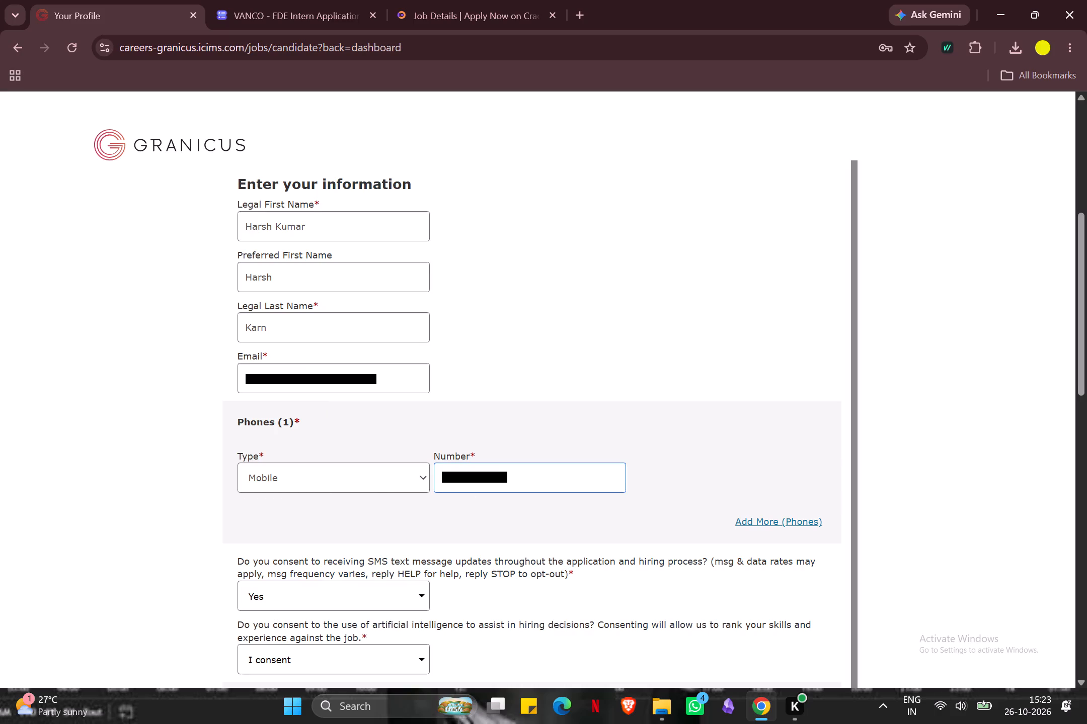
pyautogui.write('91')
pyautogui.press('space')
# Review the remaining candidate profile fields and save the profile update.
pyautogui.scroll(1, 472, 494)
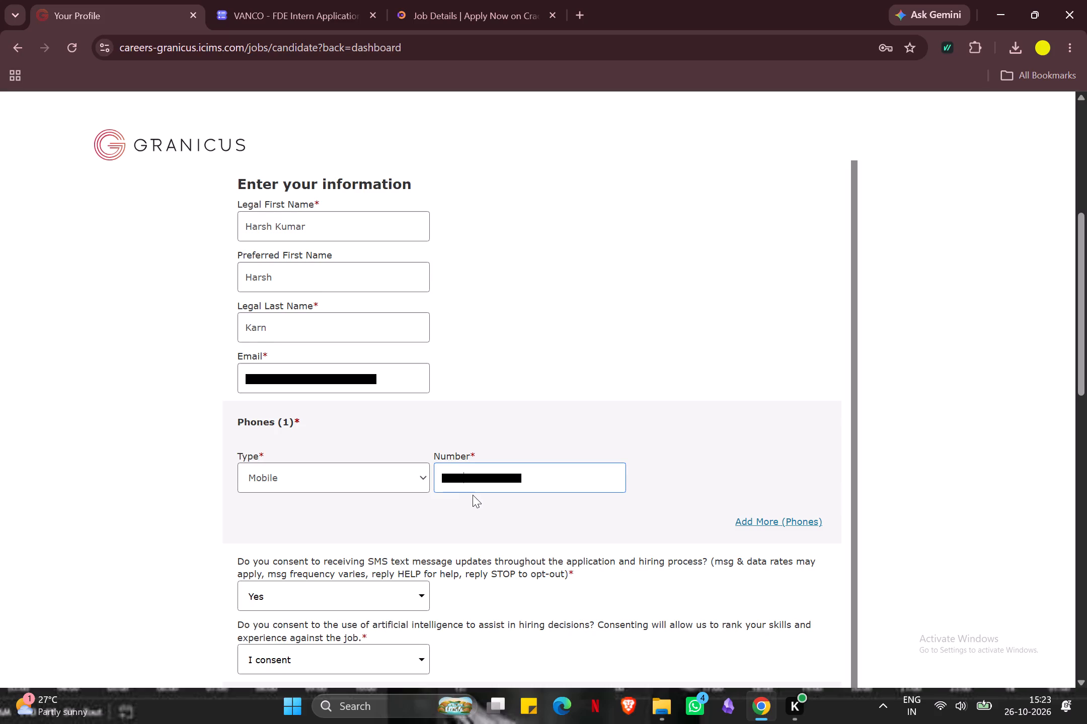
pyautogui.scroll(-2, 473, 495)
pyautogui.scroll(1, 474, 495)
pyautogui.click(478, 511)
pyautogui.scroll(-1, 479, 511)
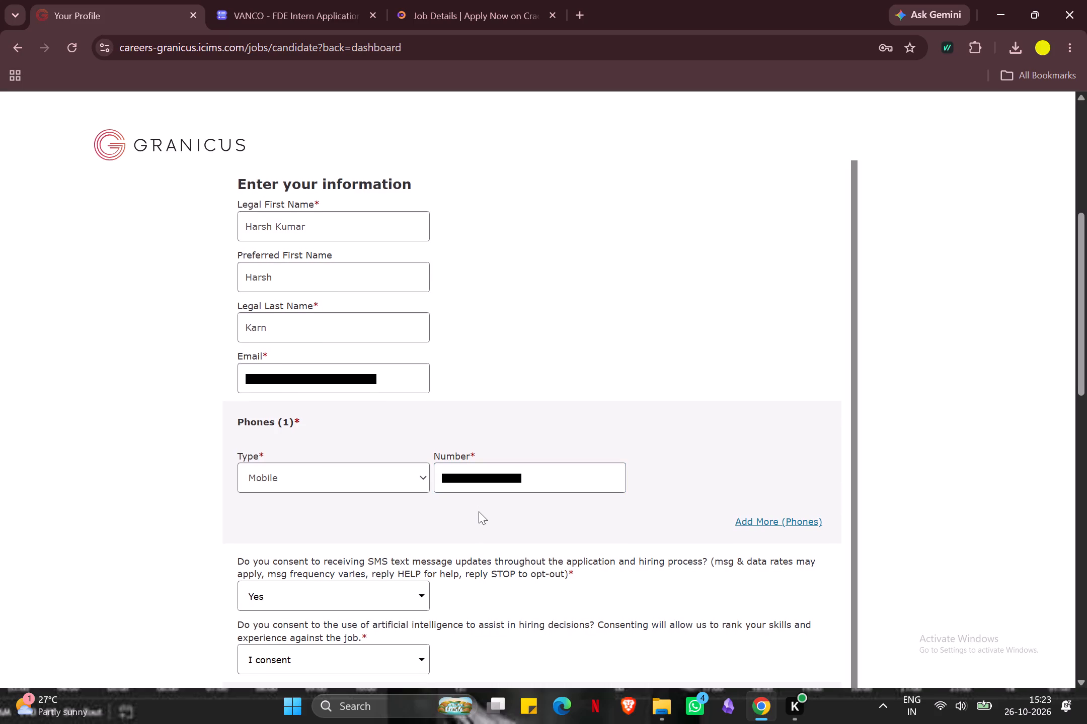
pyautogui.scroll(-2, 479, 511)
pyautogui.moveTo(857, 382); pyautogui.dragTo(863, 450)
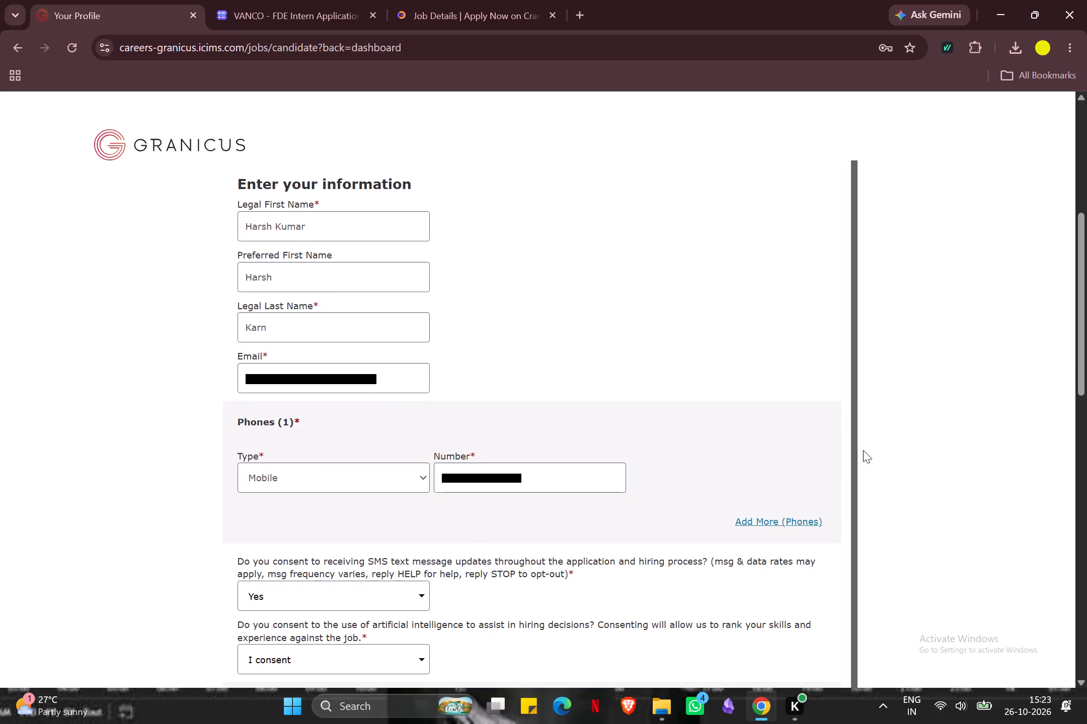
pyautogui.moveTo(863, 450); pyautogui.dragTo(863, 450)
pyautogui.moveTo(1078, 347); pyautogui.dragTo(1073, 470)
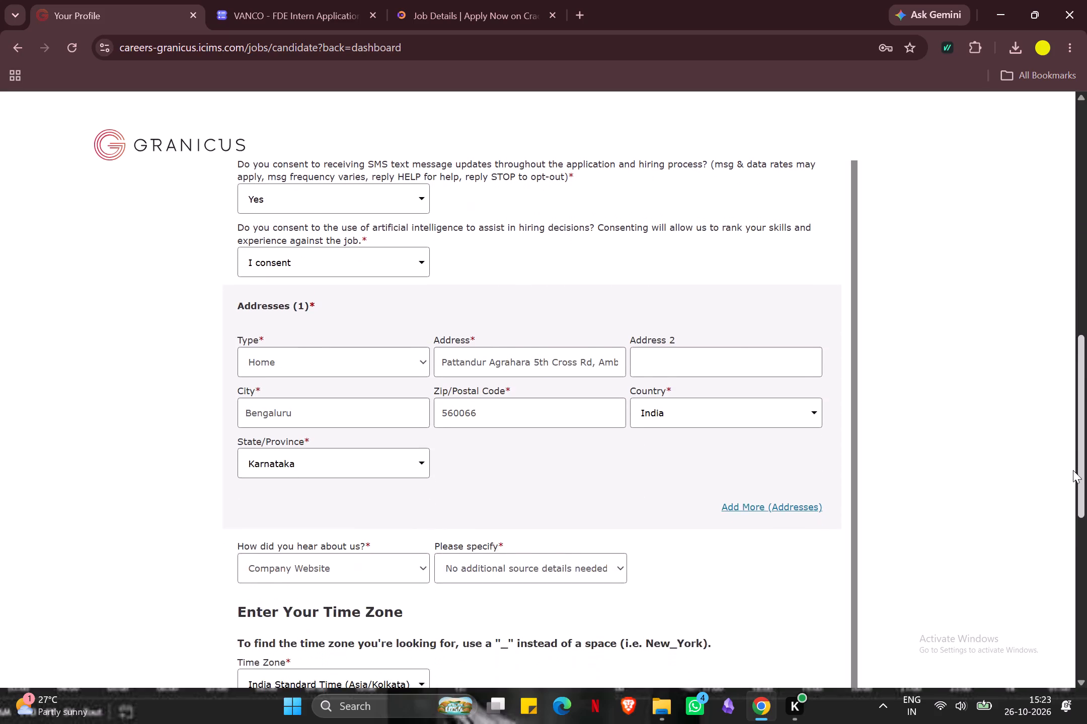
pyautogui.moveTo(1073, 470); pyautogui.dragTo(1070, 484)
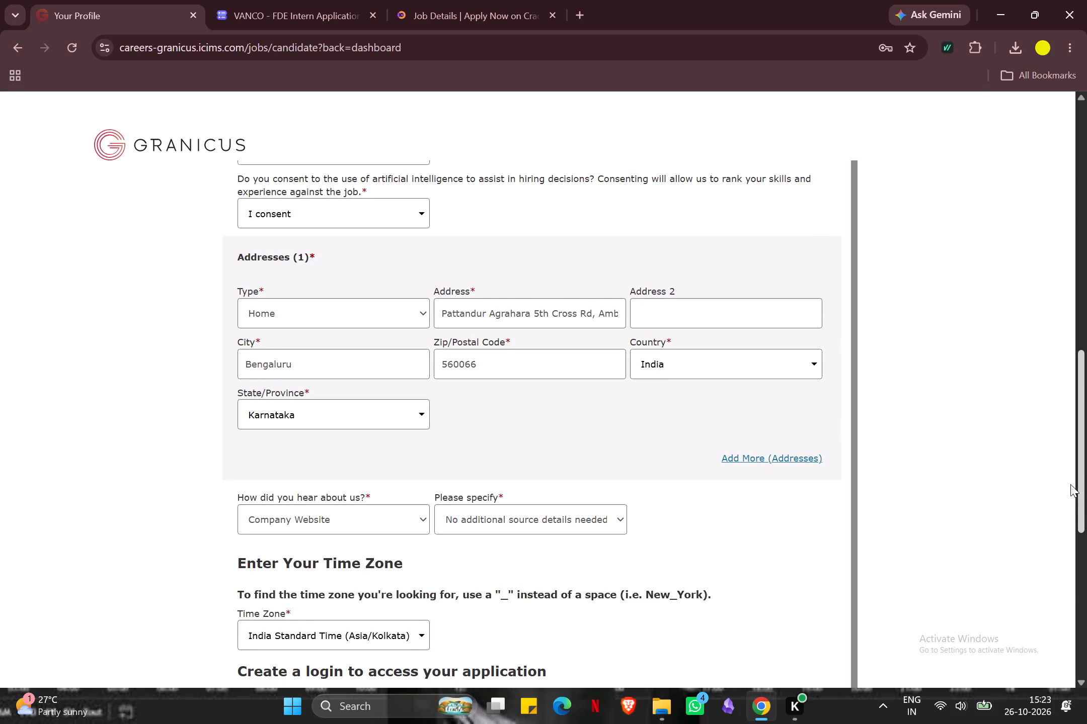
pyautogui.moveTo(1070, 484); pyautogui.dragTo(1061, 579)
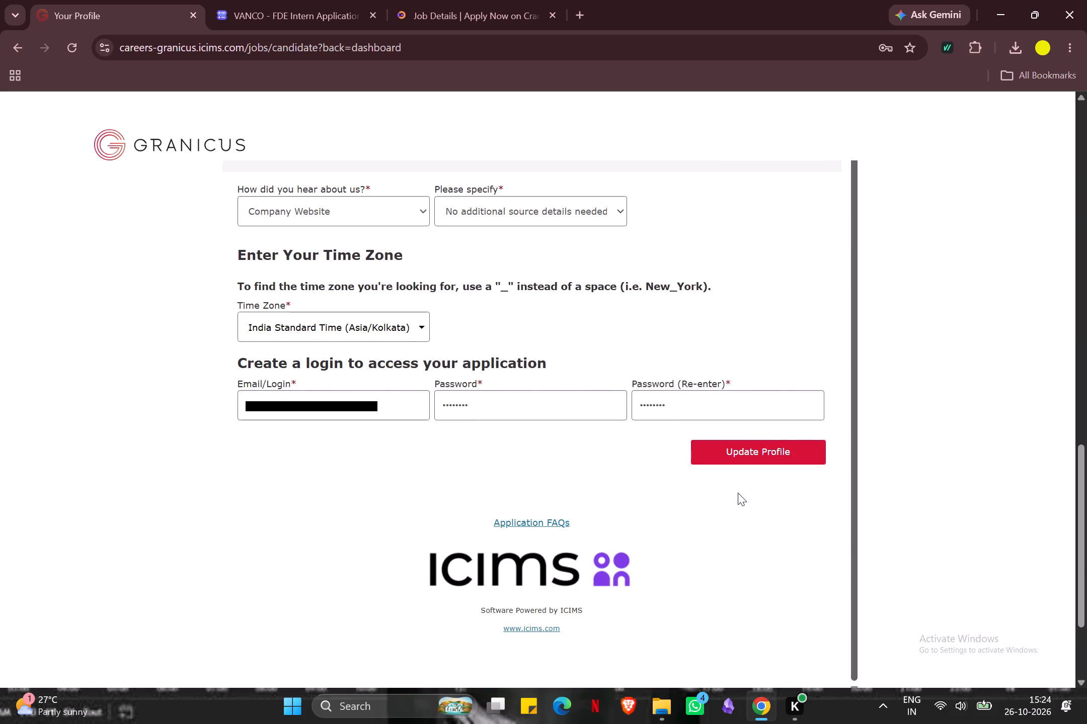
pyautogui.click(739, 460)
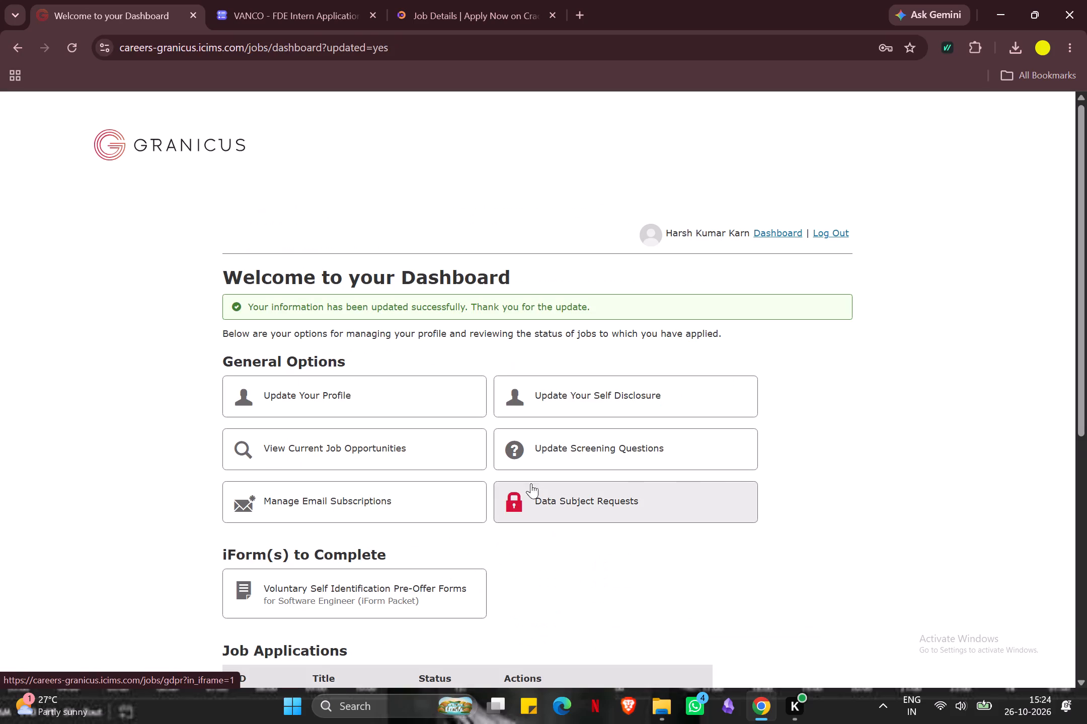
# Continue the Software Engineer application from the dashboard's job applications list.
pyautogui.scroll(-2, 487, 543)
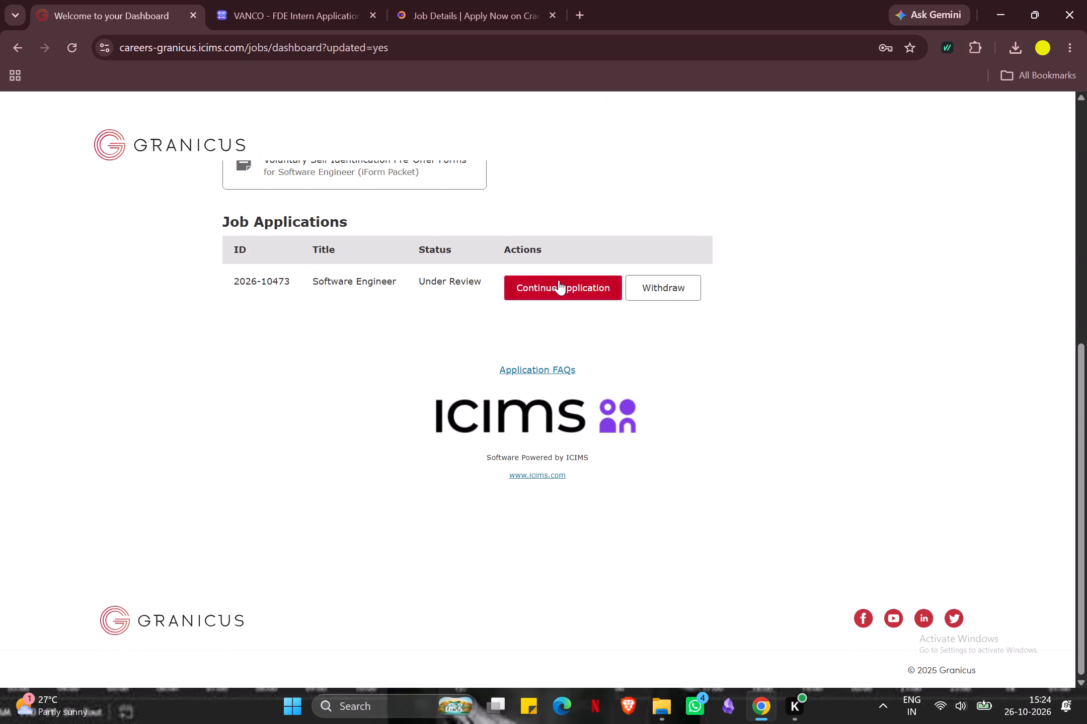
pyautogui.click(561, 281)
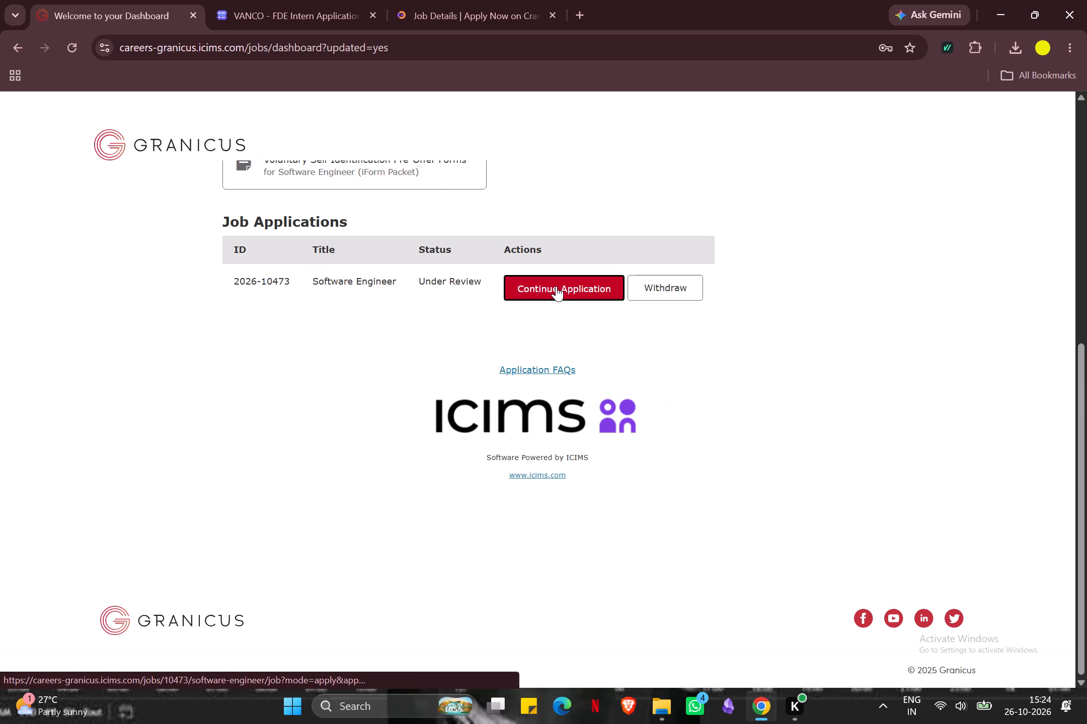
pyautogui.click(556, 286)
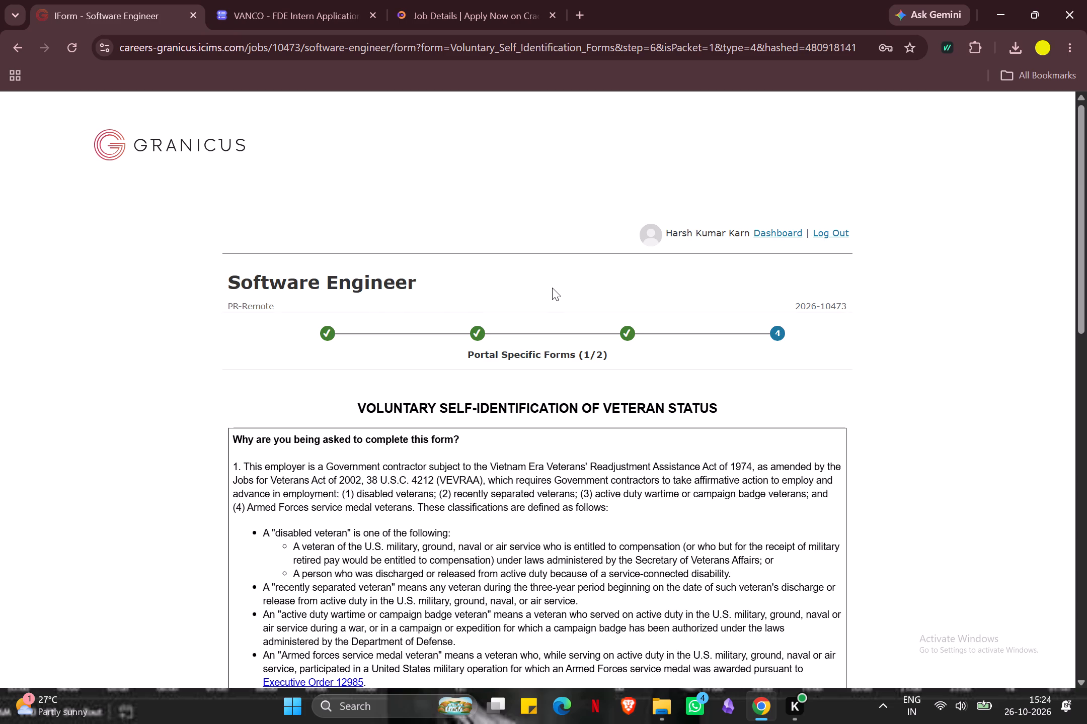
# Sign the voluntary self-identification of veteran status form and submit it.
pyautogui.scroll(-2, 576, 414)
pyautogui.scroll(1, 575, 415)
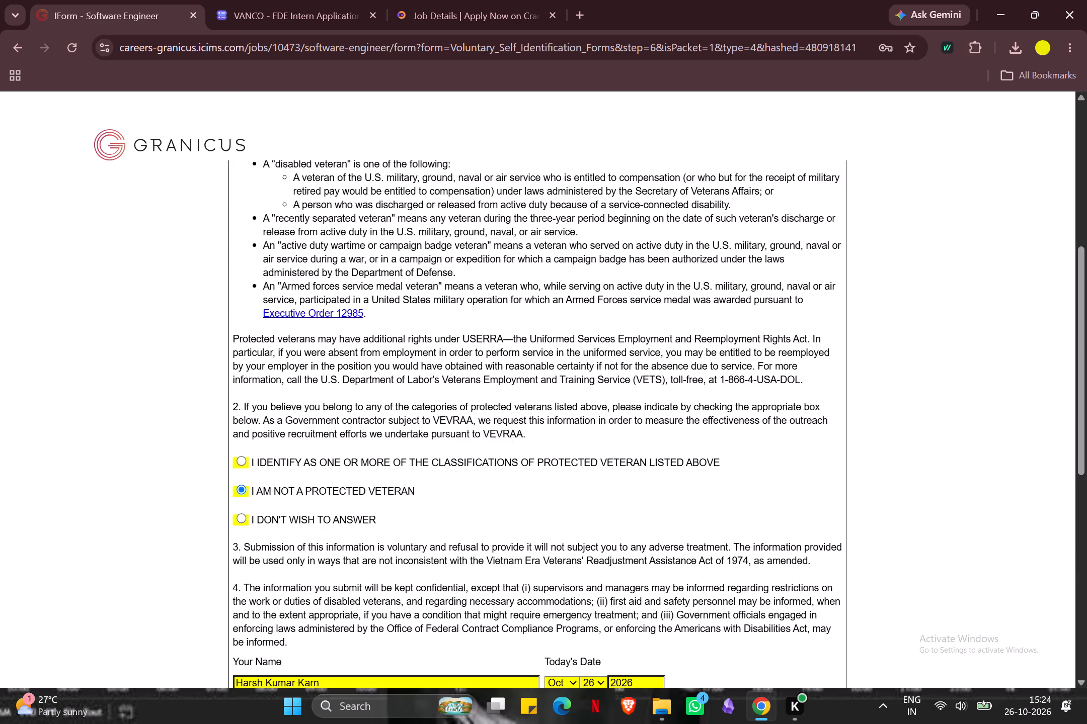
pyautogui.scroll(-1, 574, 415)
pyautogui.click(455, 396)
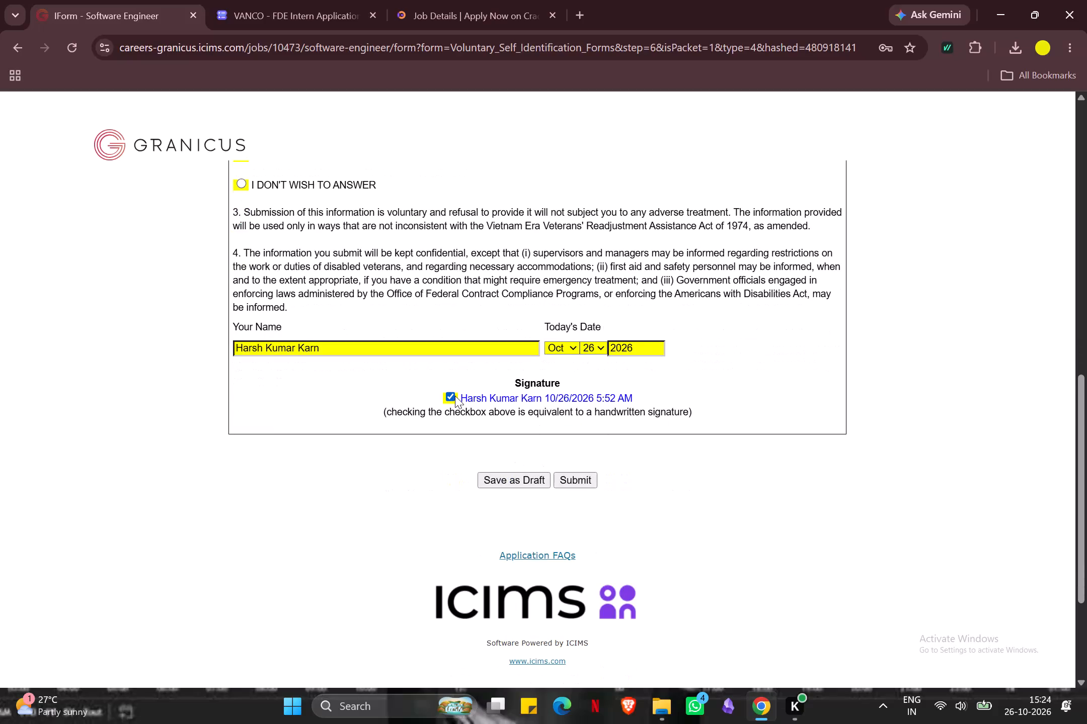
pyautogui.scroll(2, 455, 396)
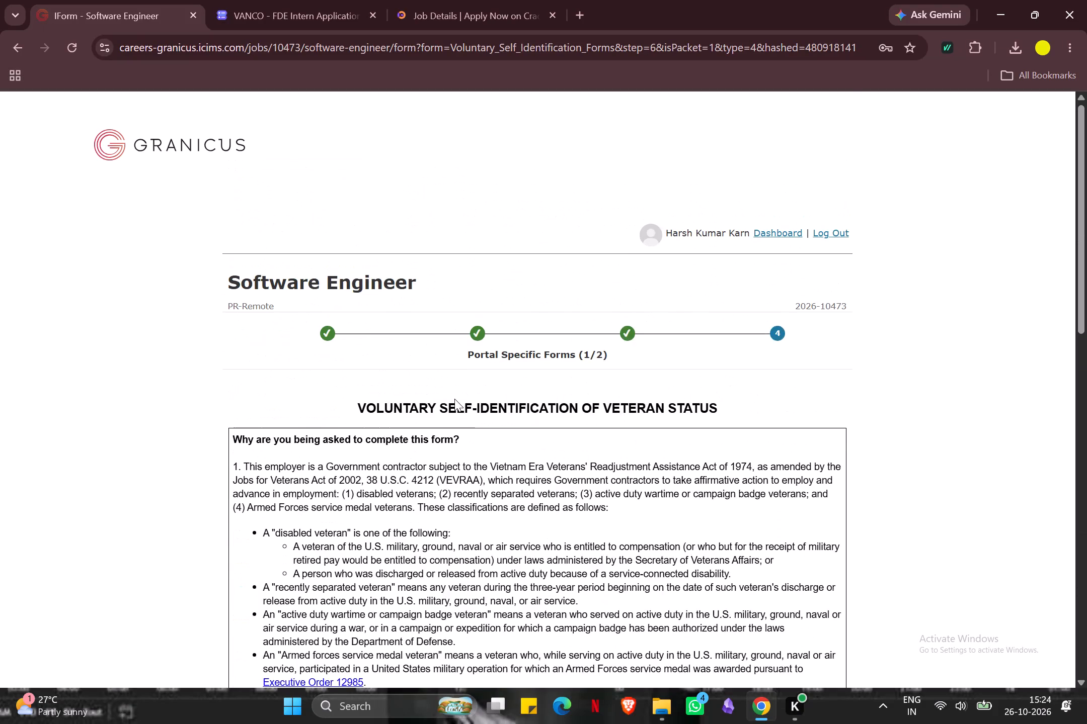
pyautogui.scroll(-3, 454, 400)
pyautogui.click(568, 296)
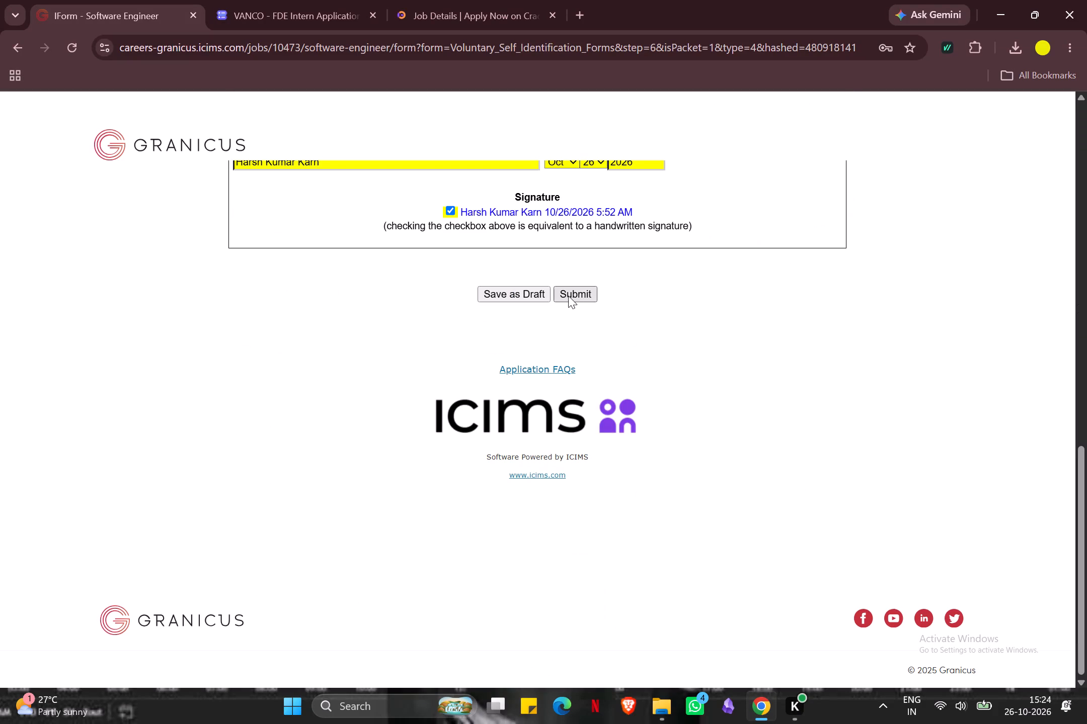
# Sign the voluntary self-identification of disability form and submit it.
pyautogui.scroll(1, 328, 377)
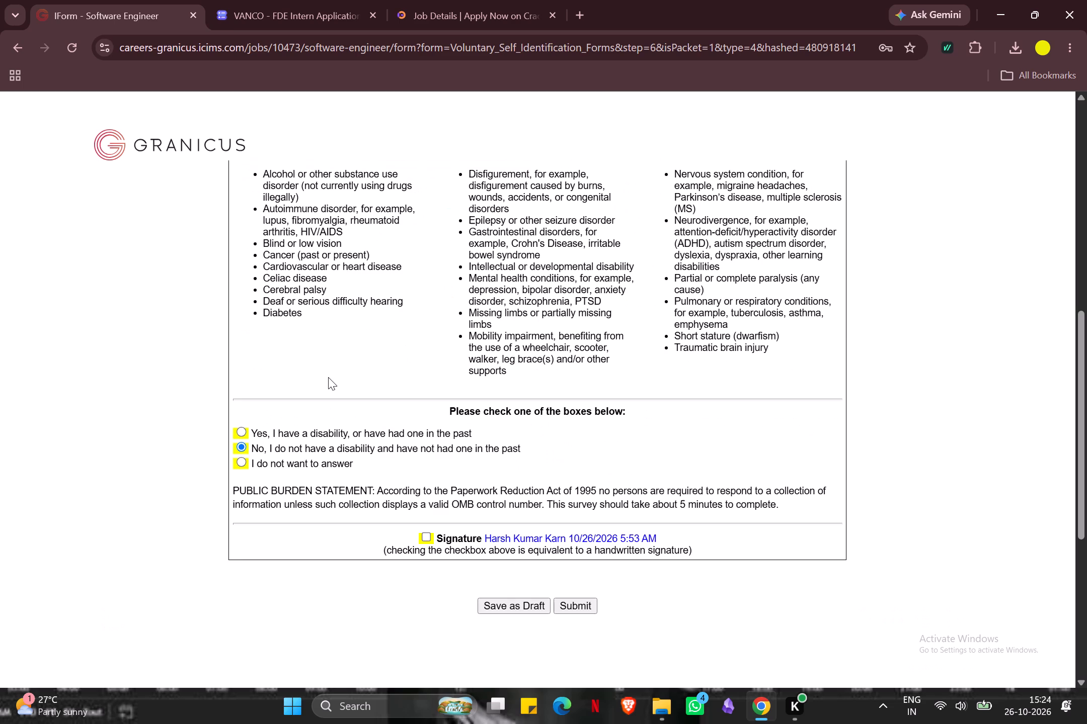
pyautogui.click(424, 538)
pyautogui.scroll(2, 631, 489)
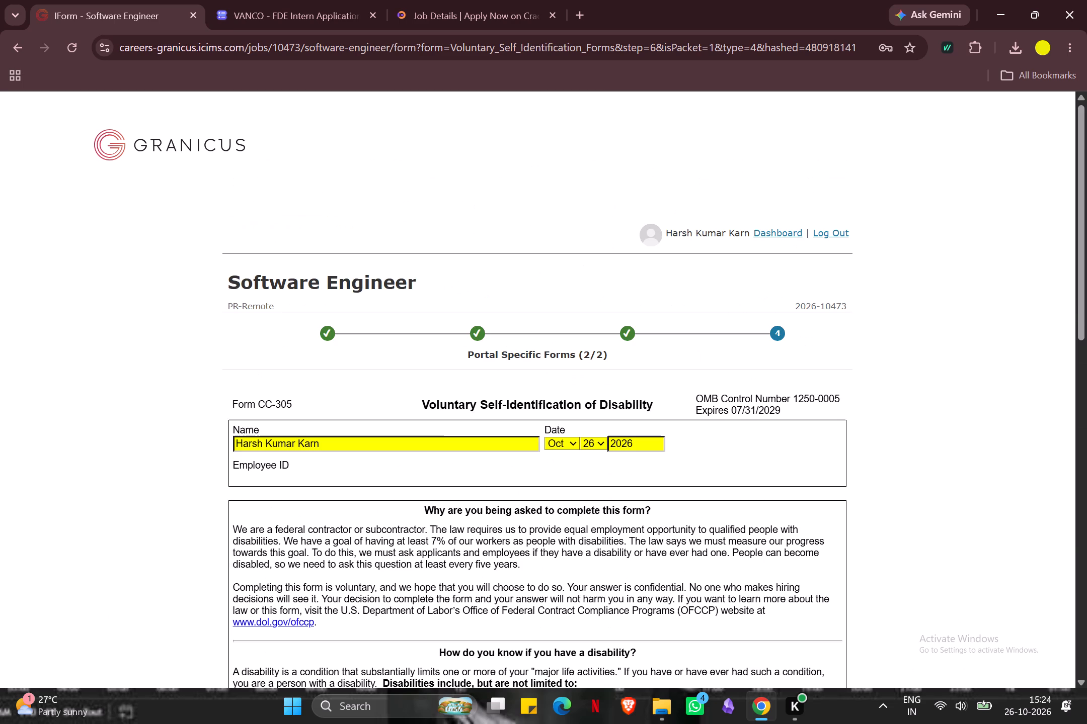
pyautogui.scroll(-2, 630, 487)
pyautogui.click(570, 434)
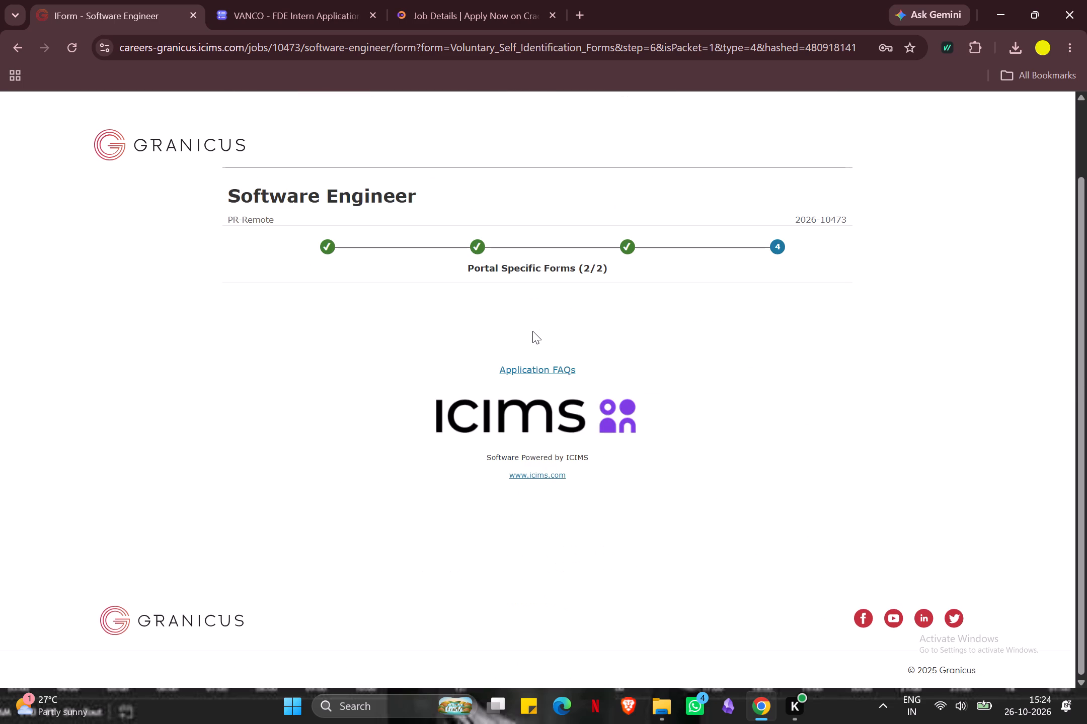
# Read through the submitted Software Engineer job posting, examining the responsibilities and candidate requirements.
pyautogui.scroll(1, 532, 331)
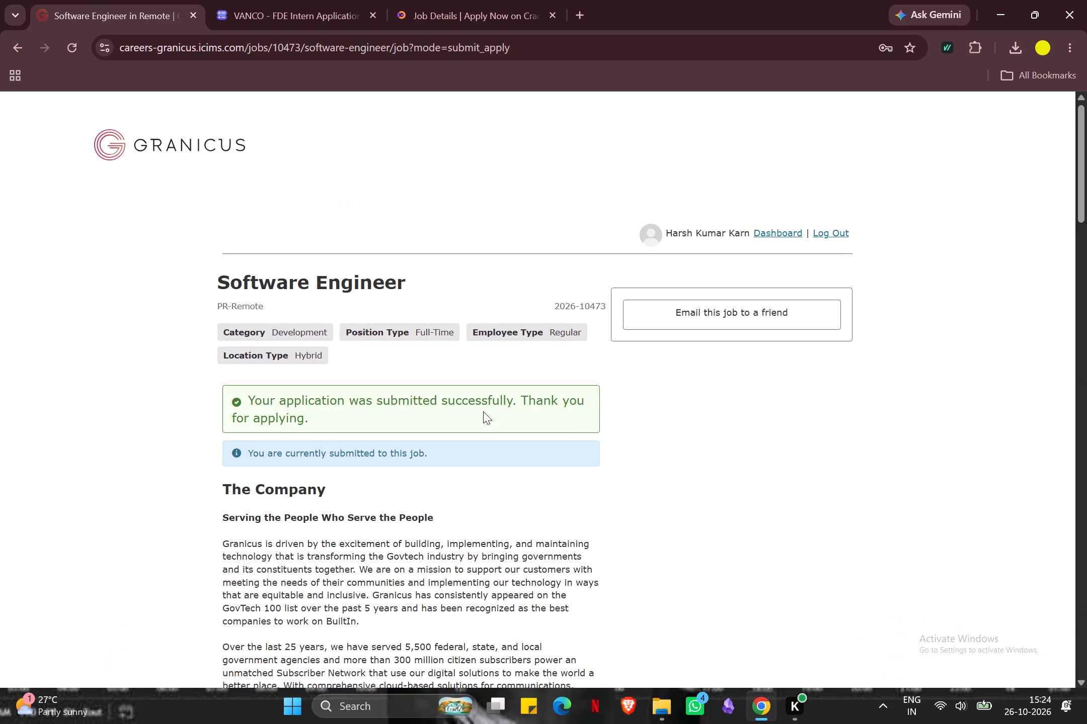
pyautogui.scroll(-1, 350, 371)
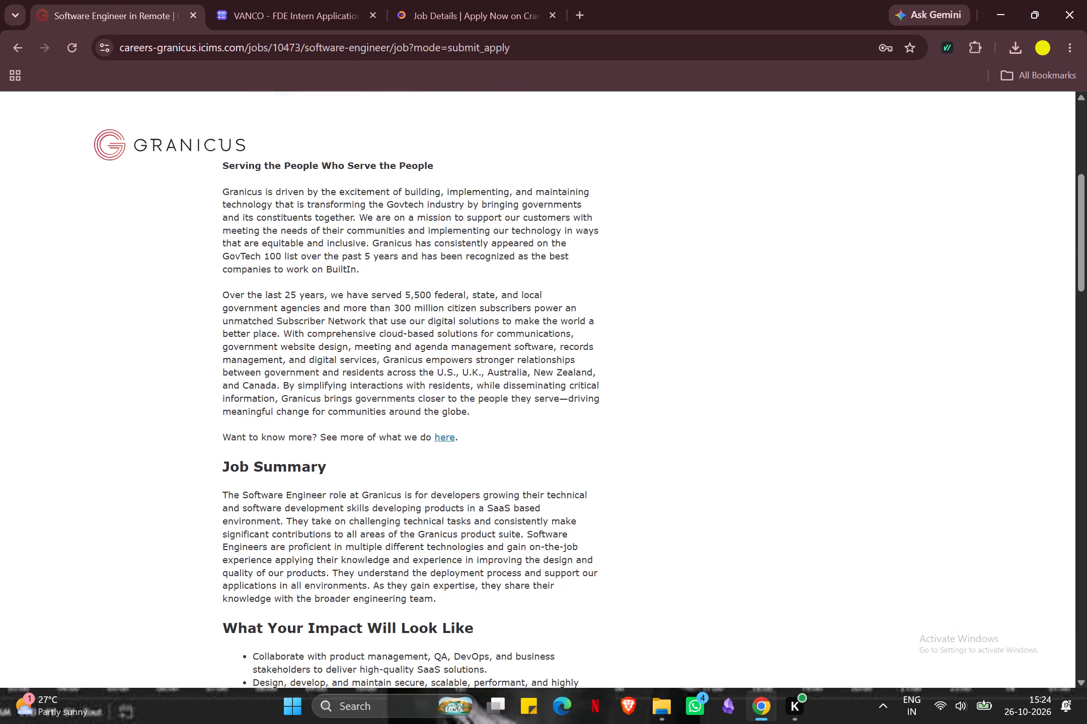
pyautogui.scroll(3, 286, 401)
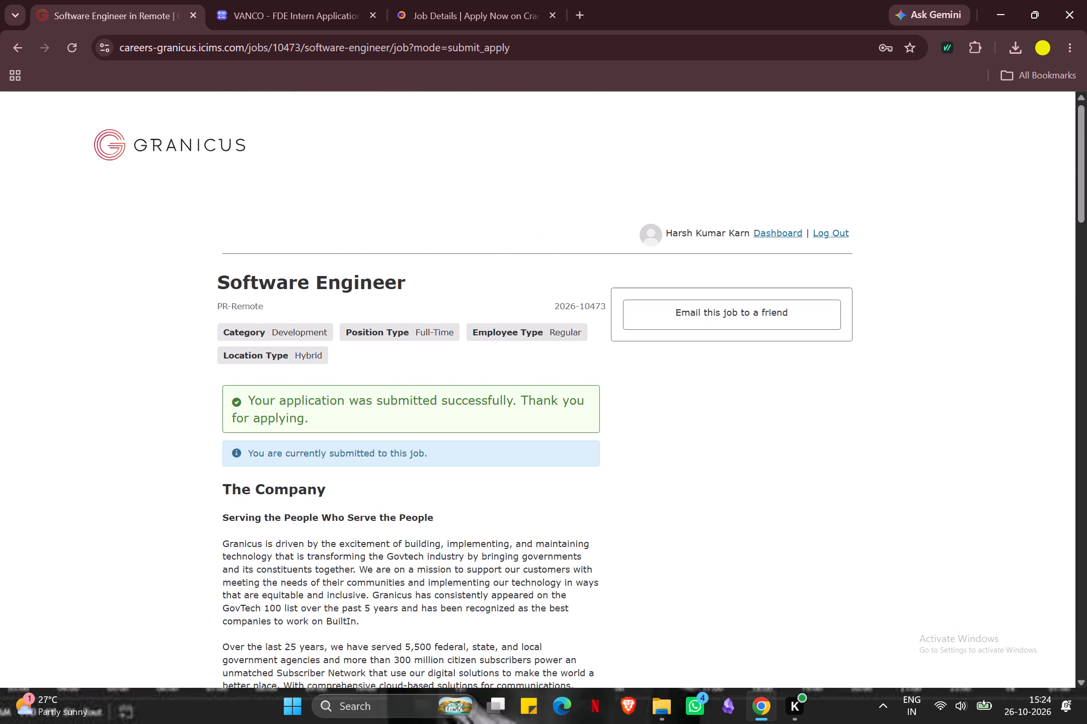
pyautogui.scroll(-2, 281, 456)
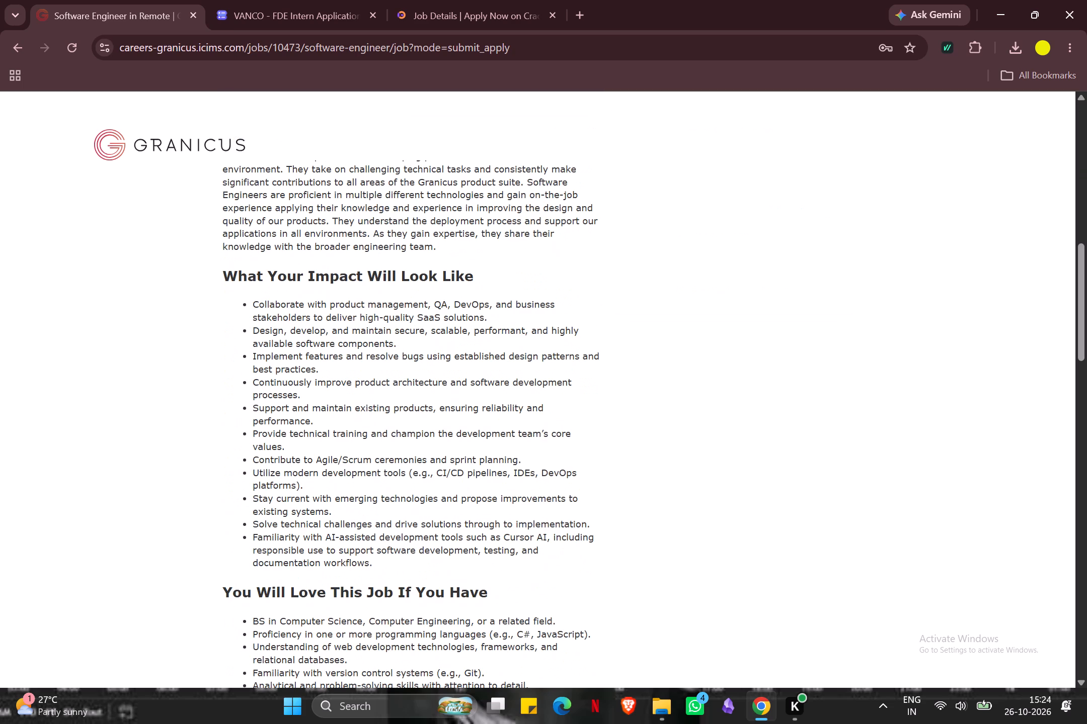
pyautogui.scroll(-2, 281, 456)
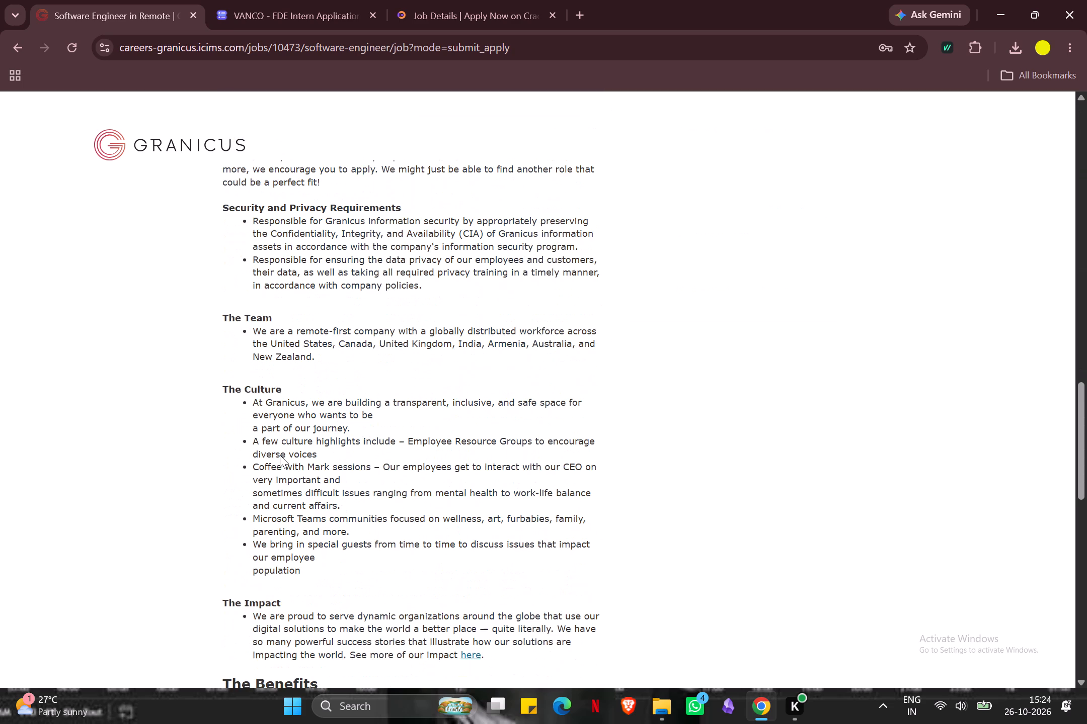
pyautogui.scroll(1, 280, 455)
pyautogui.scroll(-1, 280, 455)
pyautogui.scroll(1, 280, 455)
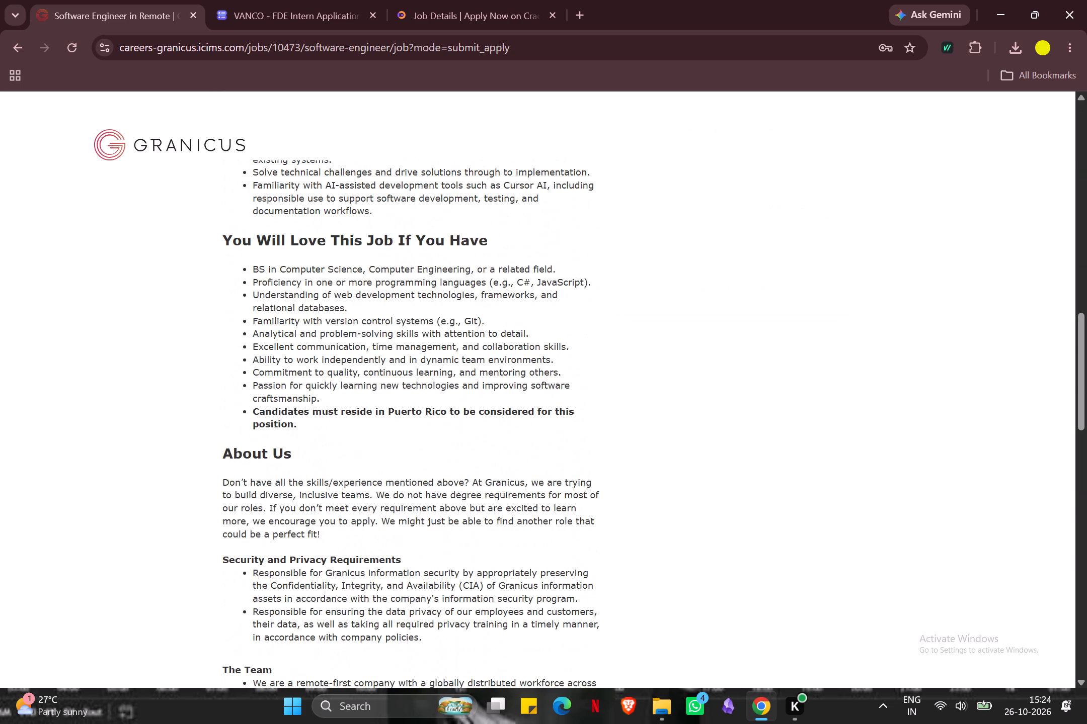
pyautogui.moveTo(245, 270); pyautogui.dragTo(276, 418)
pyautogui.click(276, 418)
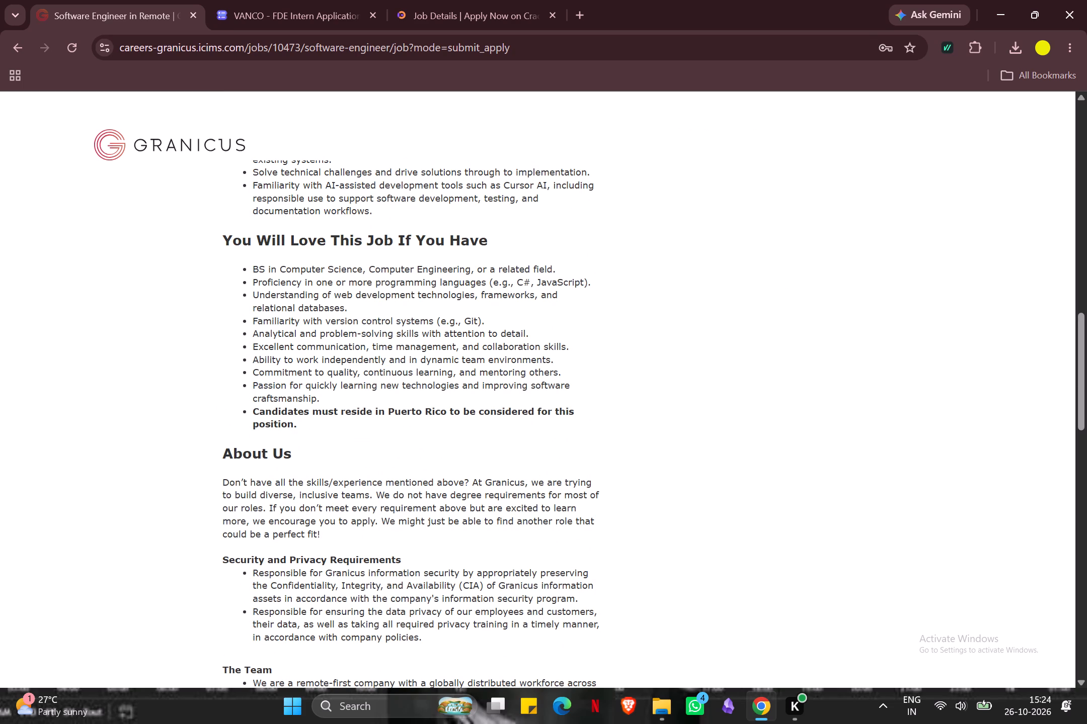
# Search the web for "Puerto Rico" from the posting's residency requirement in a new tab, and close the results when finished.
pyautogui.moveTo(389, 407); pyautogui.dragTo(442, 413)
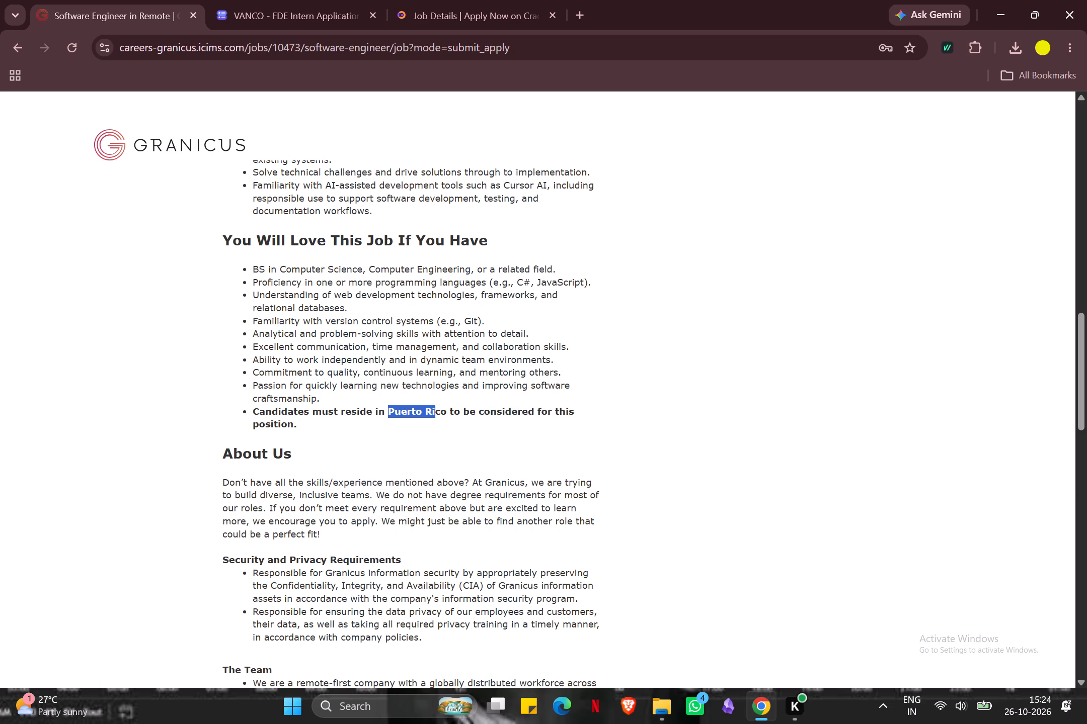
pyautogui.moveTo(442, 413); pyautogui.dragTo(444, 413)
pyautogui.scroll(5, 440, 411)
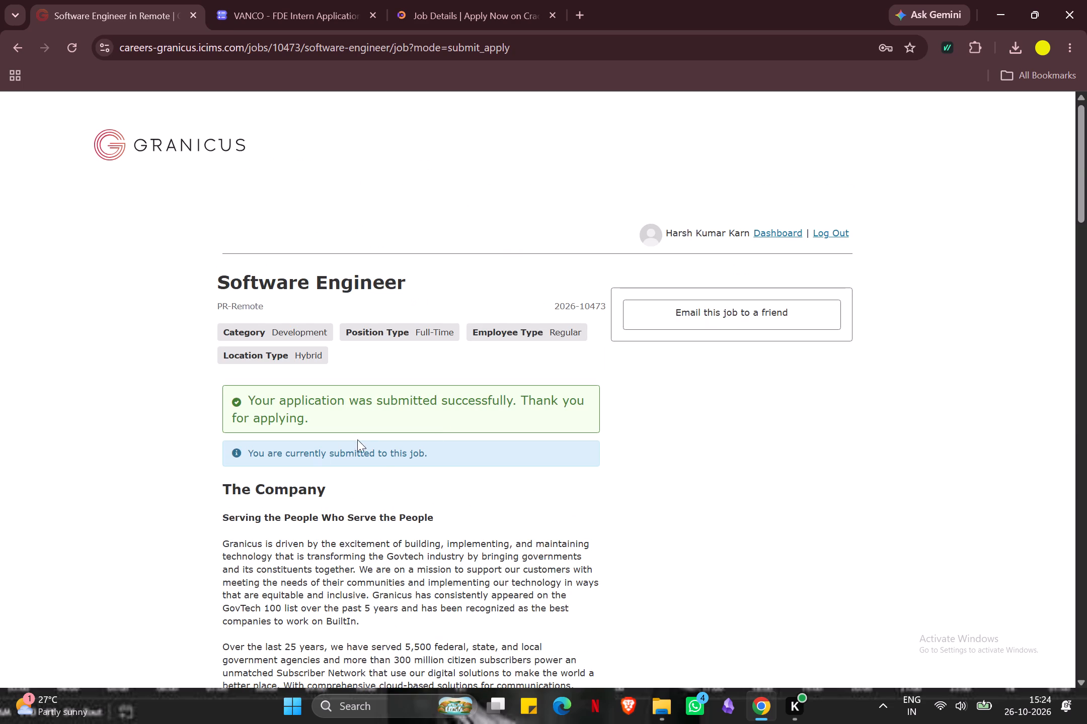
pyautogui.scroll(-1, 311, 519)
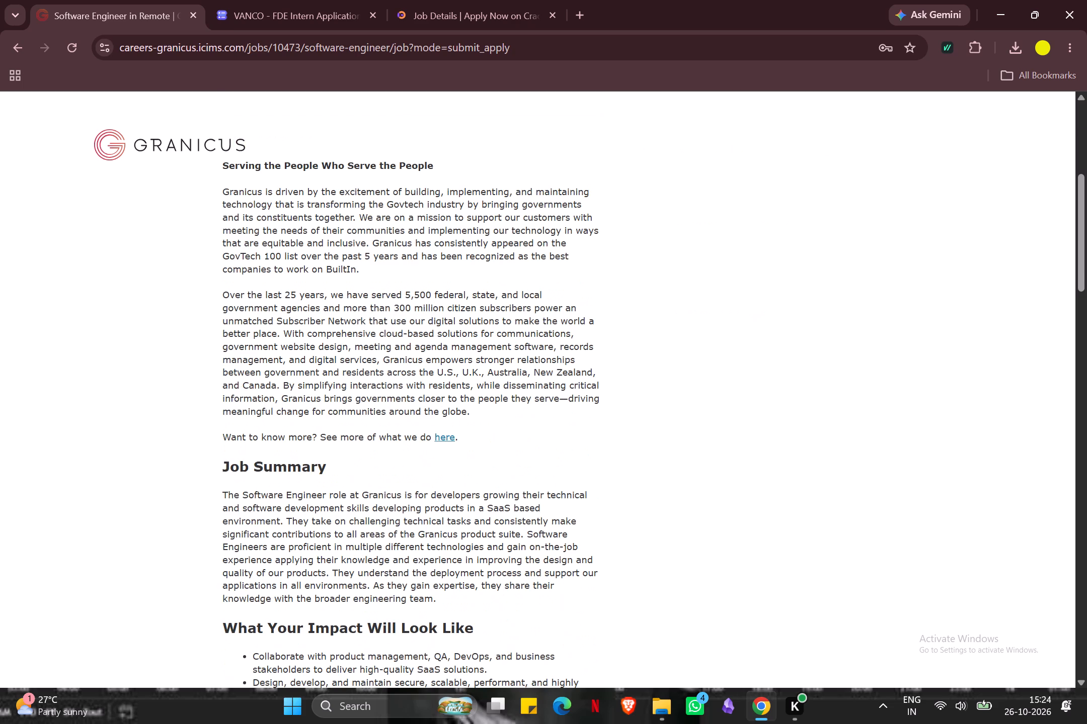
pyautogui.scroll(-2, 311, 518)
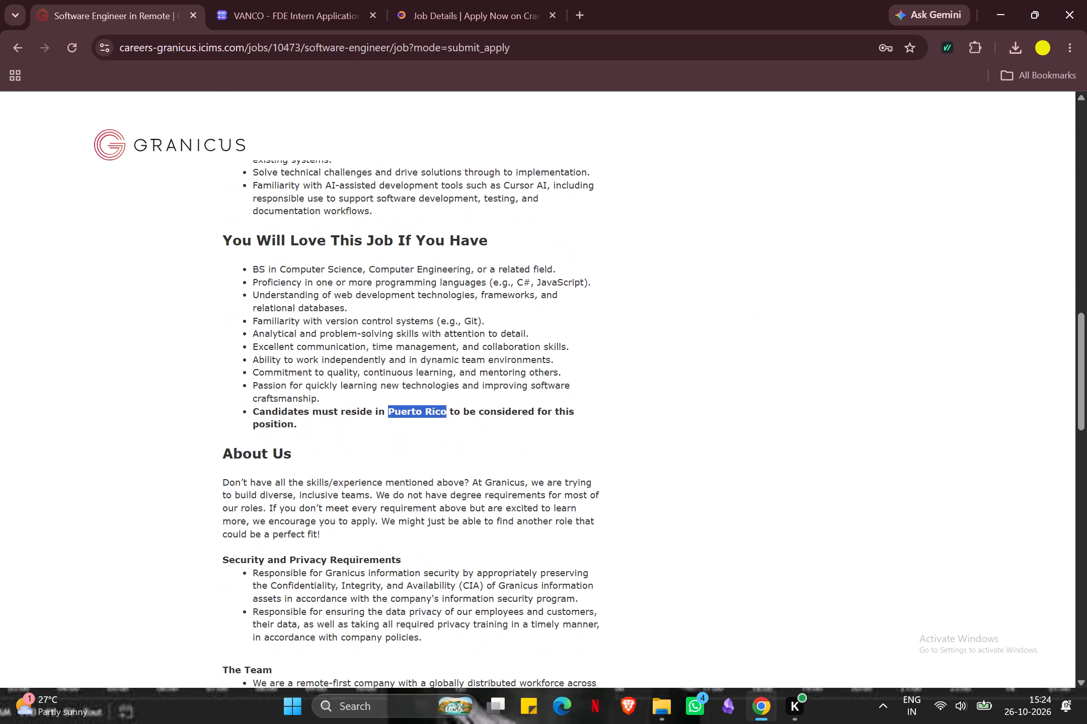
pyautogui.moveTo(416, 412); pyautogui.dragTo(606, 21)
pyautogui.moveTo(606, 21); pyautogui.dragTo(606, 22)
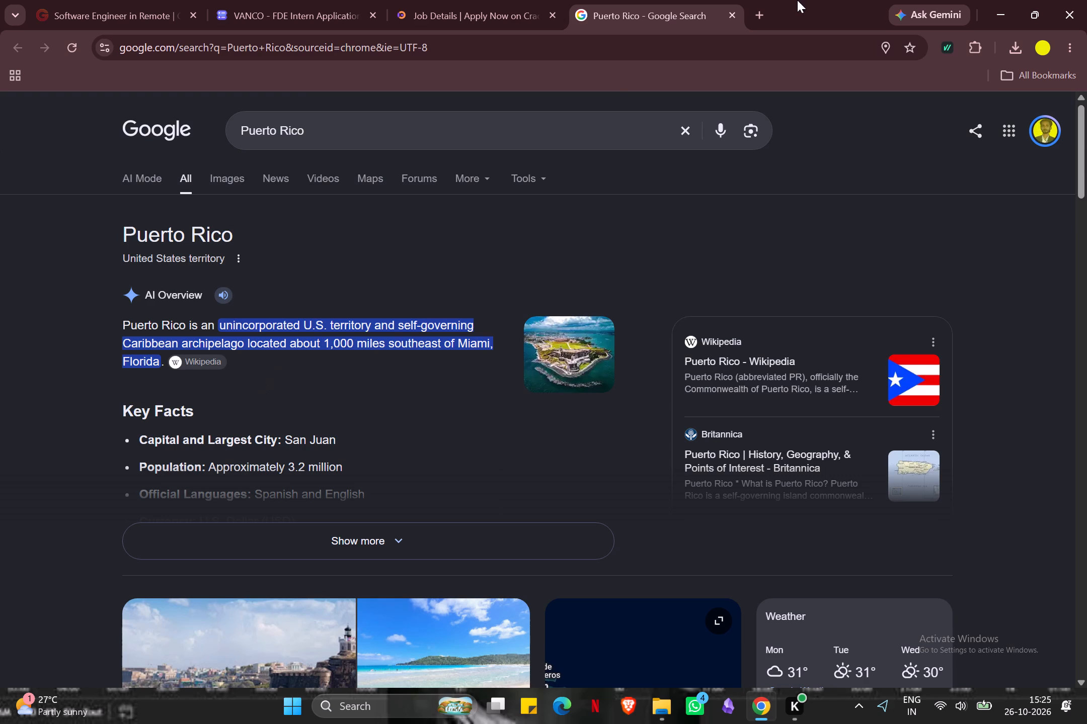
pyautogui.click(728, 16)
pyautogui.click(435, 410)
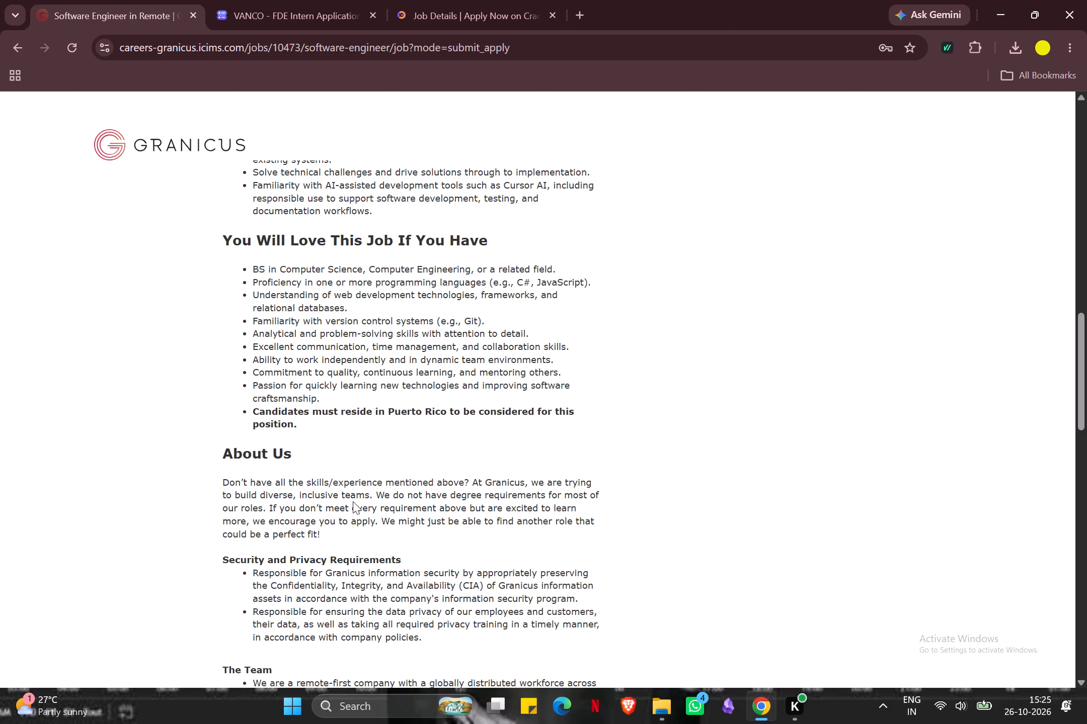
# Read the rest of the job posting, examining the team's locations and the closing sections.
pyautogui.scroll(-1, 353, 501)
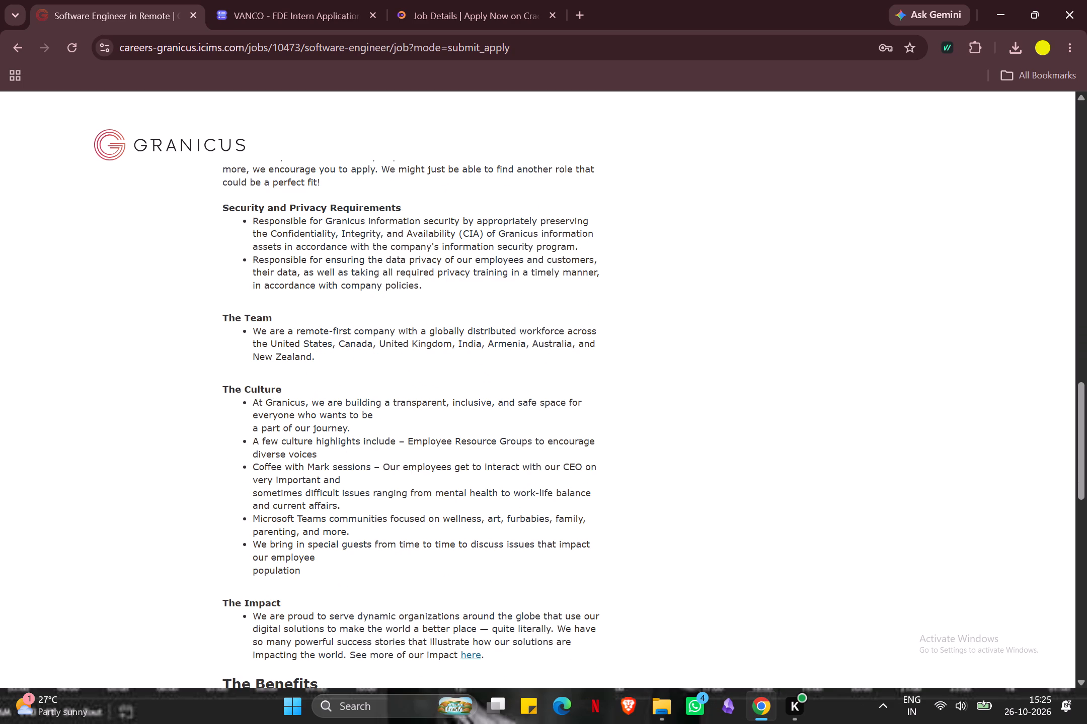
pyautogui.moveTo(260, 336); pyautogui.dragTo(561, 340)
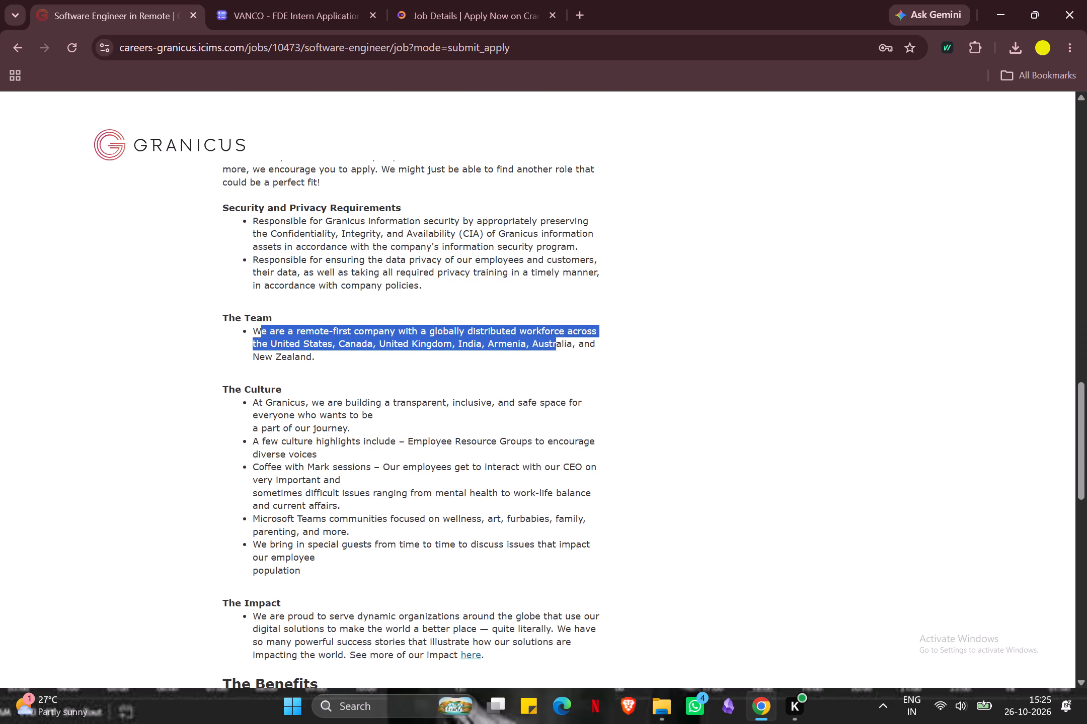
pyautogui.moveTo(561, 340); pyautogui.dragTo(664, 340)
pyautogui.click(406, 364)
pyautogui.scroll(-3, 371, 391)
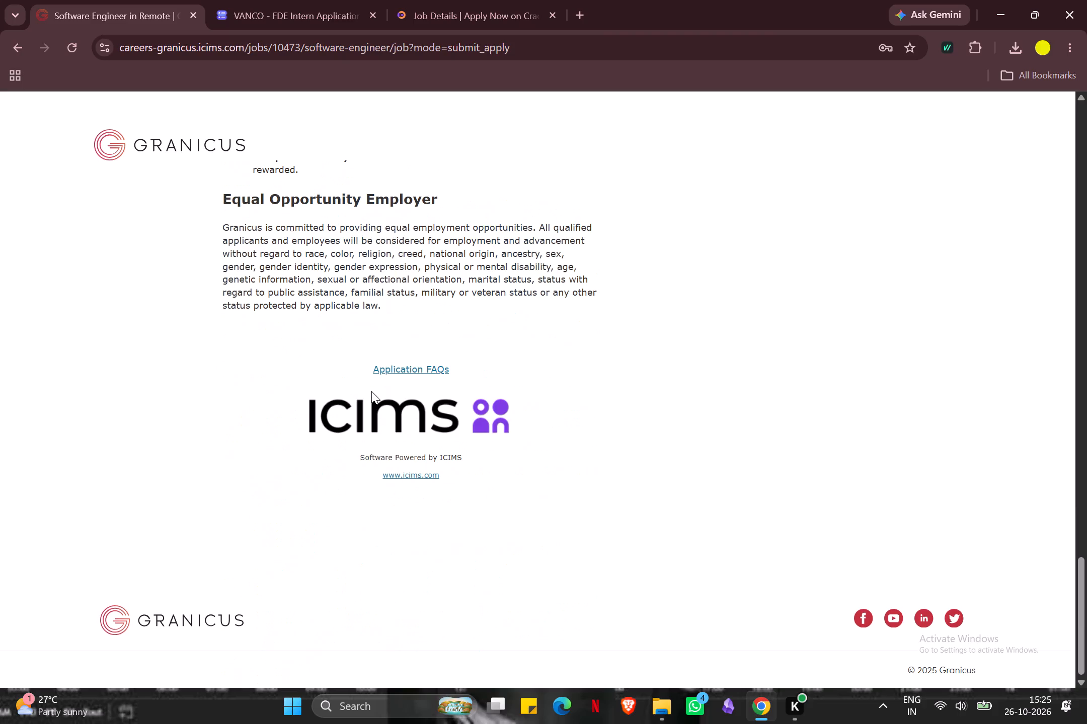
pyautogui.scroll(-1, 371, 391)
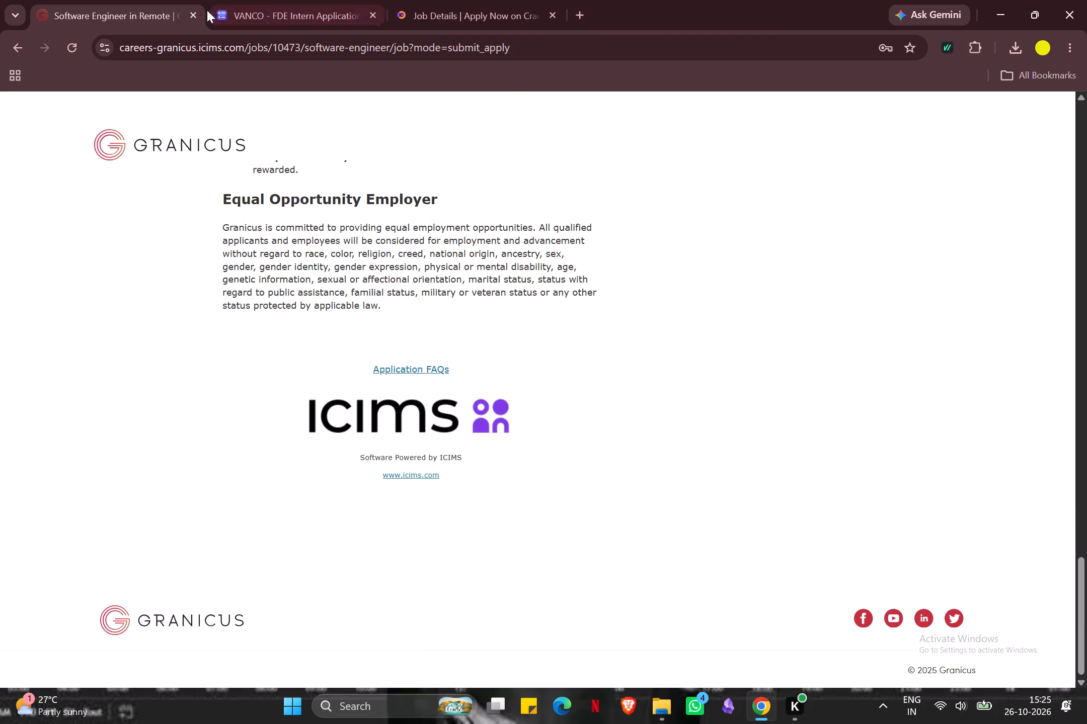
# Close the Granicus Software Engineer posting and the Crack Off-Campus job details page, keeping the VANCO application form open.
pyautogui.click(195, 14)
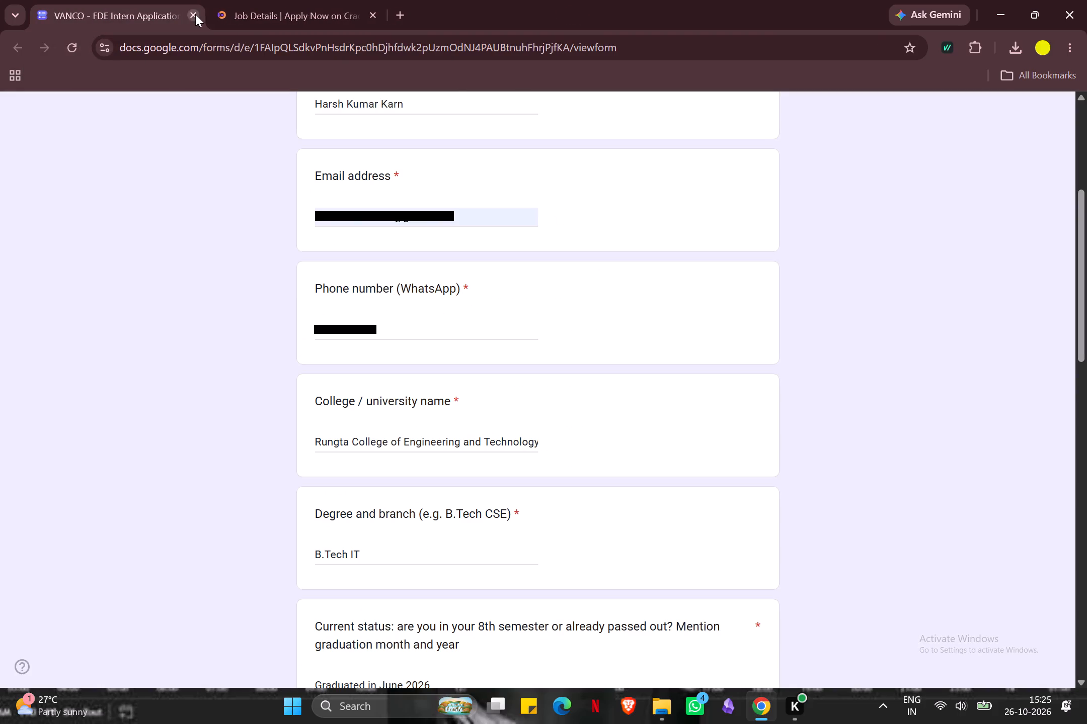
pyautogui.click(335, 3)
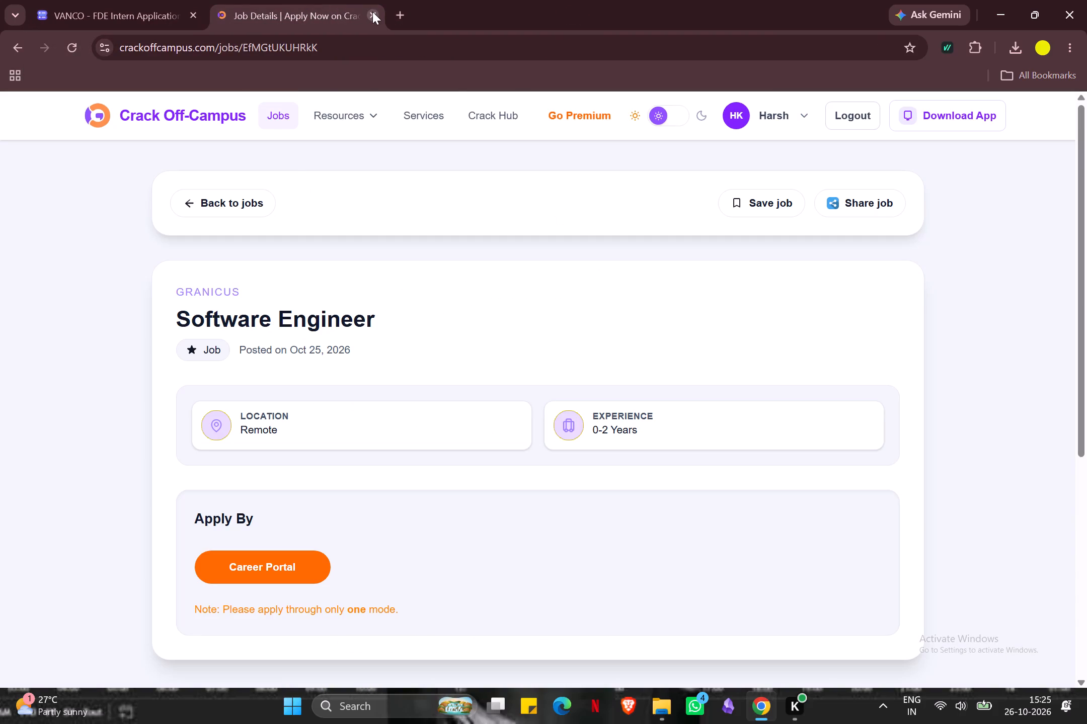
pyautogui.click(372, 12)
# Review the VANCO - FDE Intern Application form from beginning to end, examining which questions are answered and which still need answers.
pyautogui.scroll(1, 418, 321)
pyautogui.scroll(-1, 418, 321)
pyautogui.scroll(1, 418, 321)
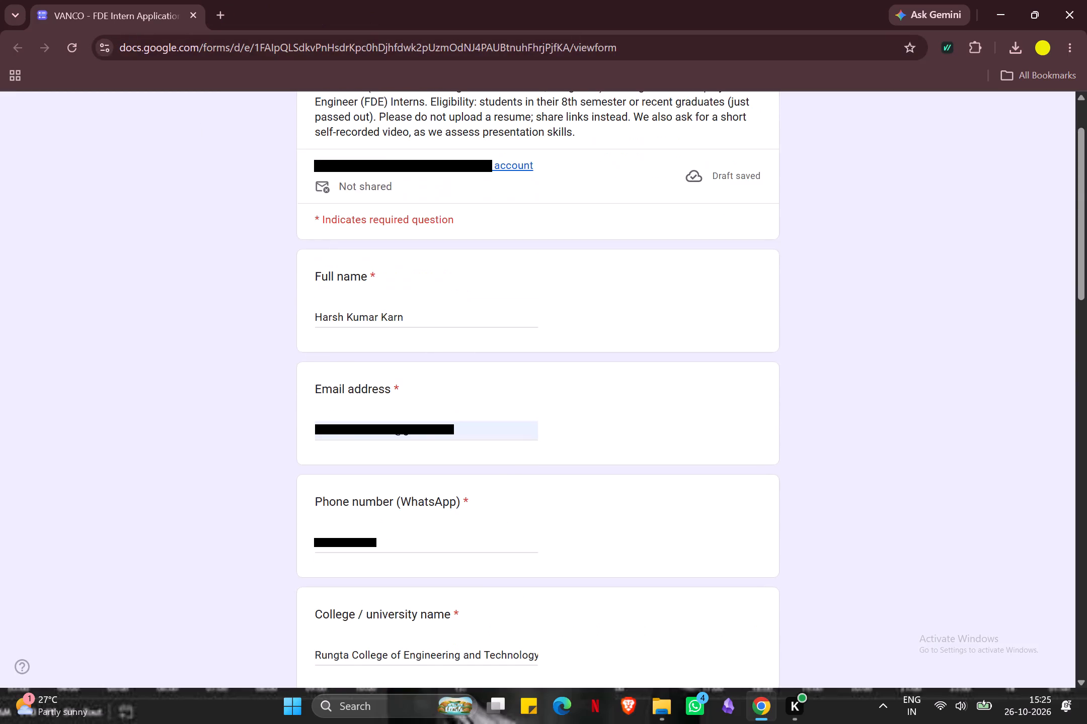
pyautogui.scroll(-1, 440, 334)
pyautogui.scroll(2, 450, 336)
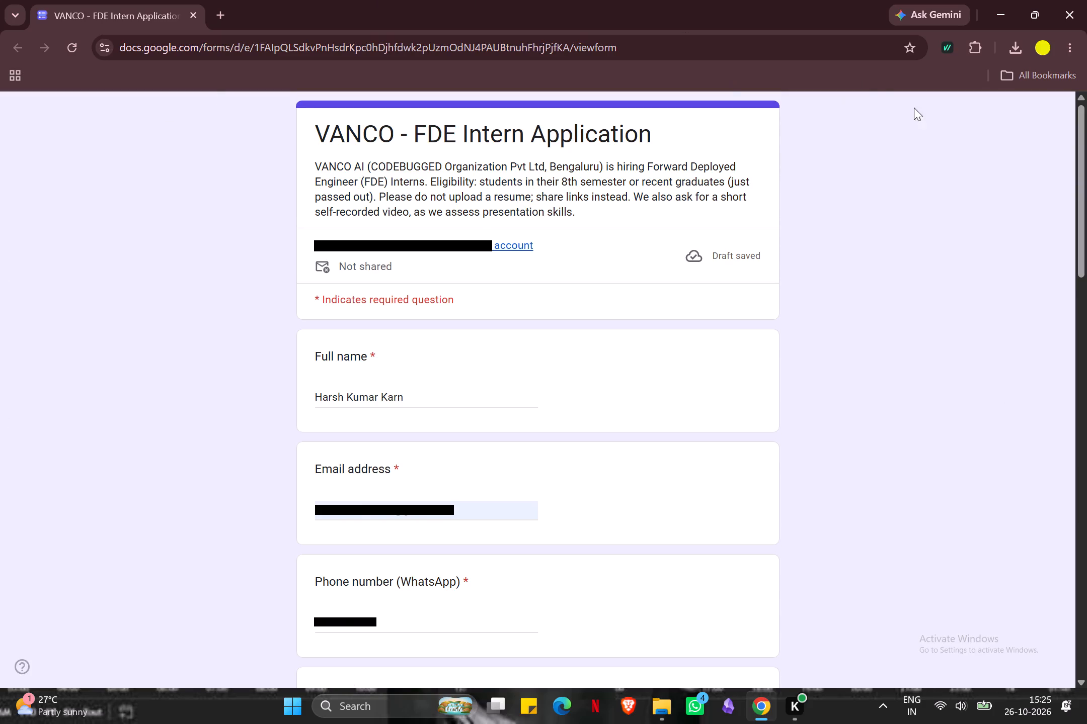
pyautogui.moveTo(1079, 199); pyautogui.dragTo(1083, 329)
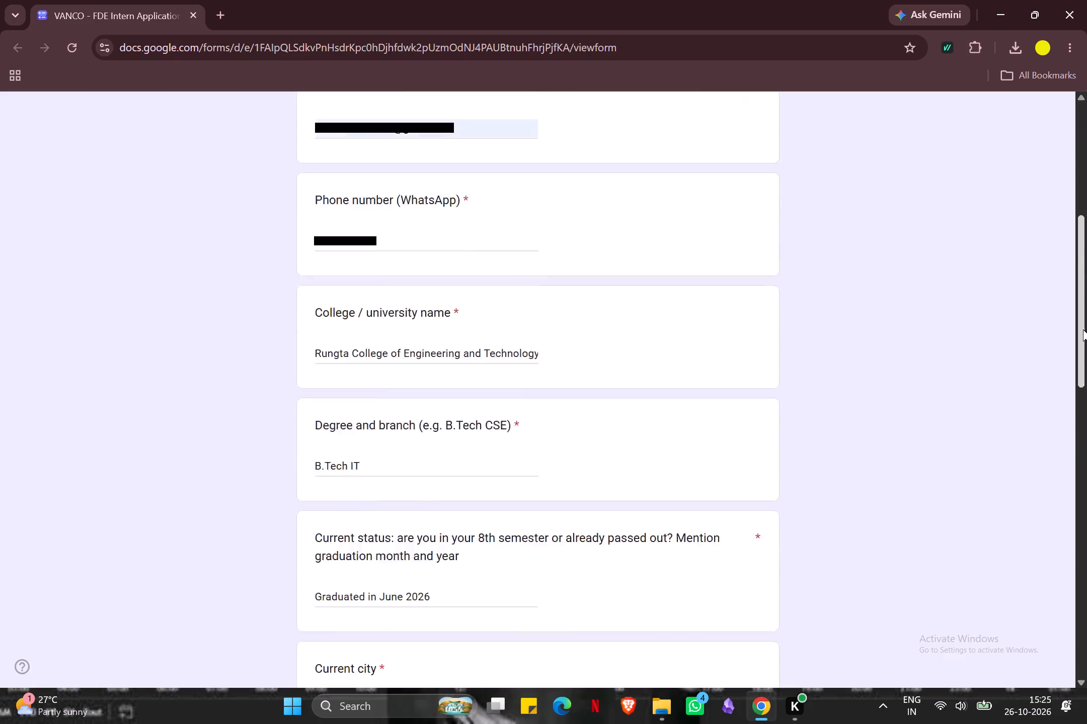
pyautogui.moveTo(1083, 329); pyautogui.dragTo(1067, 457)
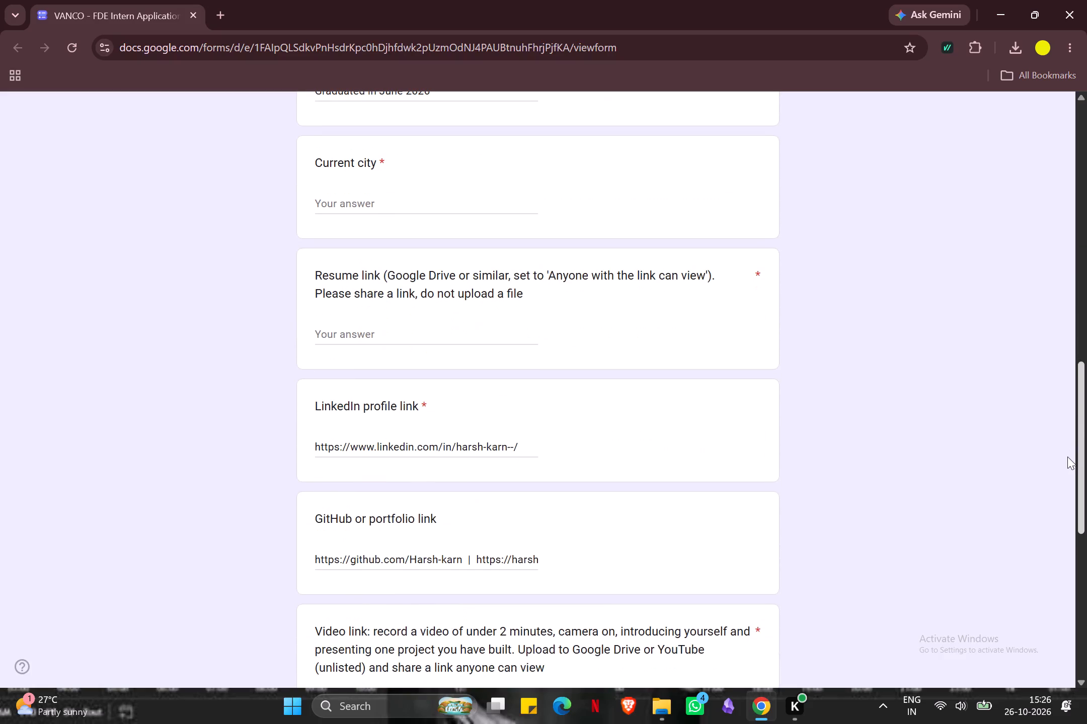
pyautogui.moveTo(1067, 457); pyautogui.dragTo(1035, 579)
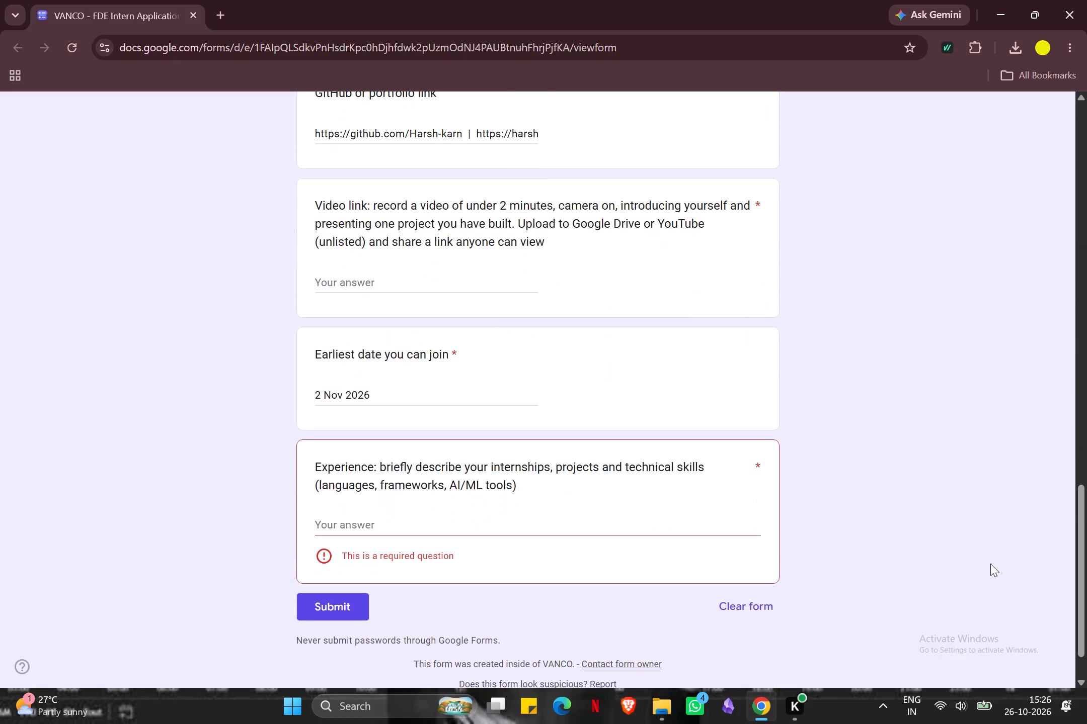